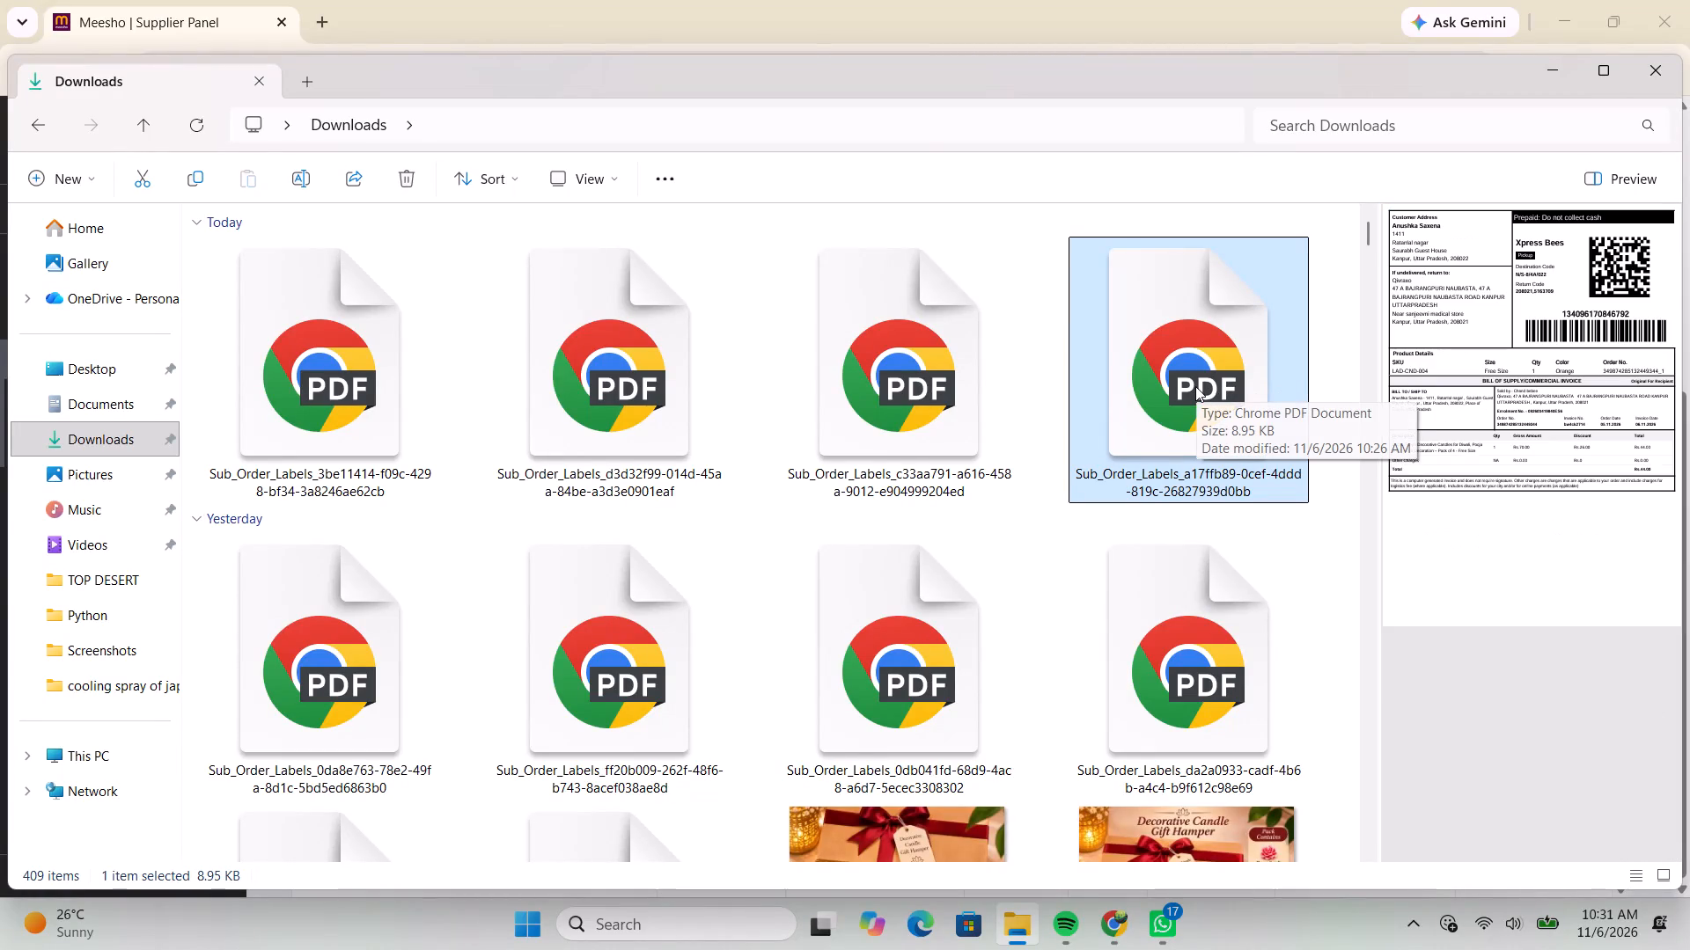
Preview the other three of today's order label PDFs in the Downloads folder one after another.
{"action": "left_click", "coordinate": [927, 398]}
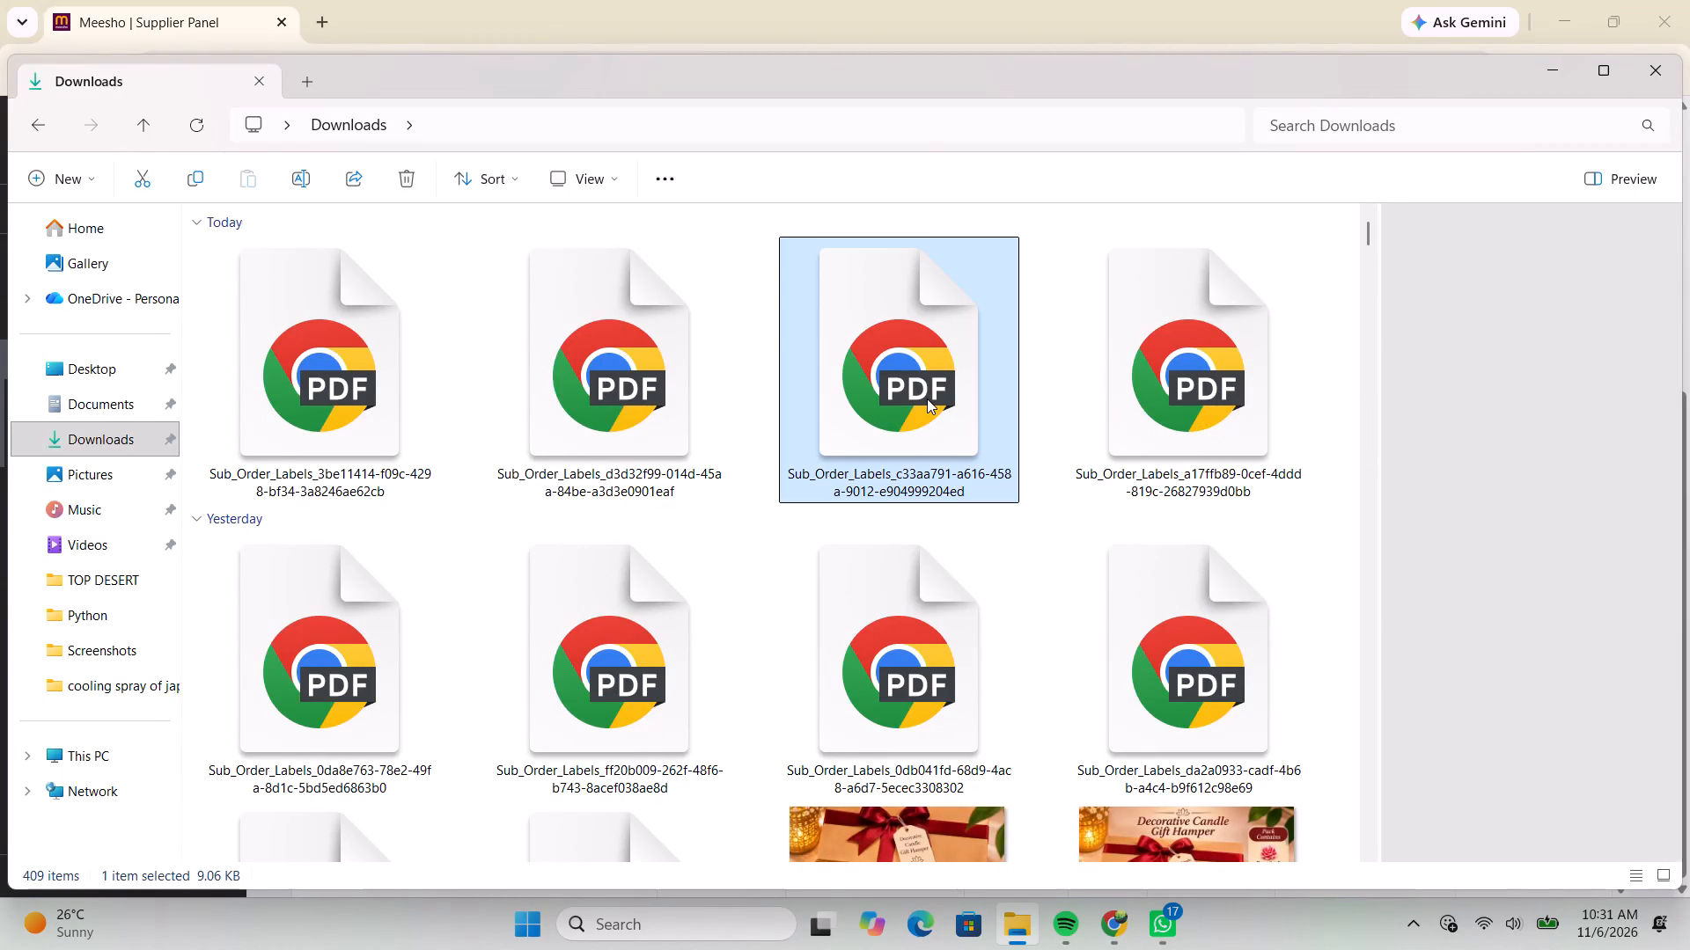
{"action": "left_click", "coordinate": [658, 420]}
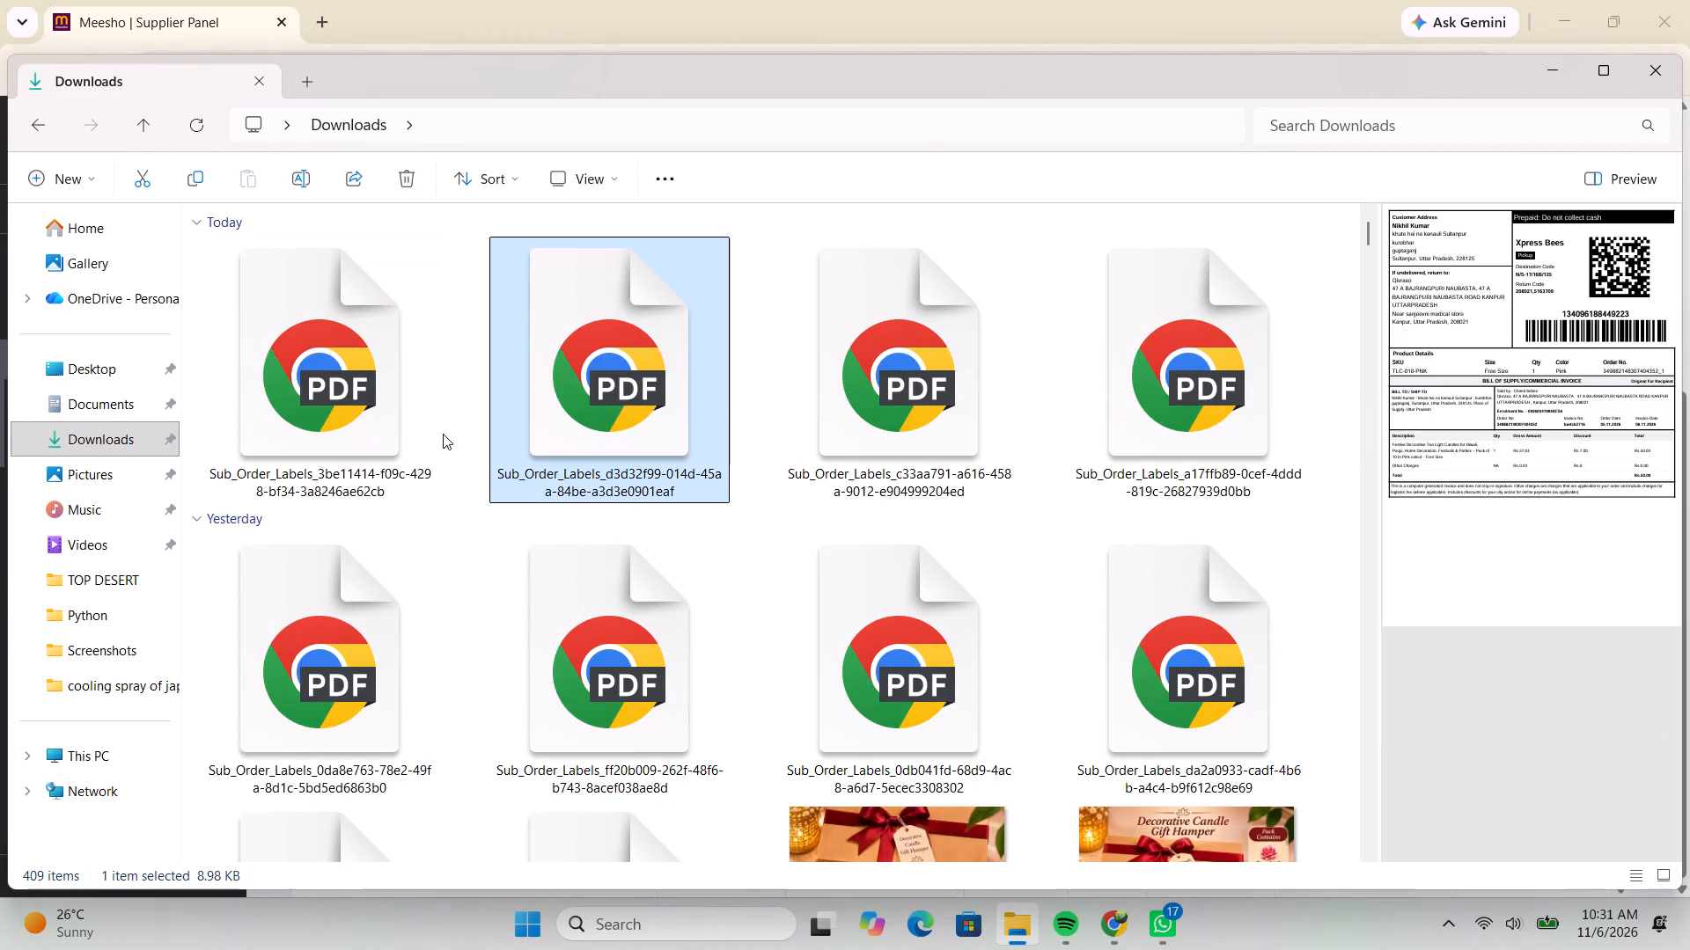
{"action": "left_click", "coordinate": [416, 428]}
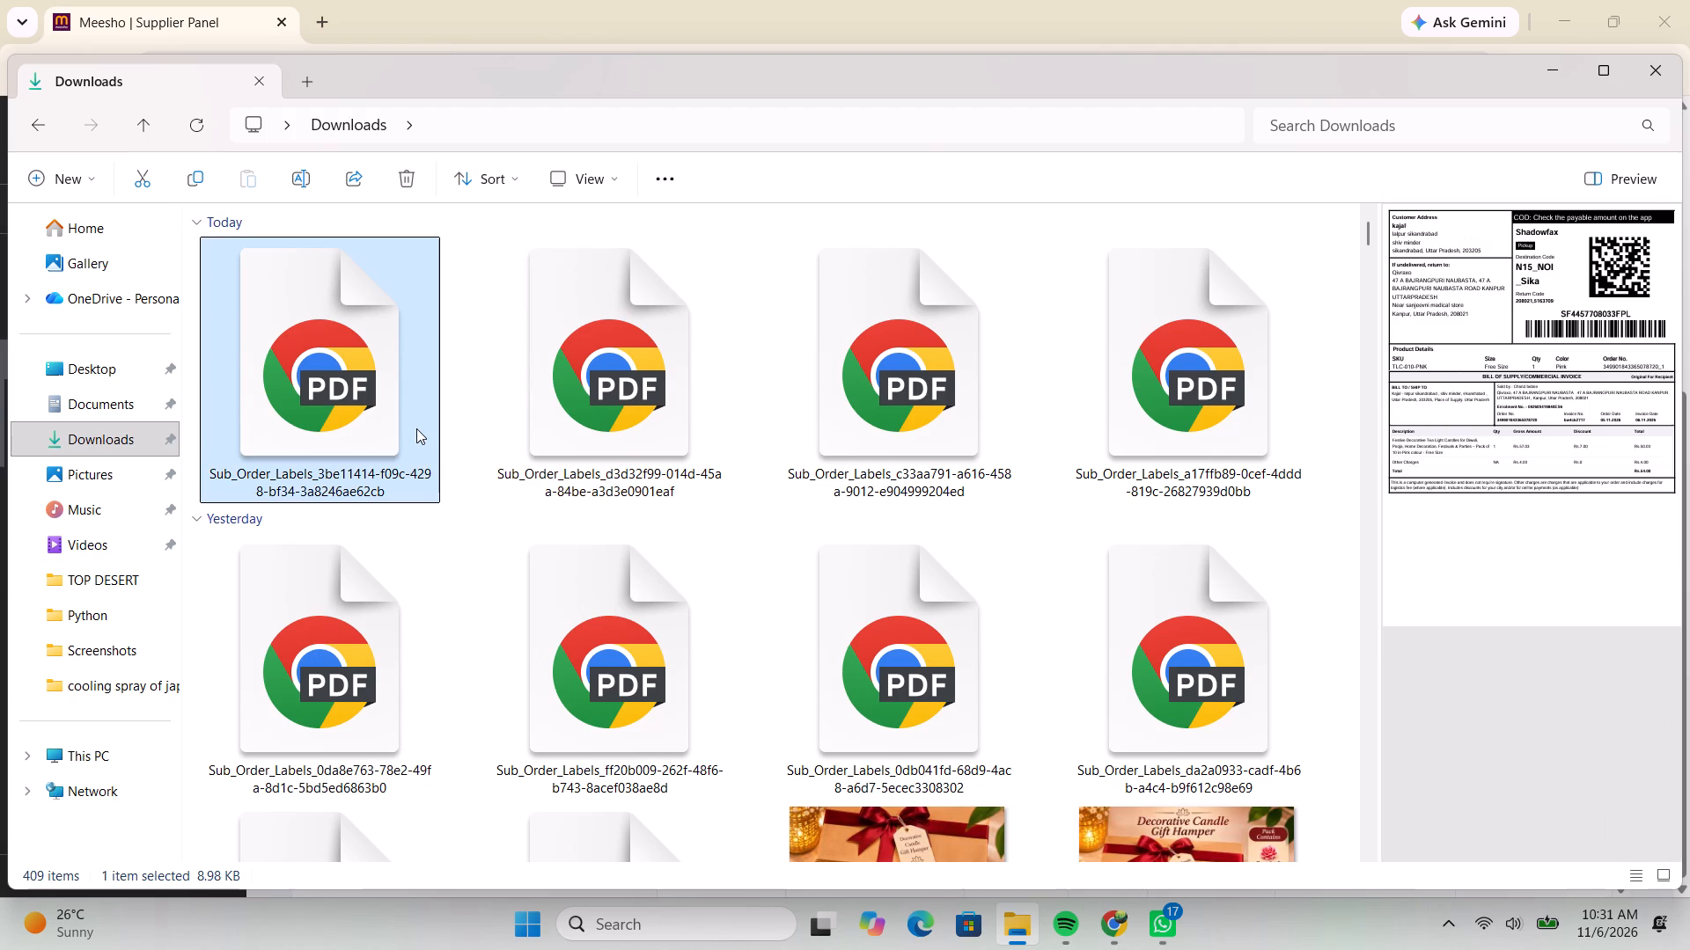
Close the Meesho browser window and the Downloads folder window.
{"action": "left_click", "coordinate": [1683, 18]}
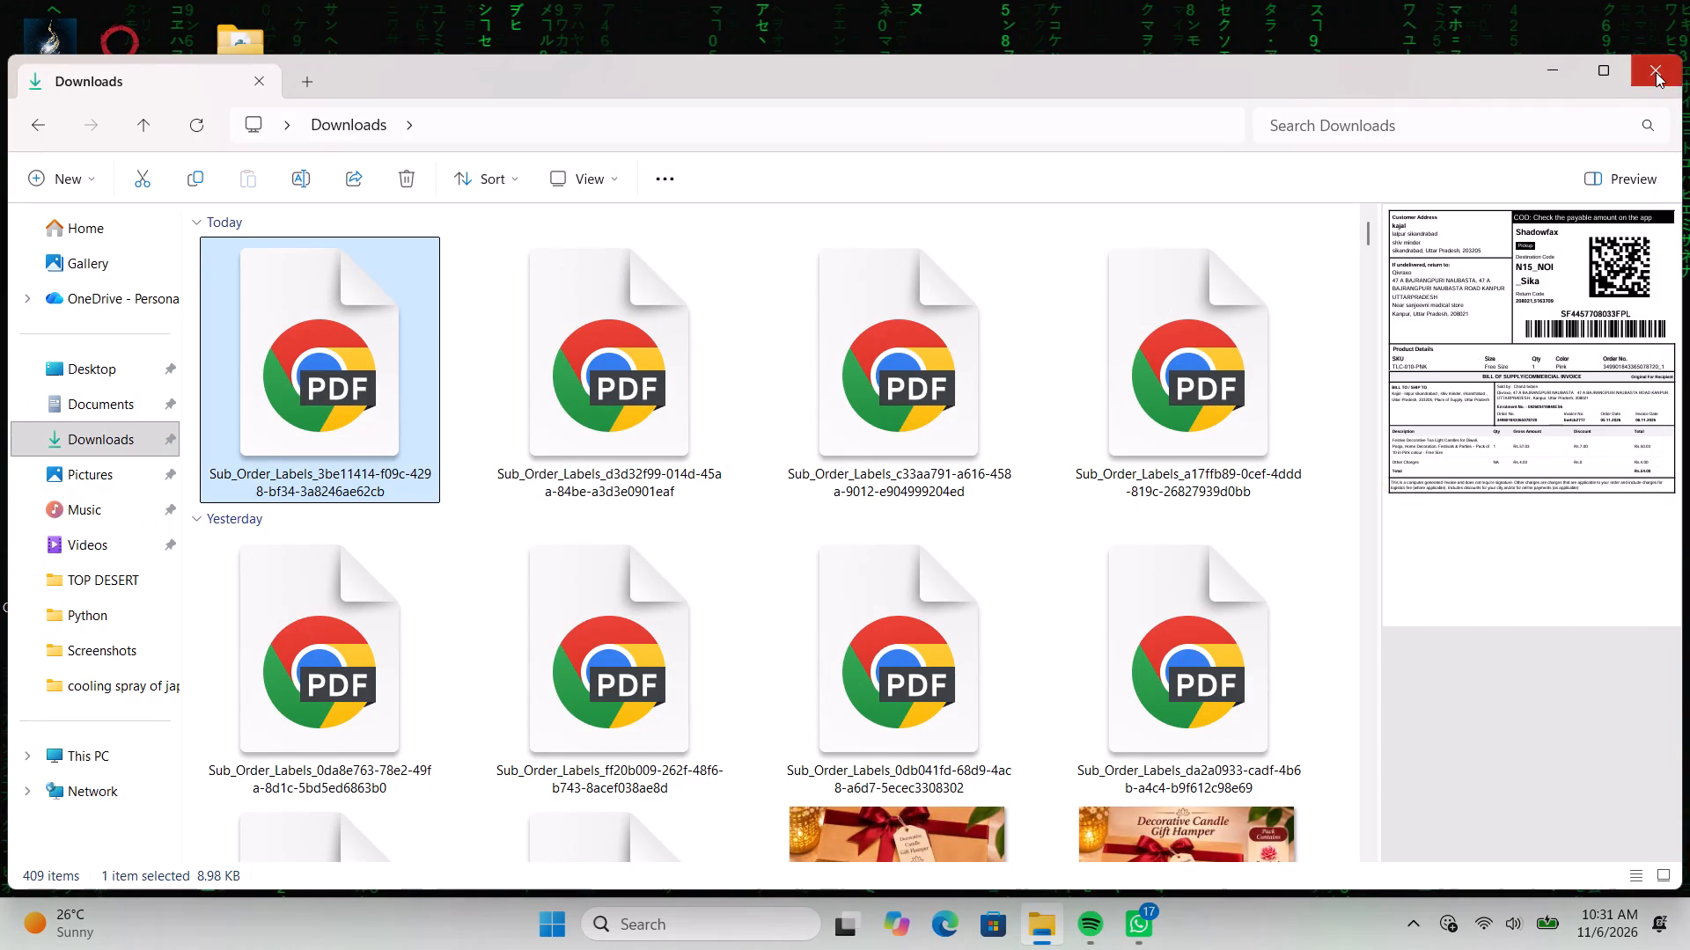
{"action": "left_click", "coordinate": [1656, 72]}
{"action": "left_click", "coordinate": [1423, 936]}
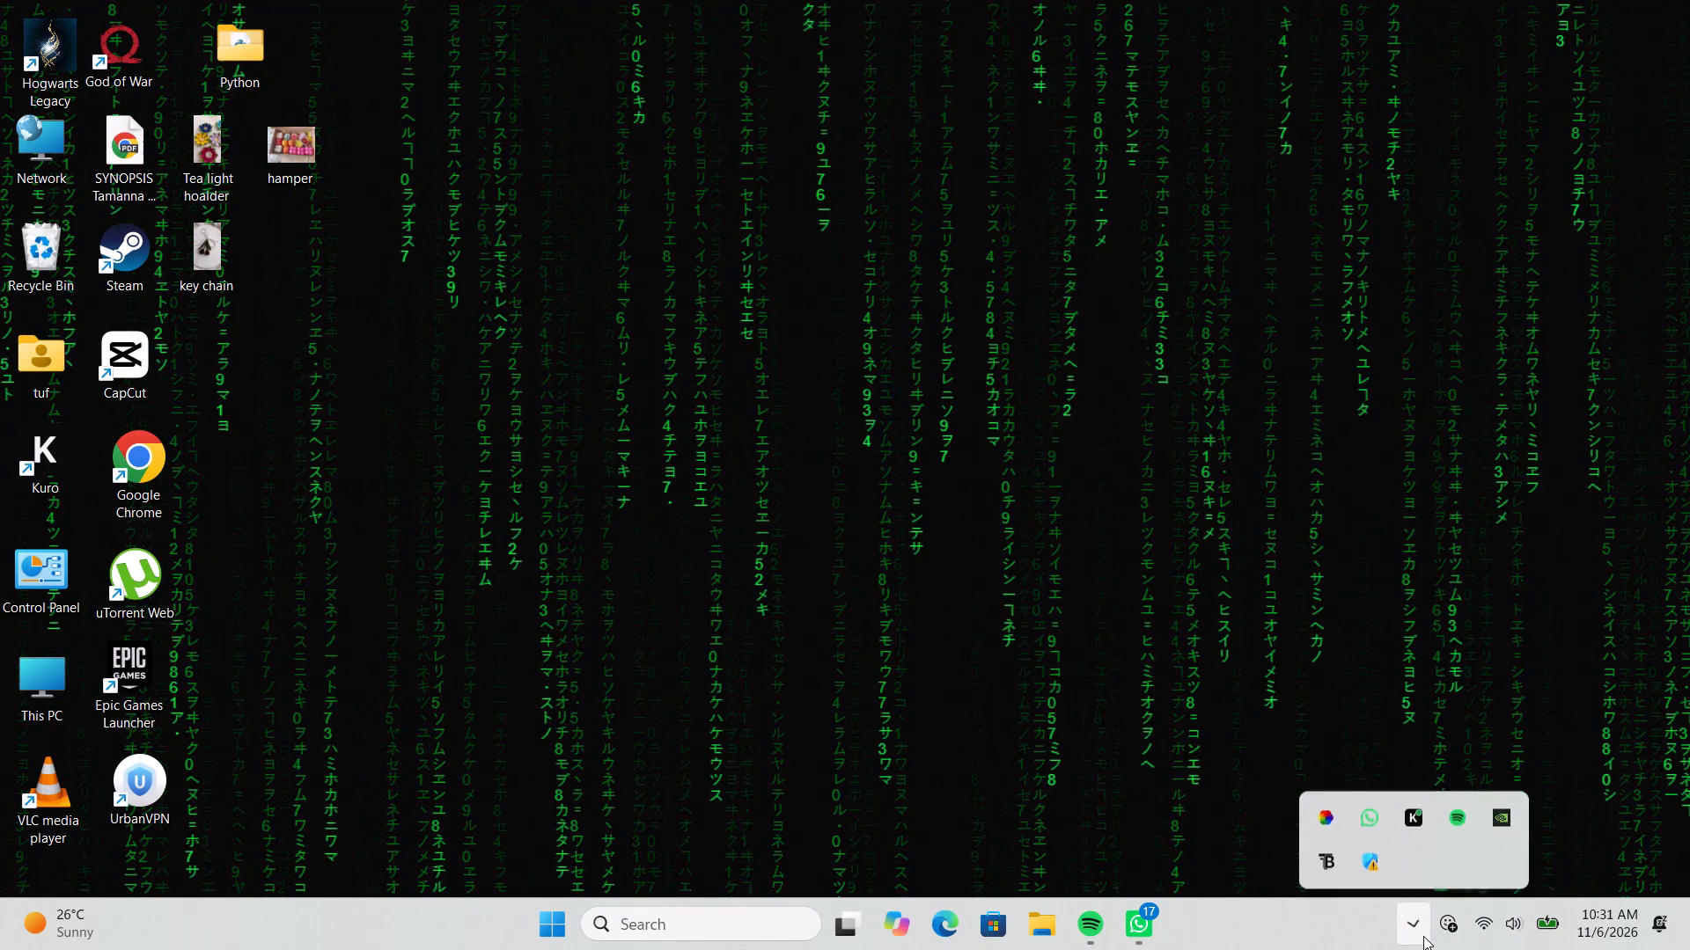
{"action": "left_click", "coordinate": [1423, 936]}
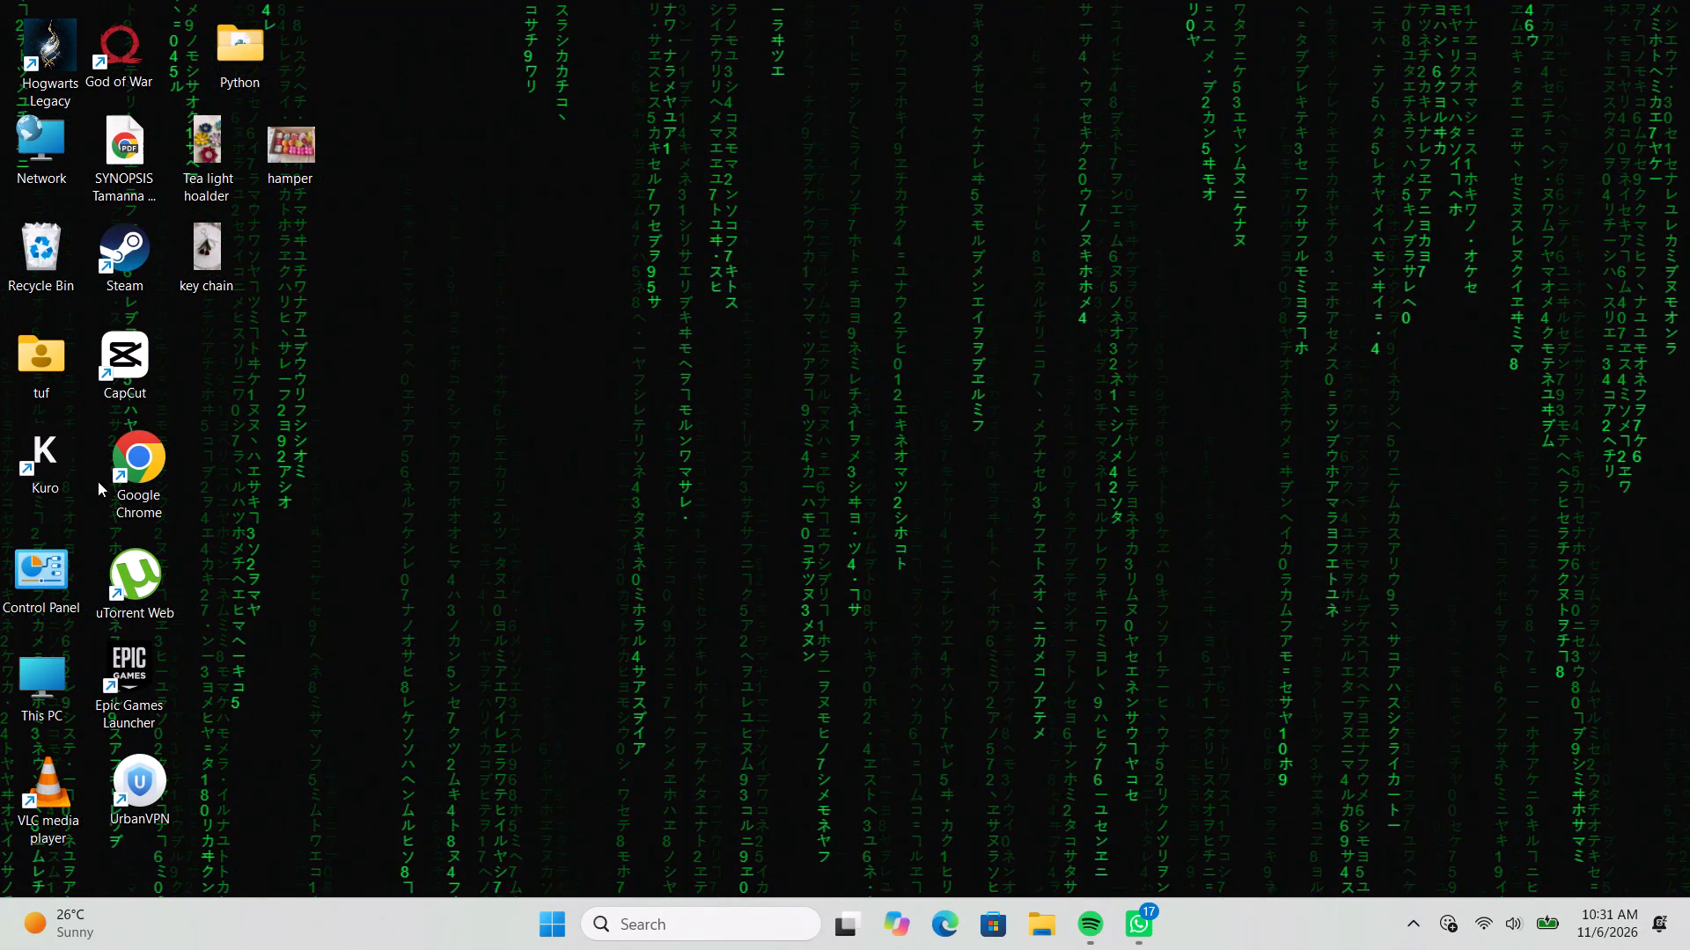
Reopen the Meesho Supplier Panel in Google Chrome.
{"action": "double_click", "coordinate": [126, 475]}
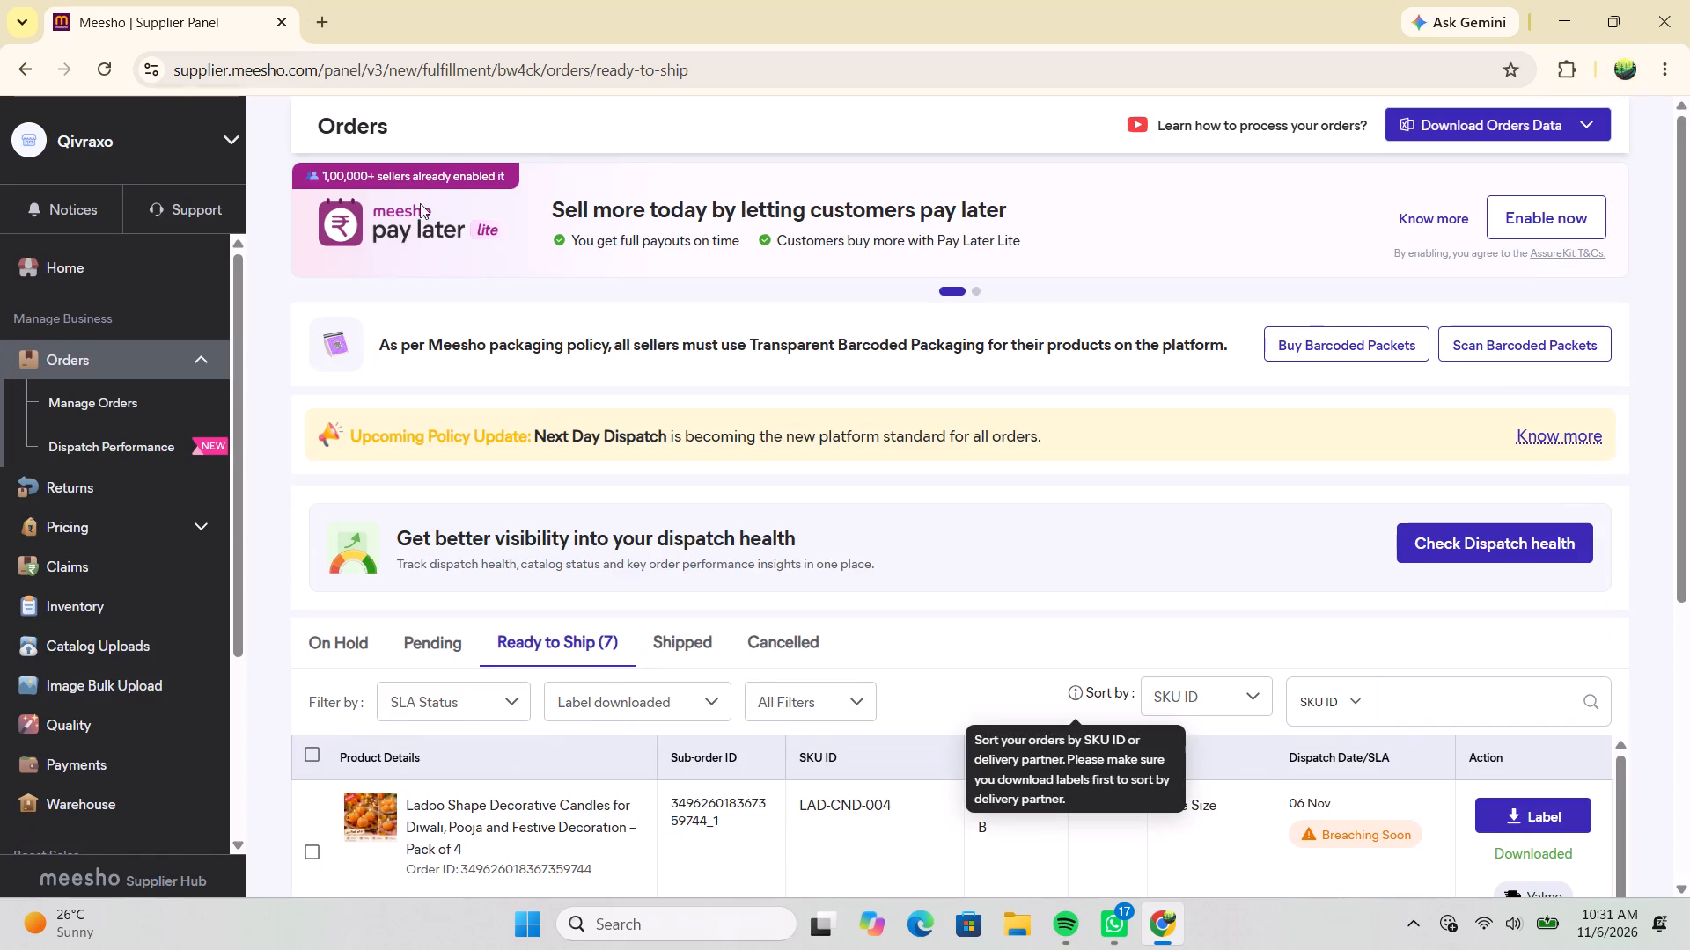
Examine the Ready to Ship orders, checking their SKU IDs, label status and delivery partners.
{"action": "scroll", "coordinate": [774, 464], "scroll_direction": "down", "scroll_amount": 5}
{"action": "scroll", "coordinate": [774, 464], "scroll_direction": "up", "scroll_amount": 2}
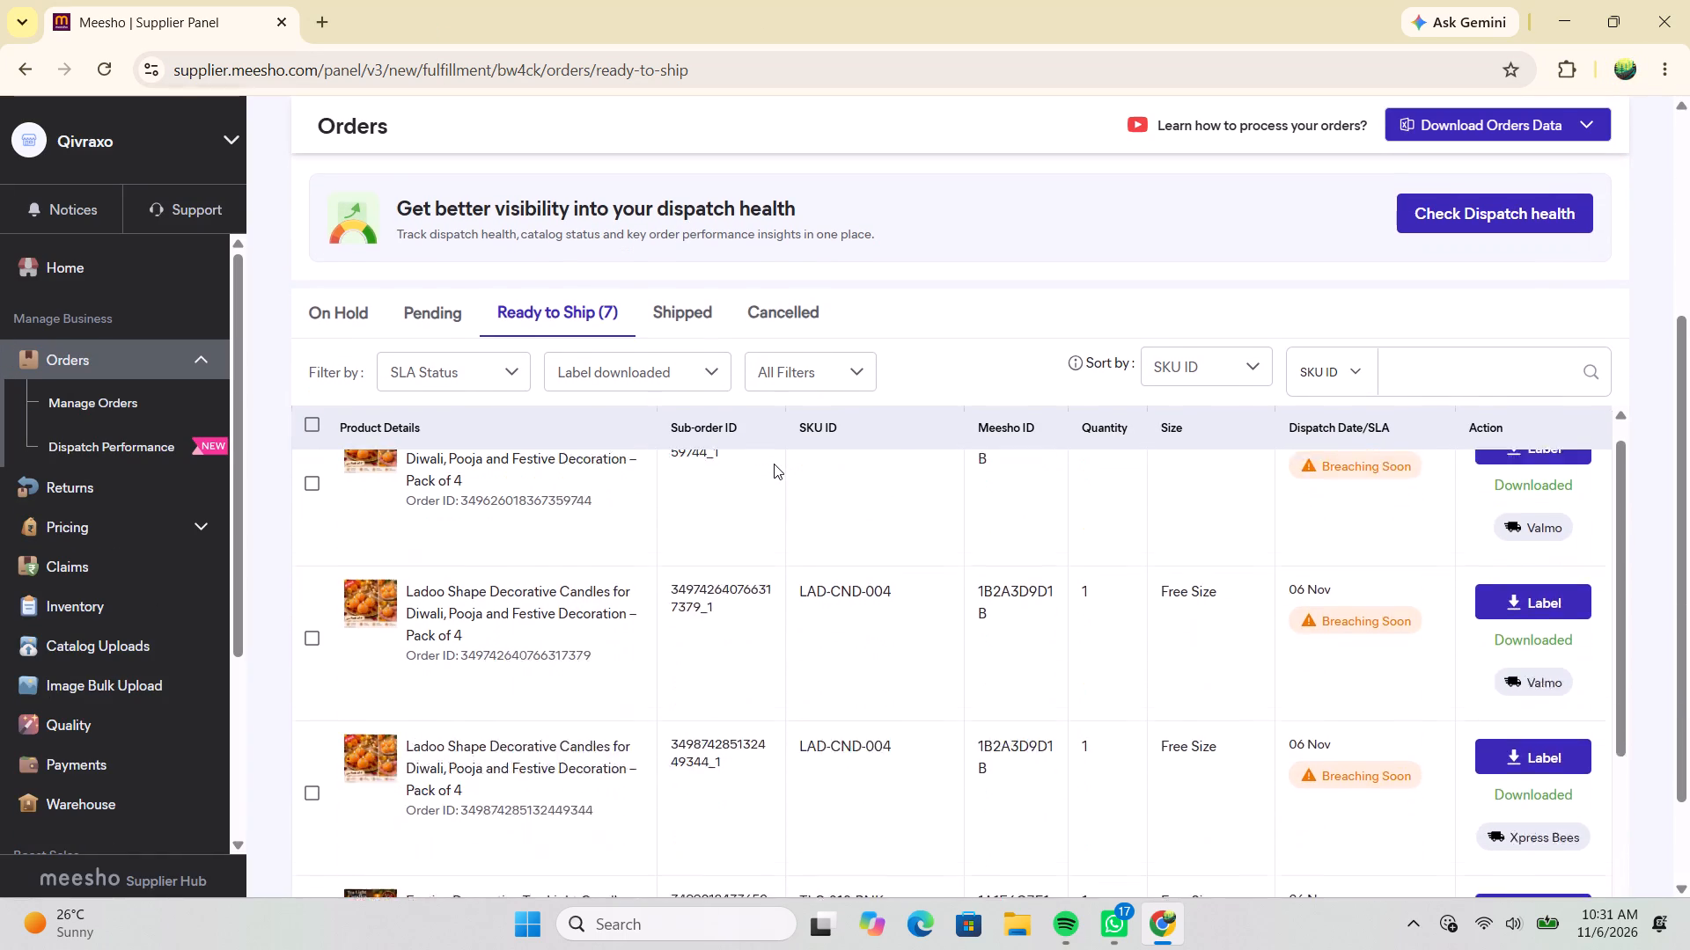
{"action": "scroll", "coordinate": [774, 464], "scroll_direction": "up", "scroll_amount": 2}
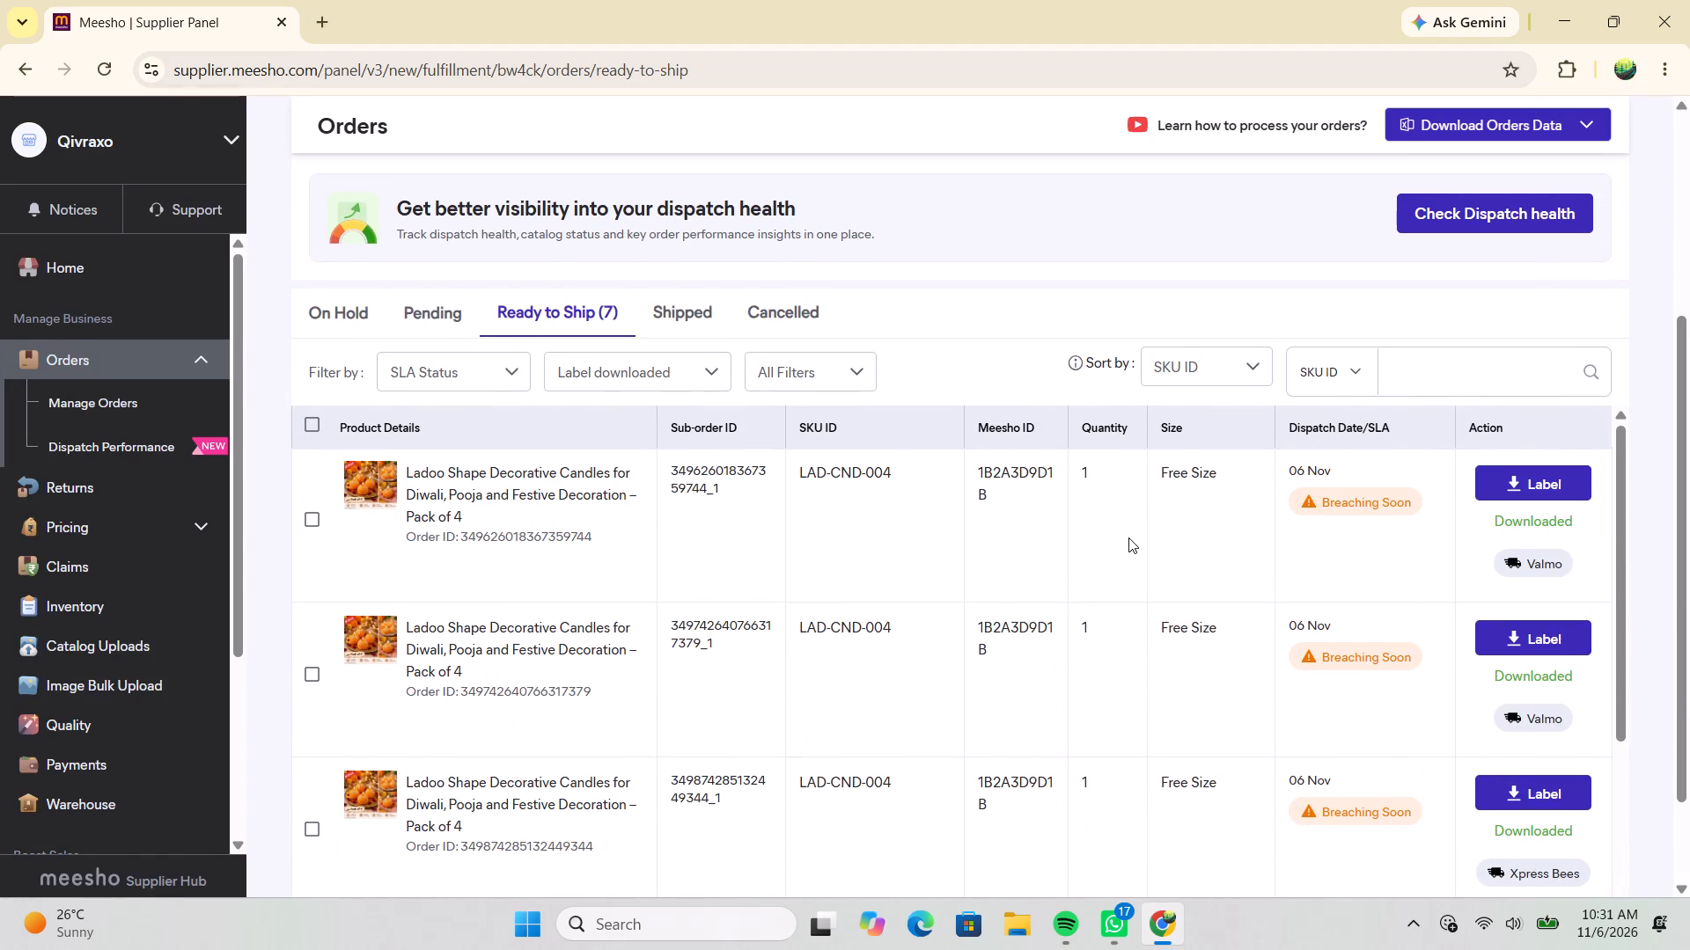
{"action": "scroll", "coordinate": [1128, 537], "scroll_direction": "down", "scroll_amount": 7}
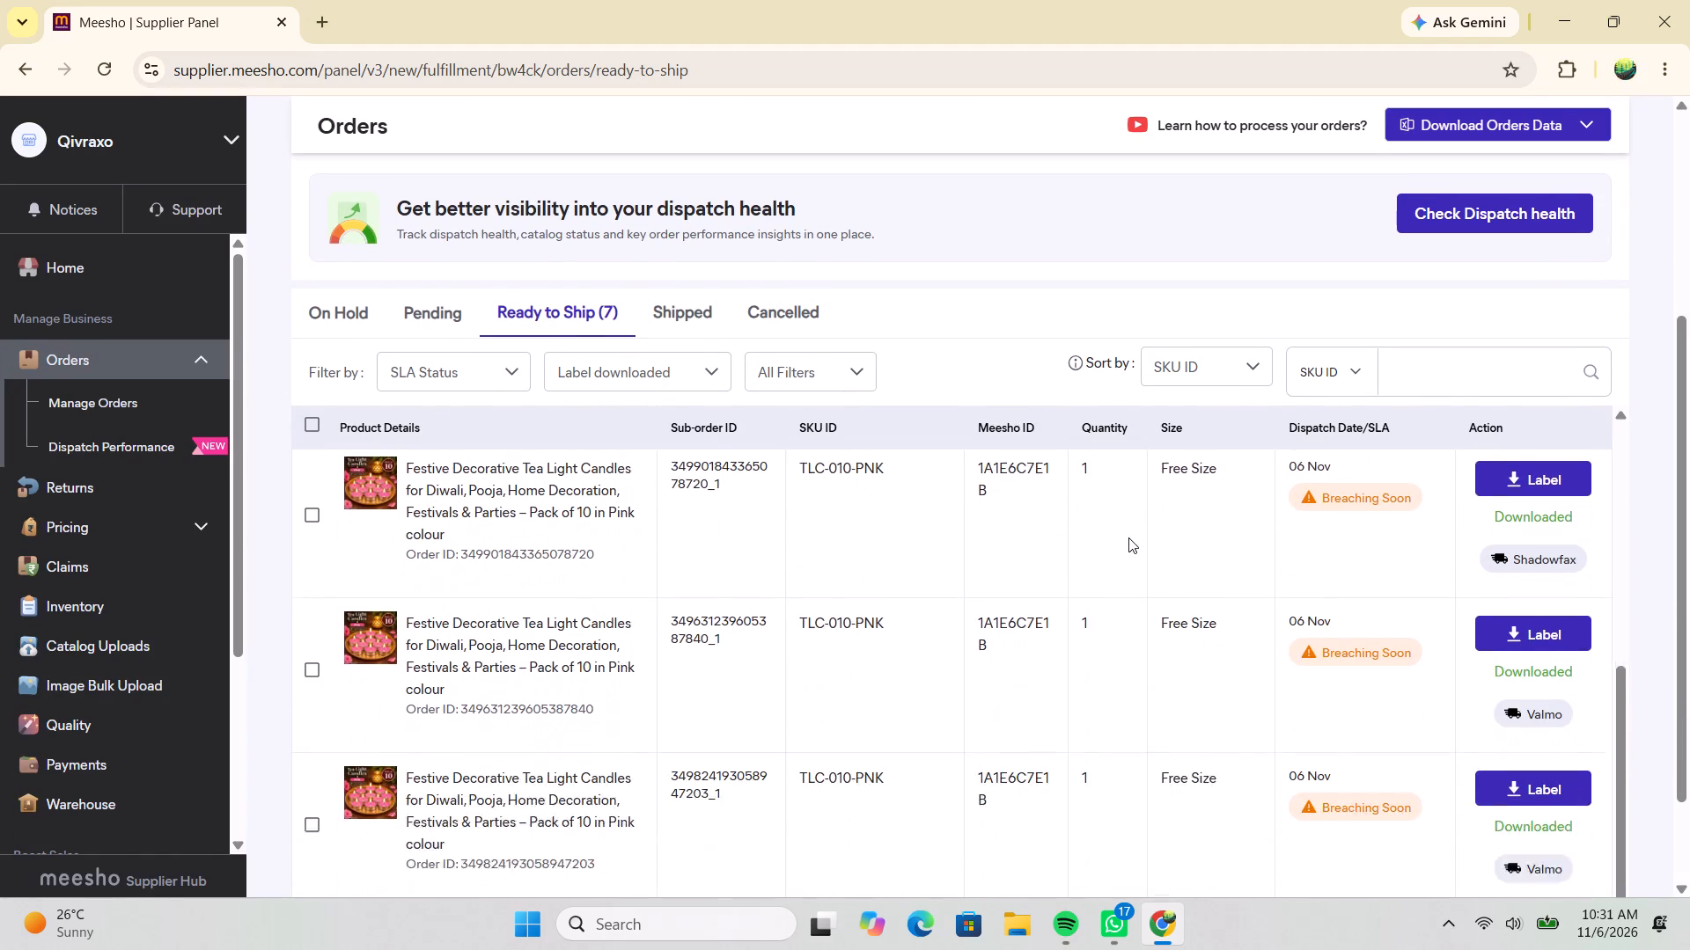
{"action": "scroll", "coordinate": [1128, 537], "scroll_direction": "down", "scroll_amount": 7}
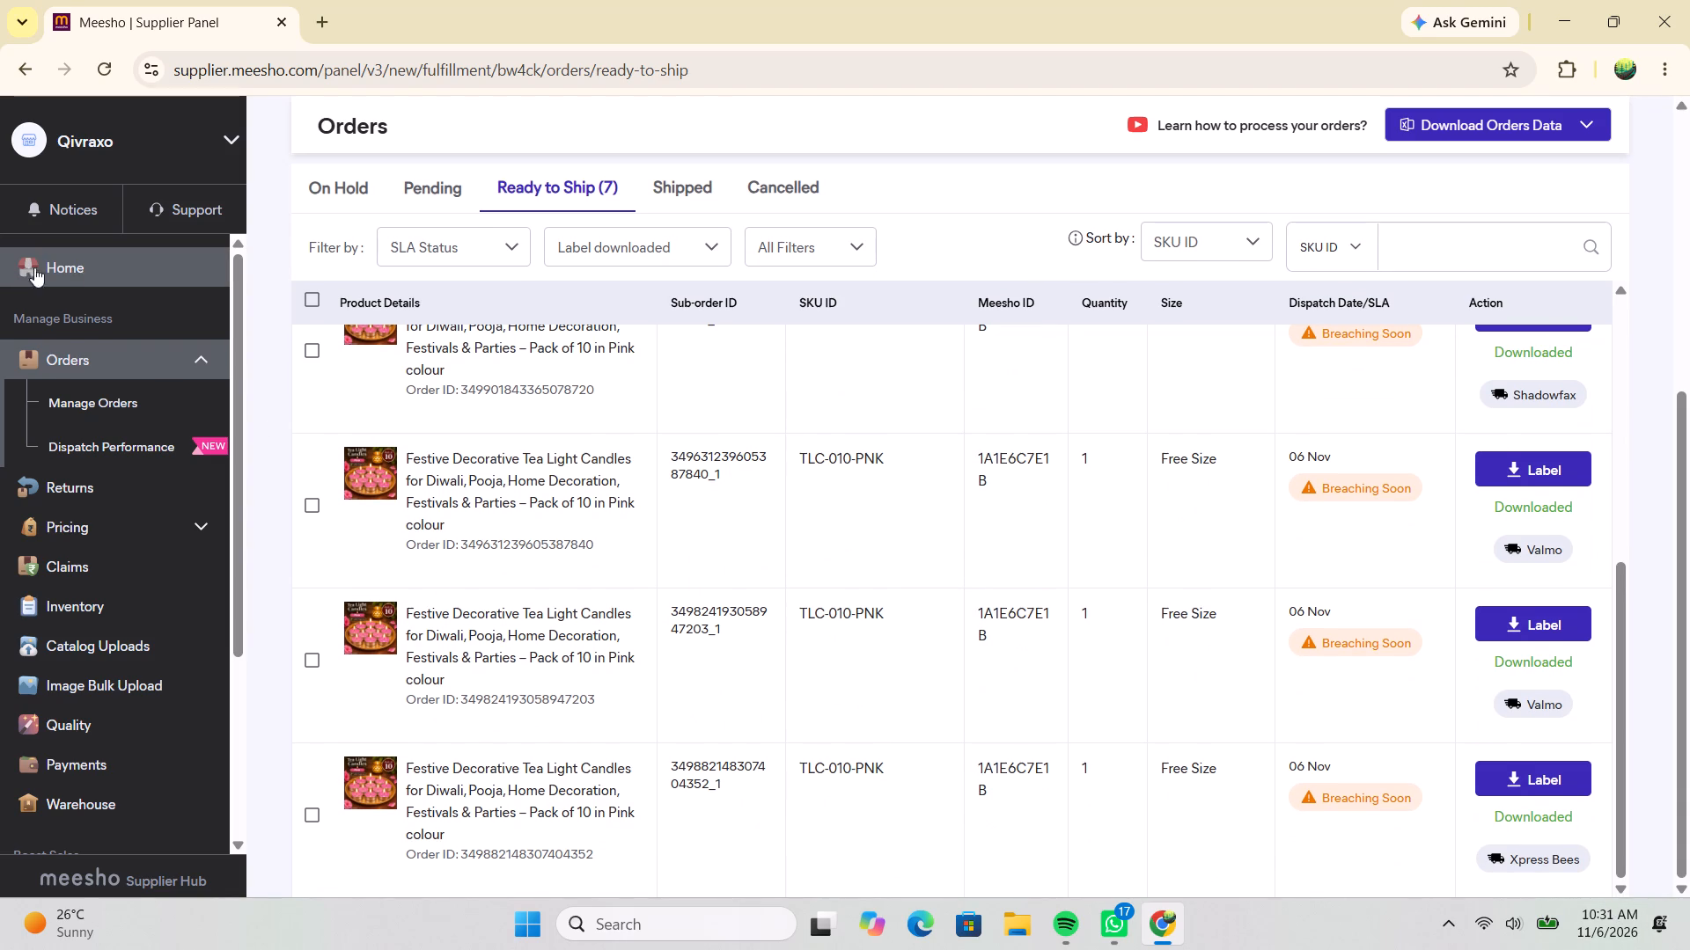
Go to the supplier home dashboard and from there open the list of pending orders.
{"action": "left_click", "coordinate": [86, 267]}
{"action": "scroll", "coordinate": [671, 486], "scroll_direction": "down", "scroll_amount": 1}
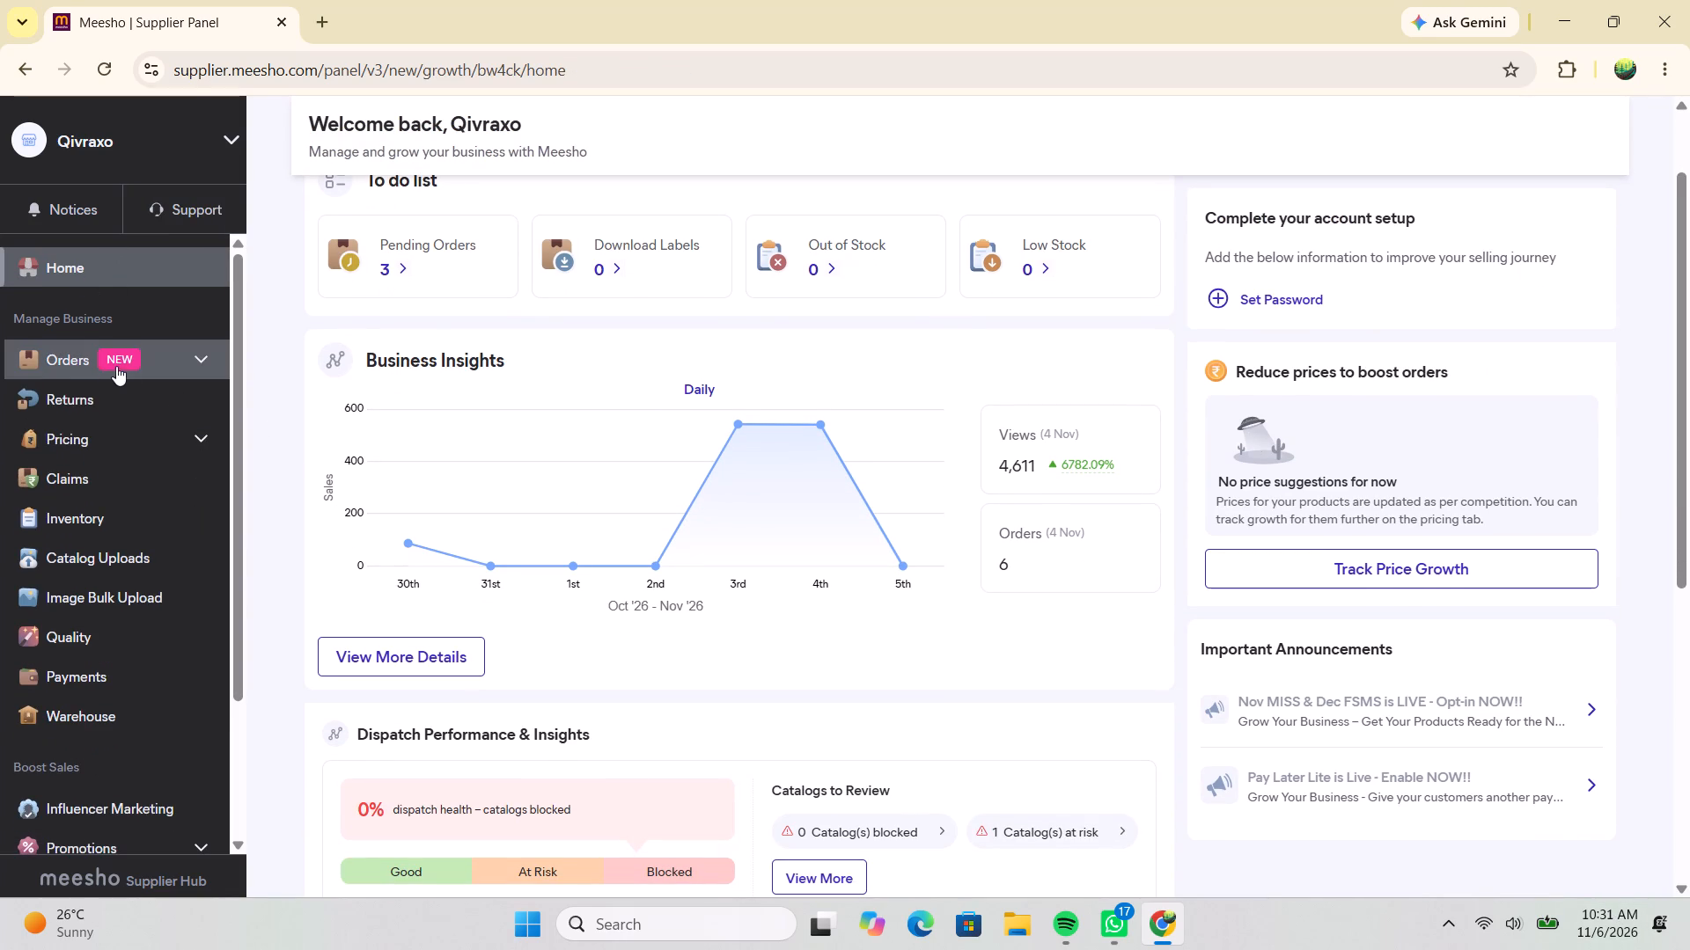
{"action": "left_click", "coordinate": [90, 365]}
{"action": "scroll", "coordinate": [731, 534], "scroll_direction": "down", "scroll_amount": 3}
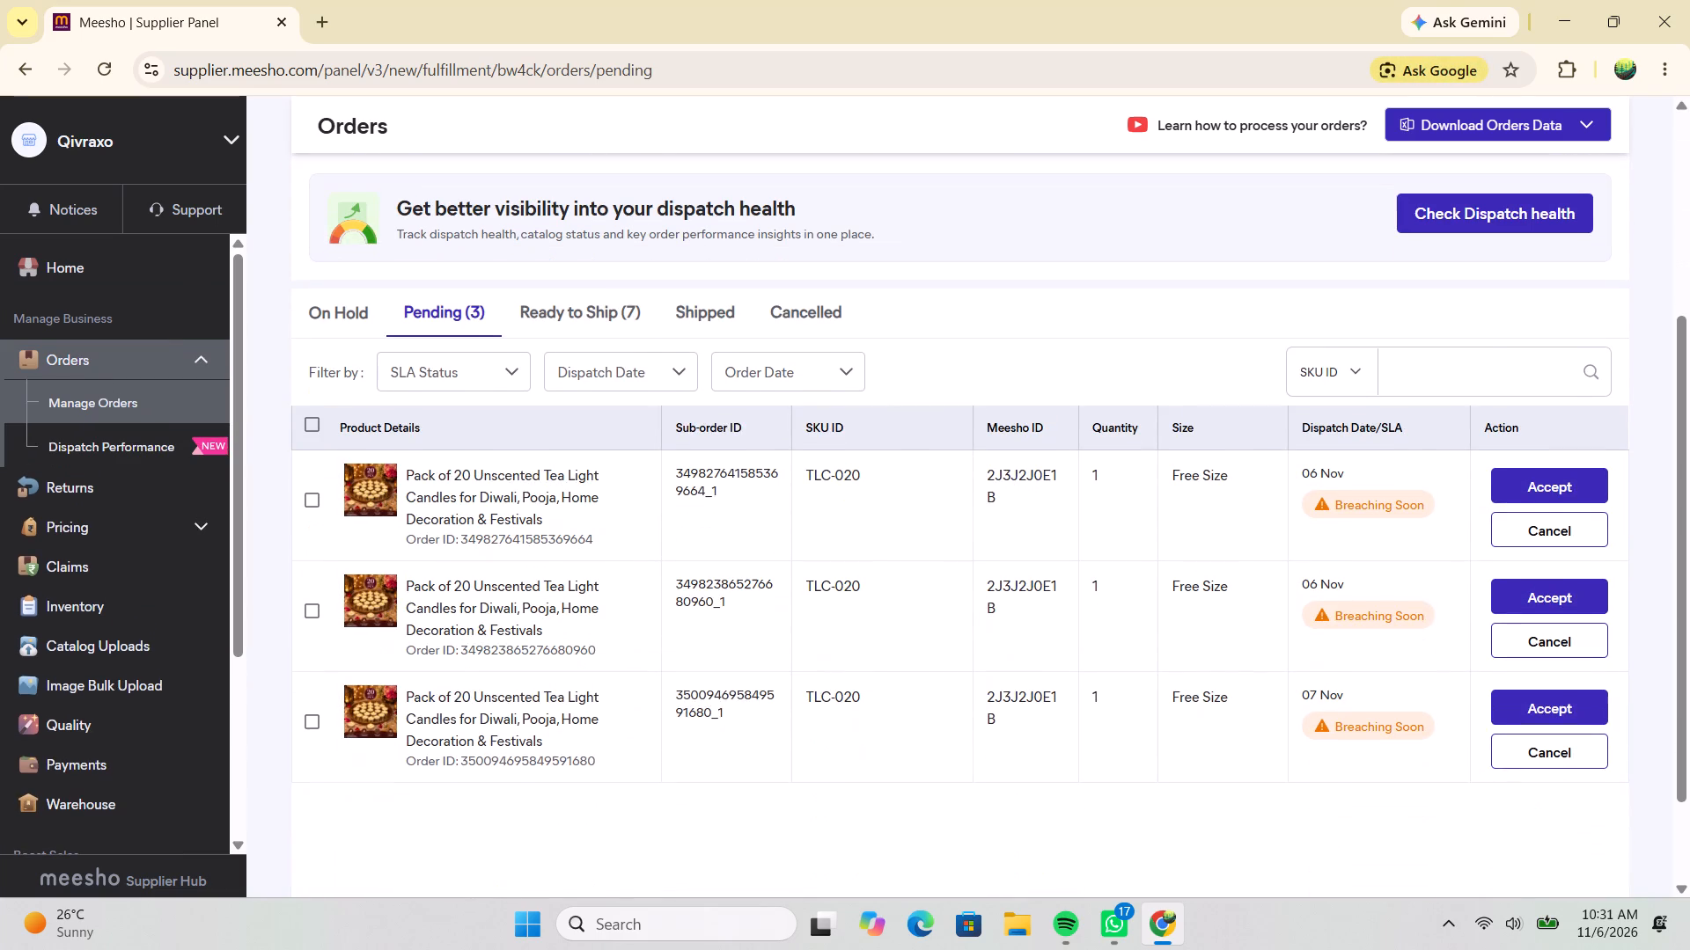
Copy the first pending order's sub-order ID and replace the old ID list in Notepad with it, followed by a comma.
{"action": "left_click_drag", "start_coordinate": [676, 472], "coordinate": [753, 499]}
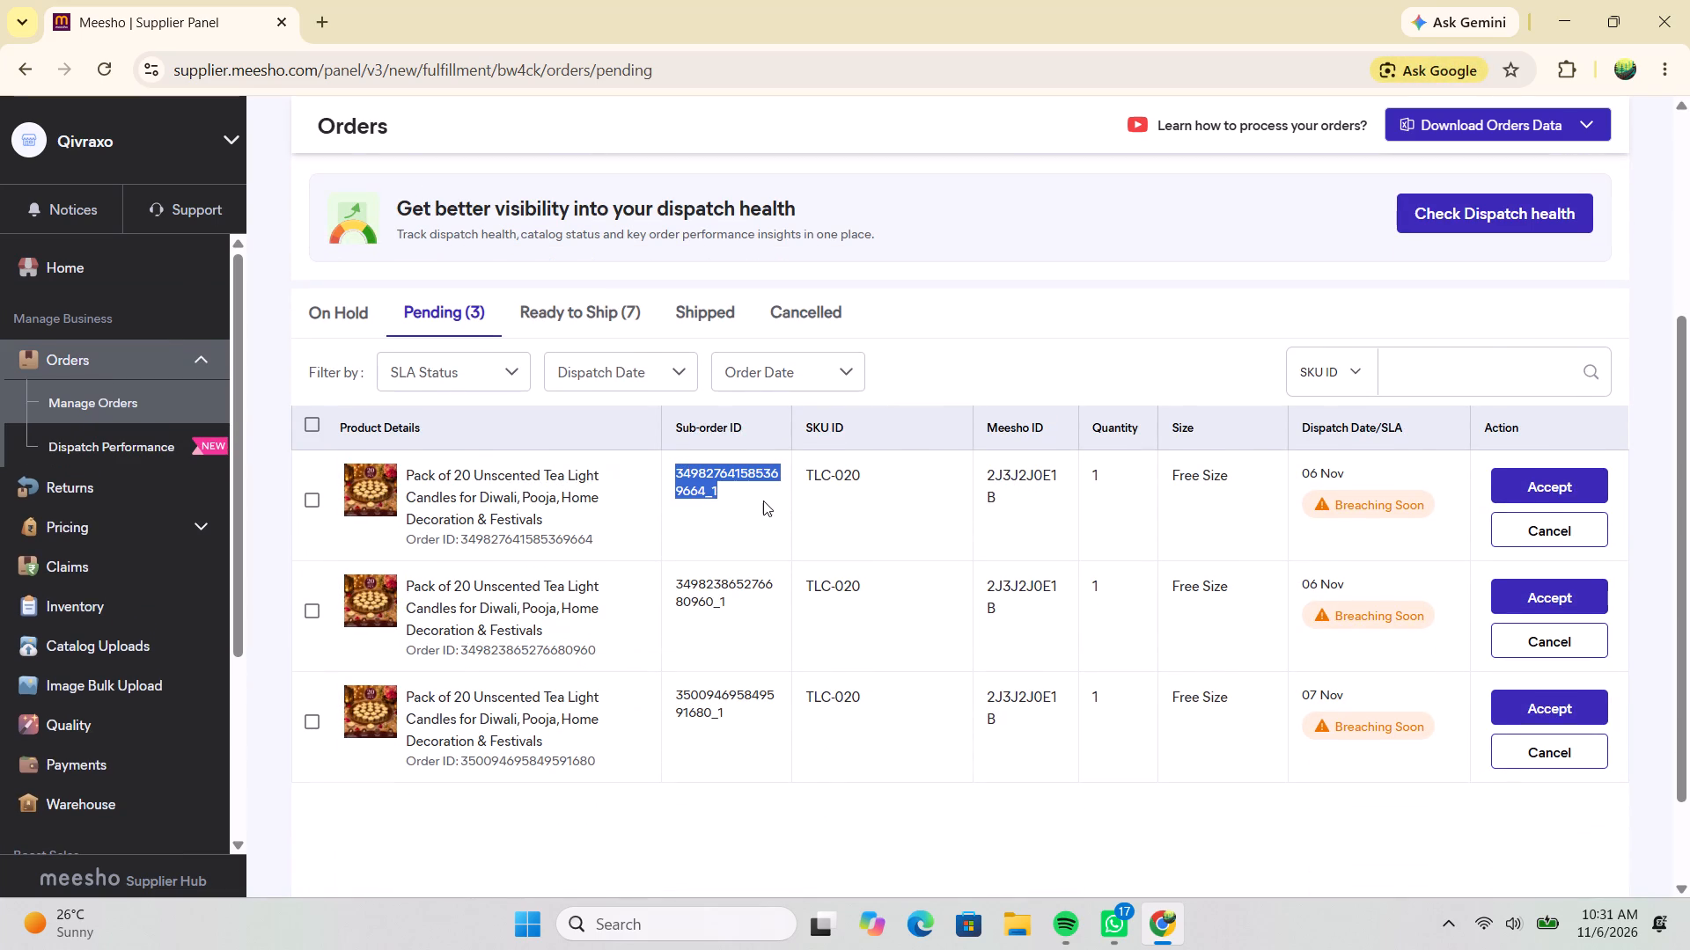
{"action": "left_click", "coordinate": [762, 502]}
{"action": "key", "text": "ctrl+c"}
{"action": "left_click", "coordinate": [643, 917]}
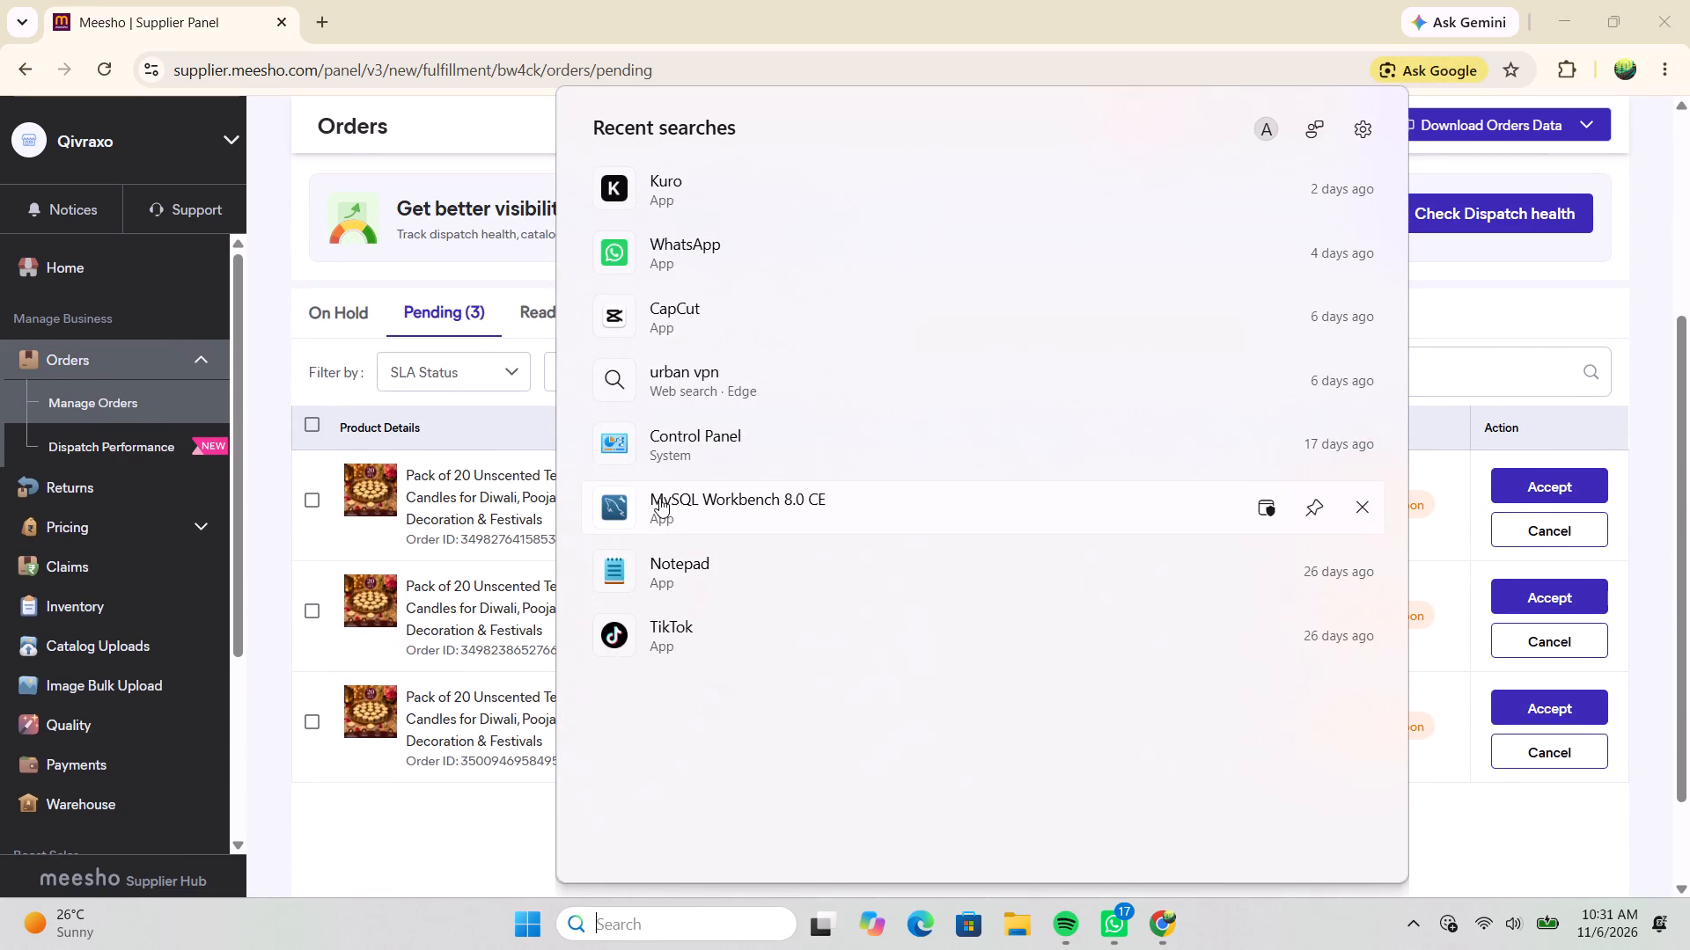
{"action": "left_click", "coordinate": [661, 559]}
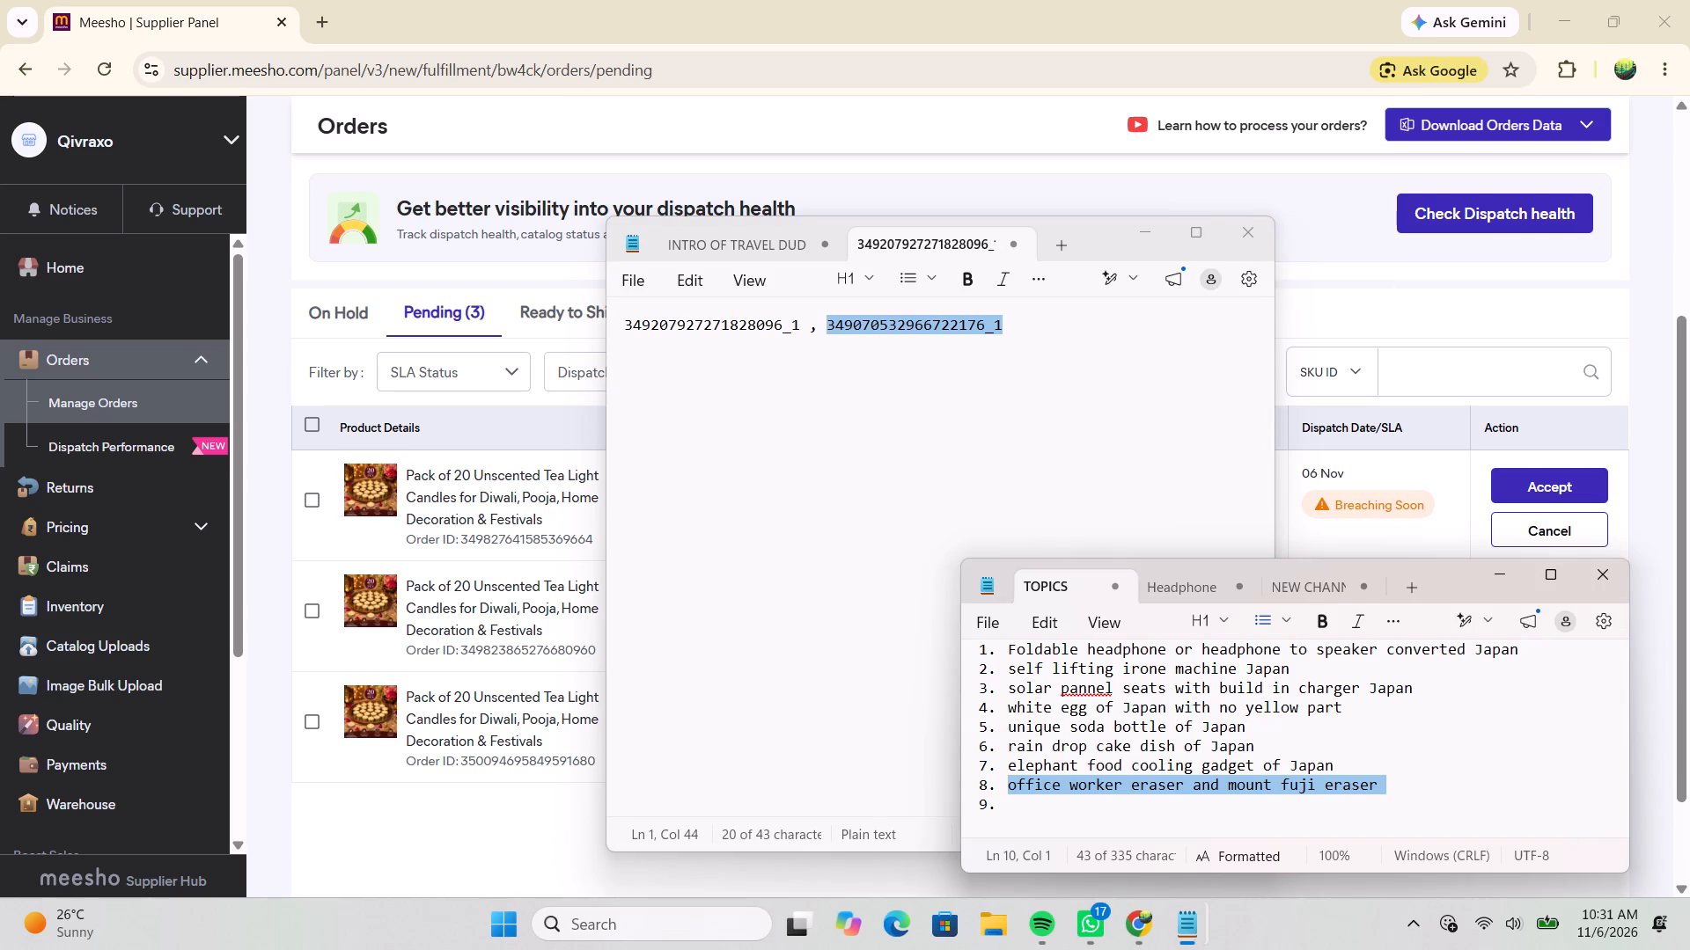
{"action": "left_click_drag", "start_coordinate": [1018, 332], "coordinate": [606, 392]}
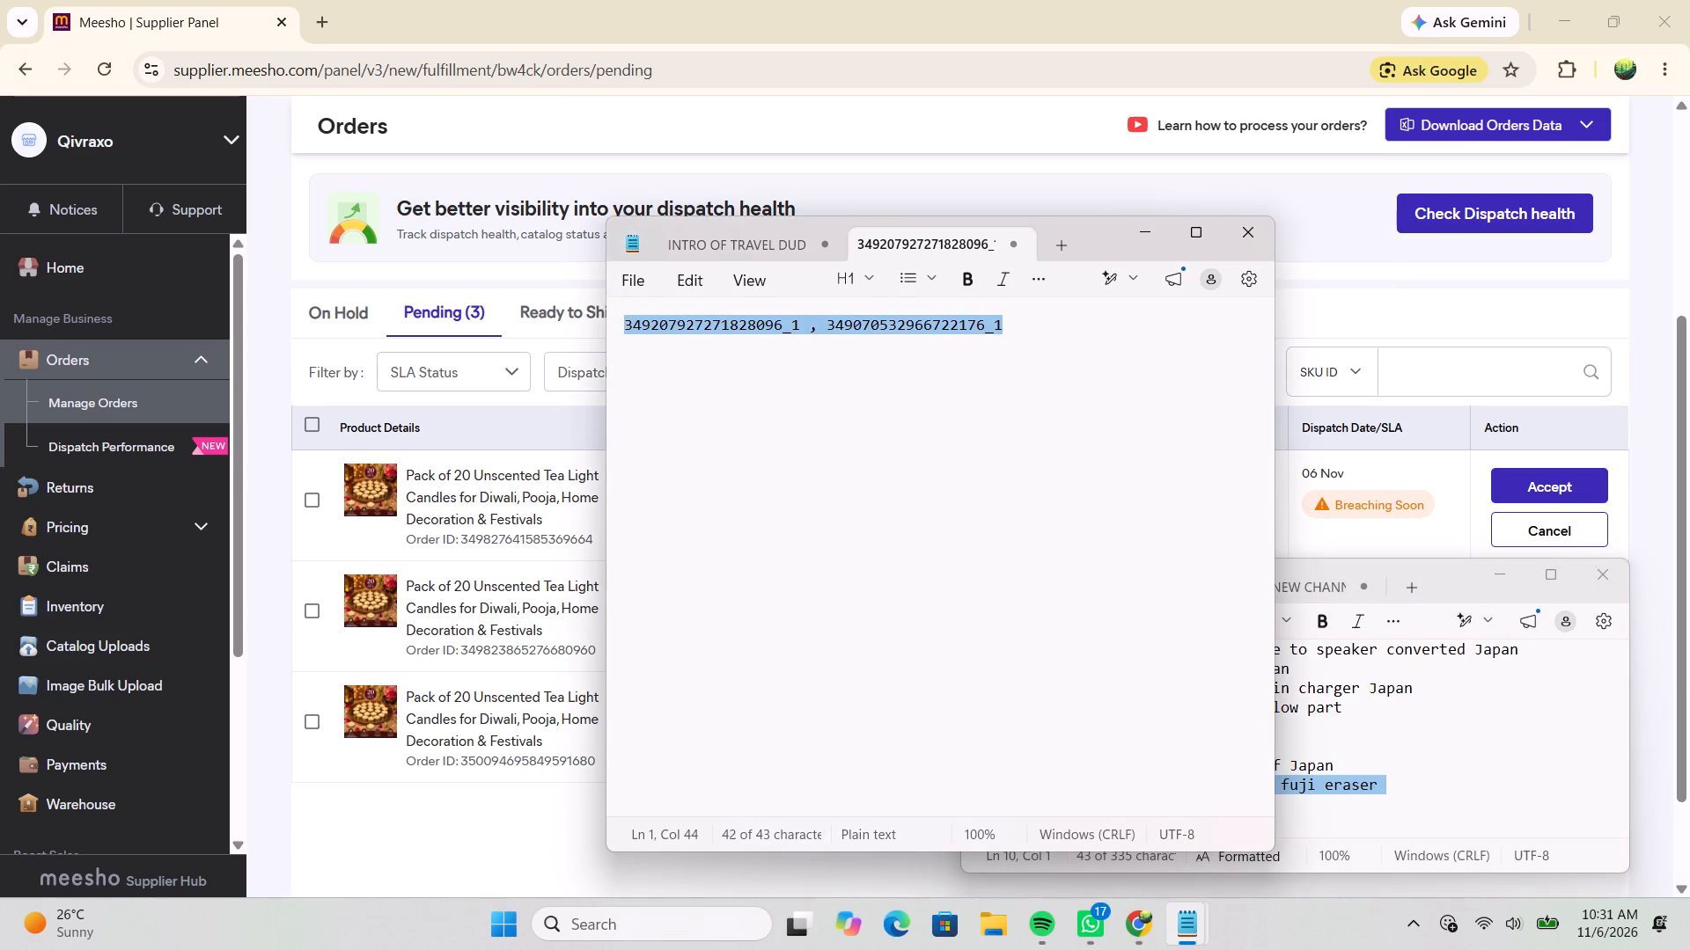
{"action": "left_click_drag", "start_coordinate": [606, 392], "coordinate": [562, 404]}
{"action": "key", "text": "BackSpace"}
{"action": "key", "text": "ctrl+v"}
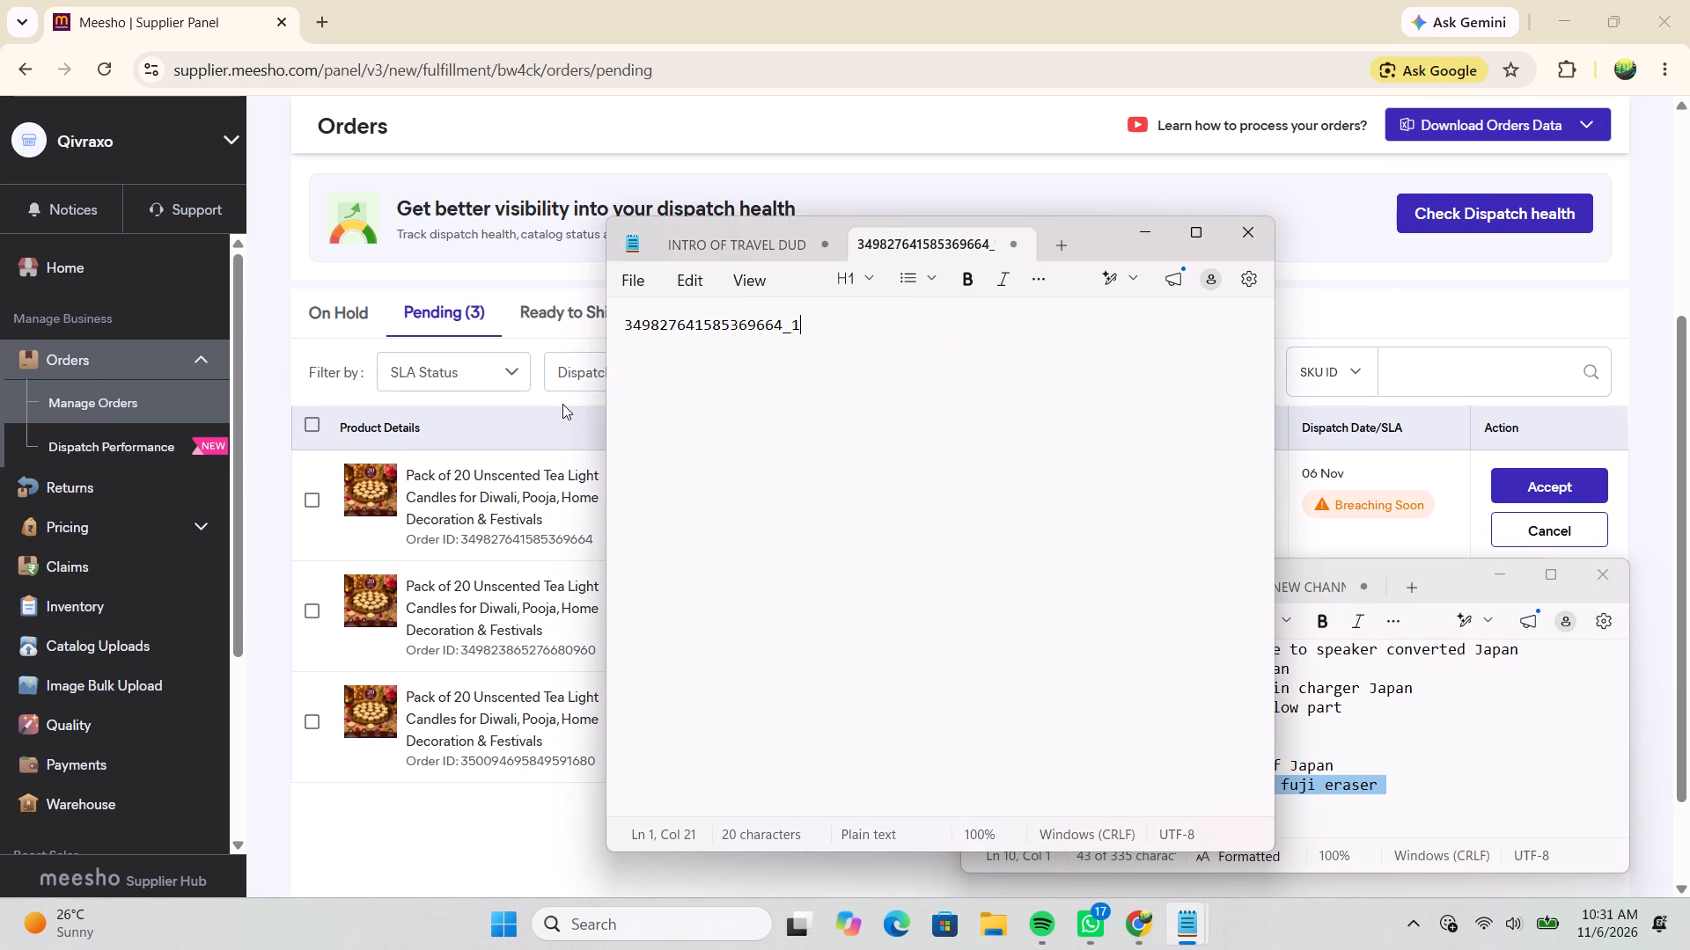
{"action": "key", "text": "space"}
{"action": "type", "text": ","}
{"action": "key", "text": "space"}
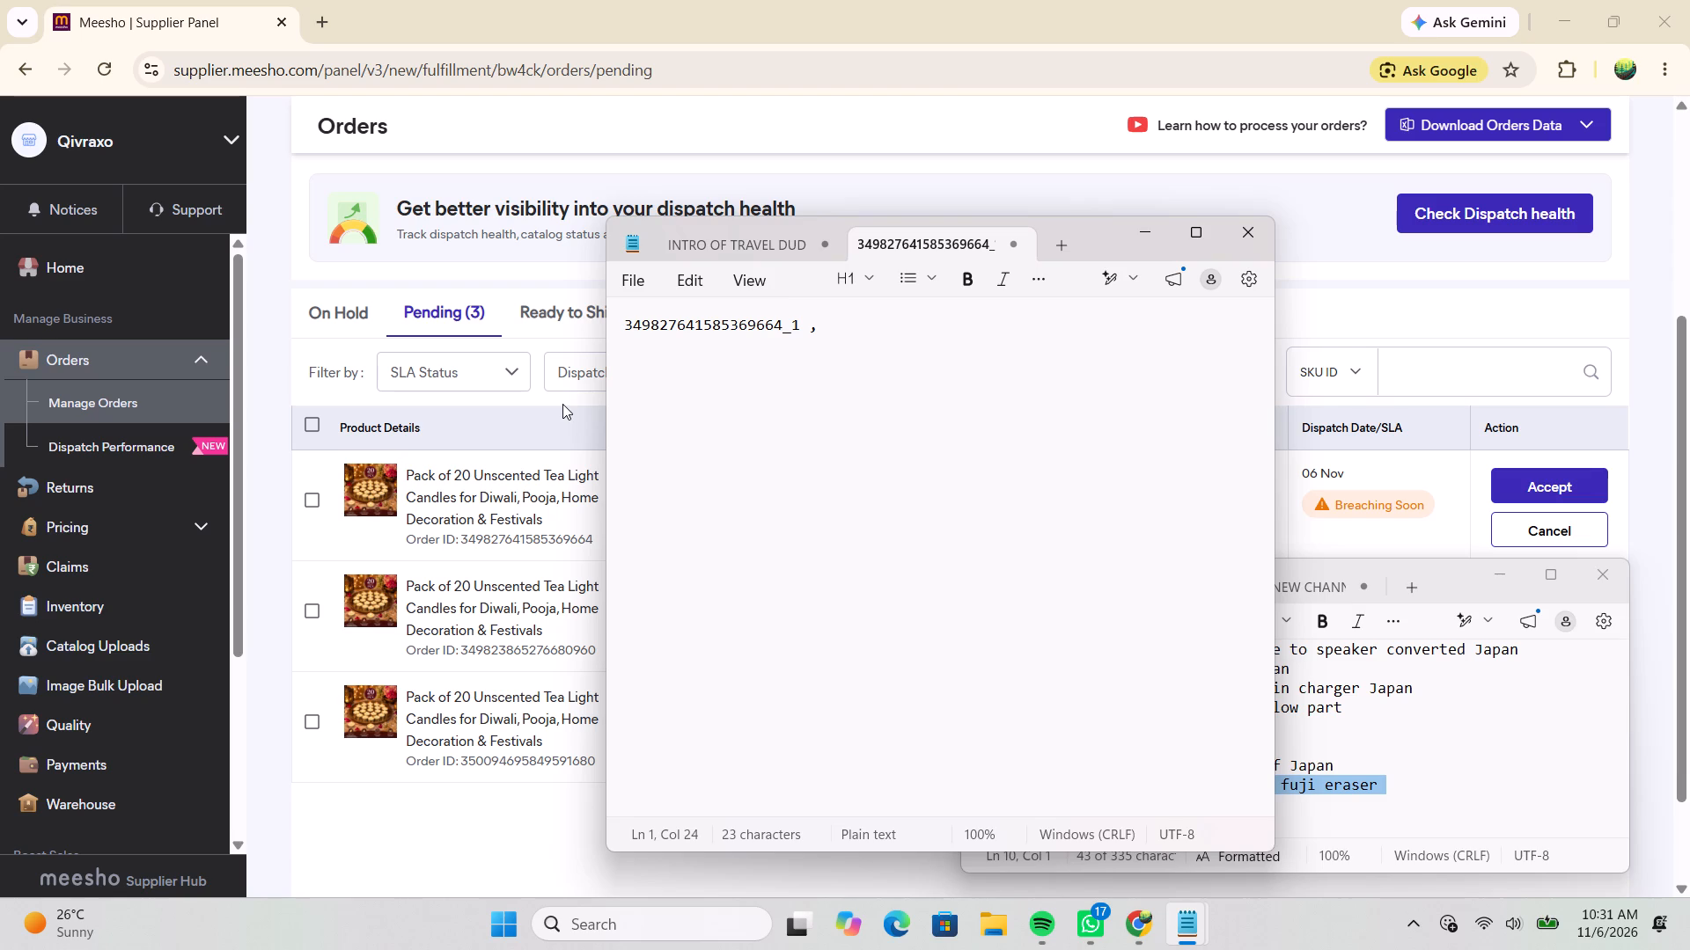
{"action": "left_click", "coordinate": [1133, 230]}
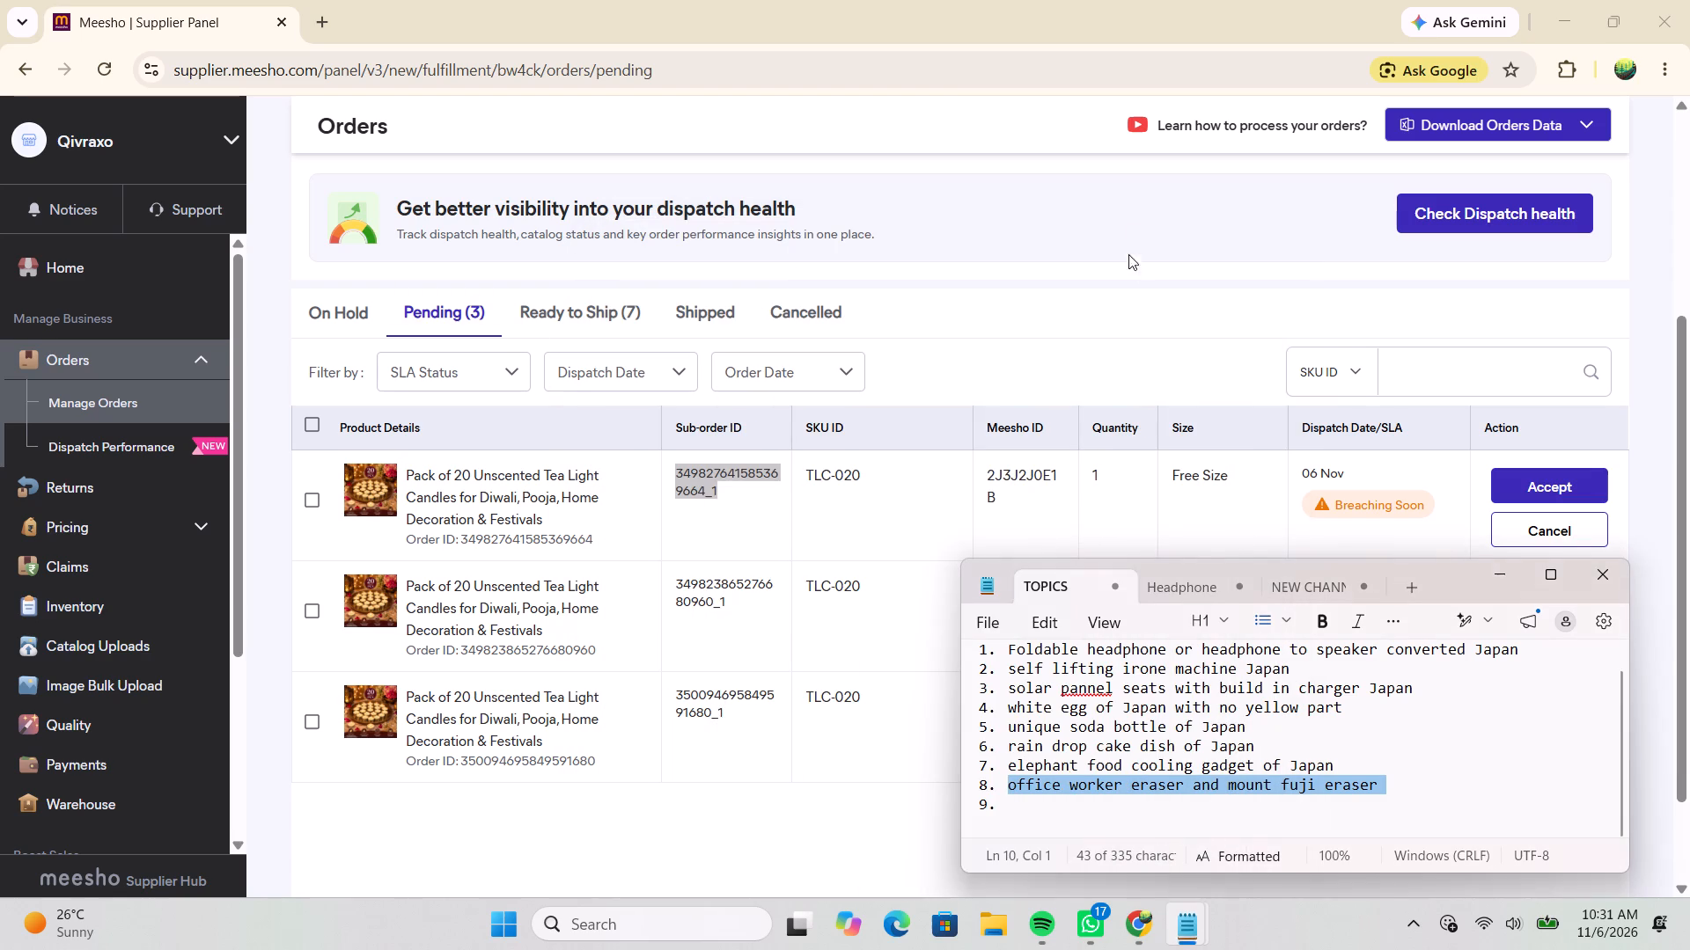
{"action": "left_click", "coordinate": [1499, 578]}
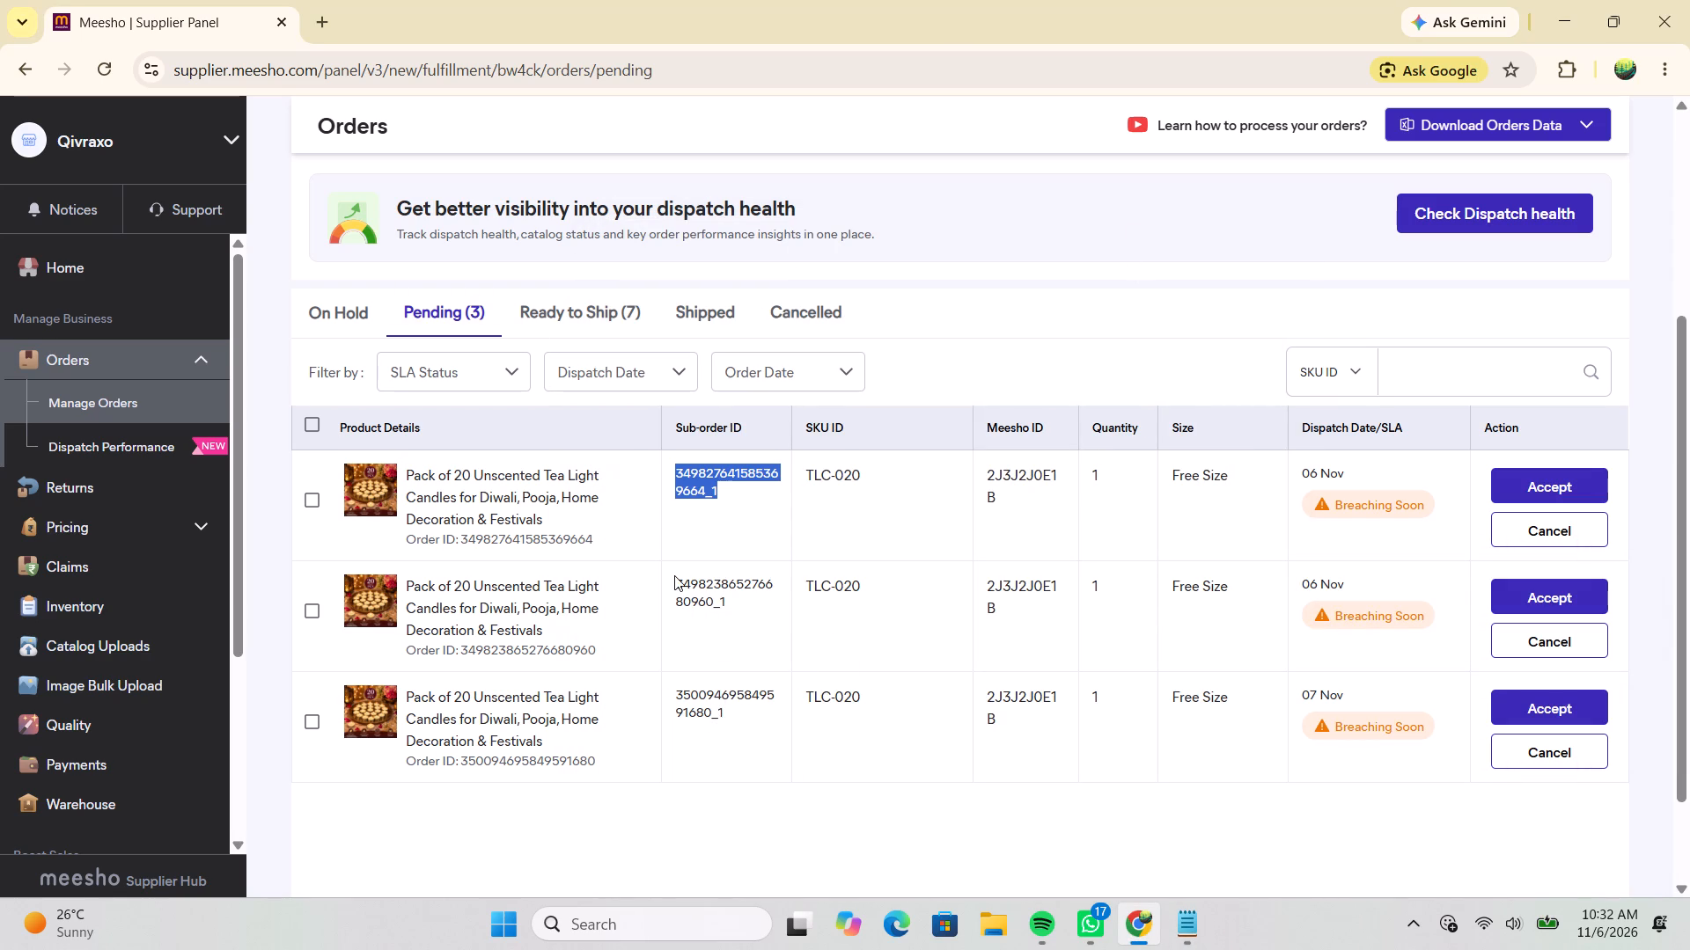
Copy the second pending order's sub-order ID and append it to the Notepad list, followed by a comma.
{"action": "left_click_drag", "start_coordinate": [676, 581], "coordinate": [723, 600]}
{"action": "left_click", "coordinate": [723, 600]}
{"action": "left_click_drag", "start_coordinate": [725, 593], "coordinate": [702, 595]}
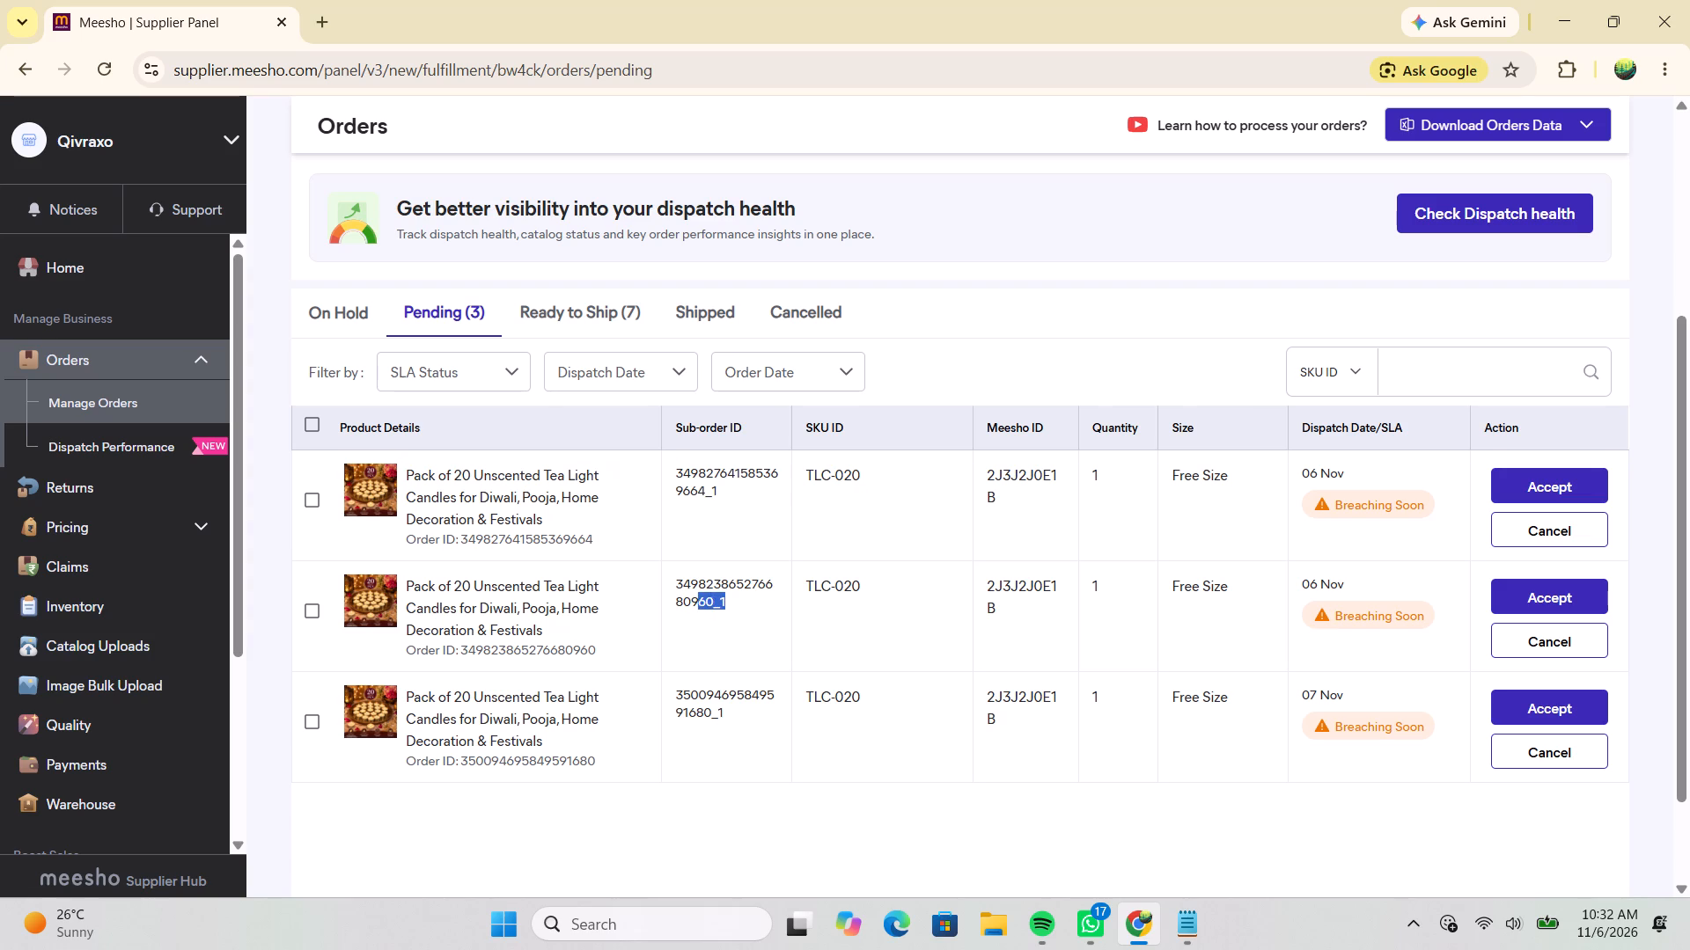
{"action": "left_click_drag", "start_coordinate": [702, 595], "coordinate": [664, 581]}
{"action": "key", "text": "ctrl+c"}
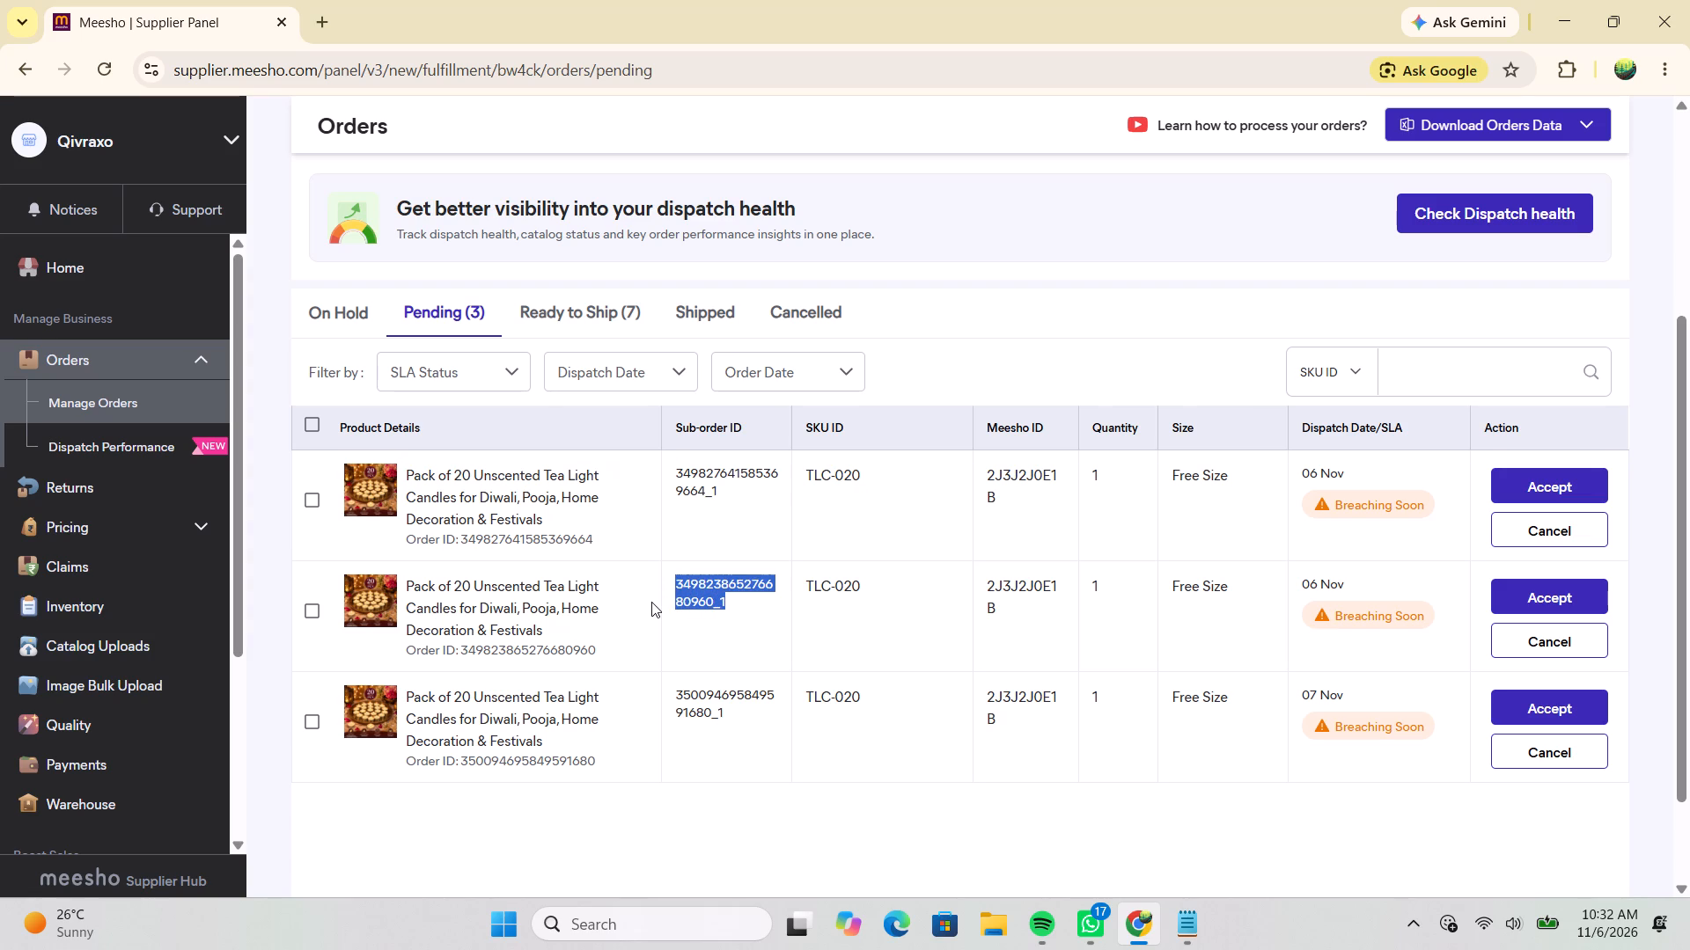
{"action": "left_click", "coordinate": [1172, 930]}
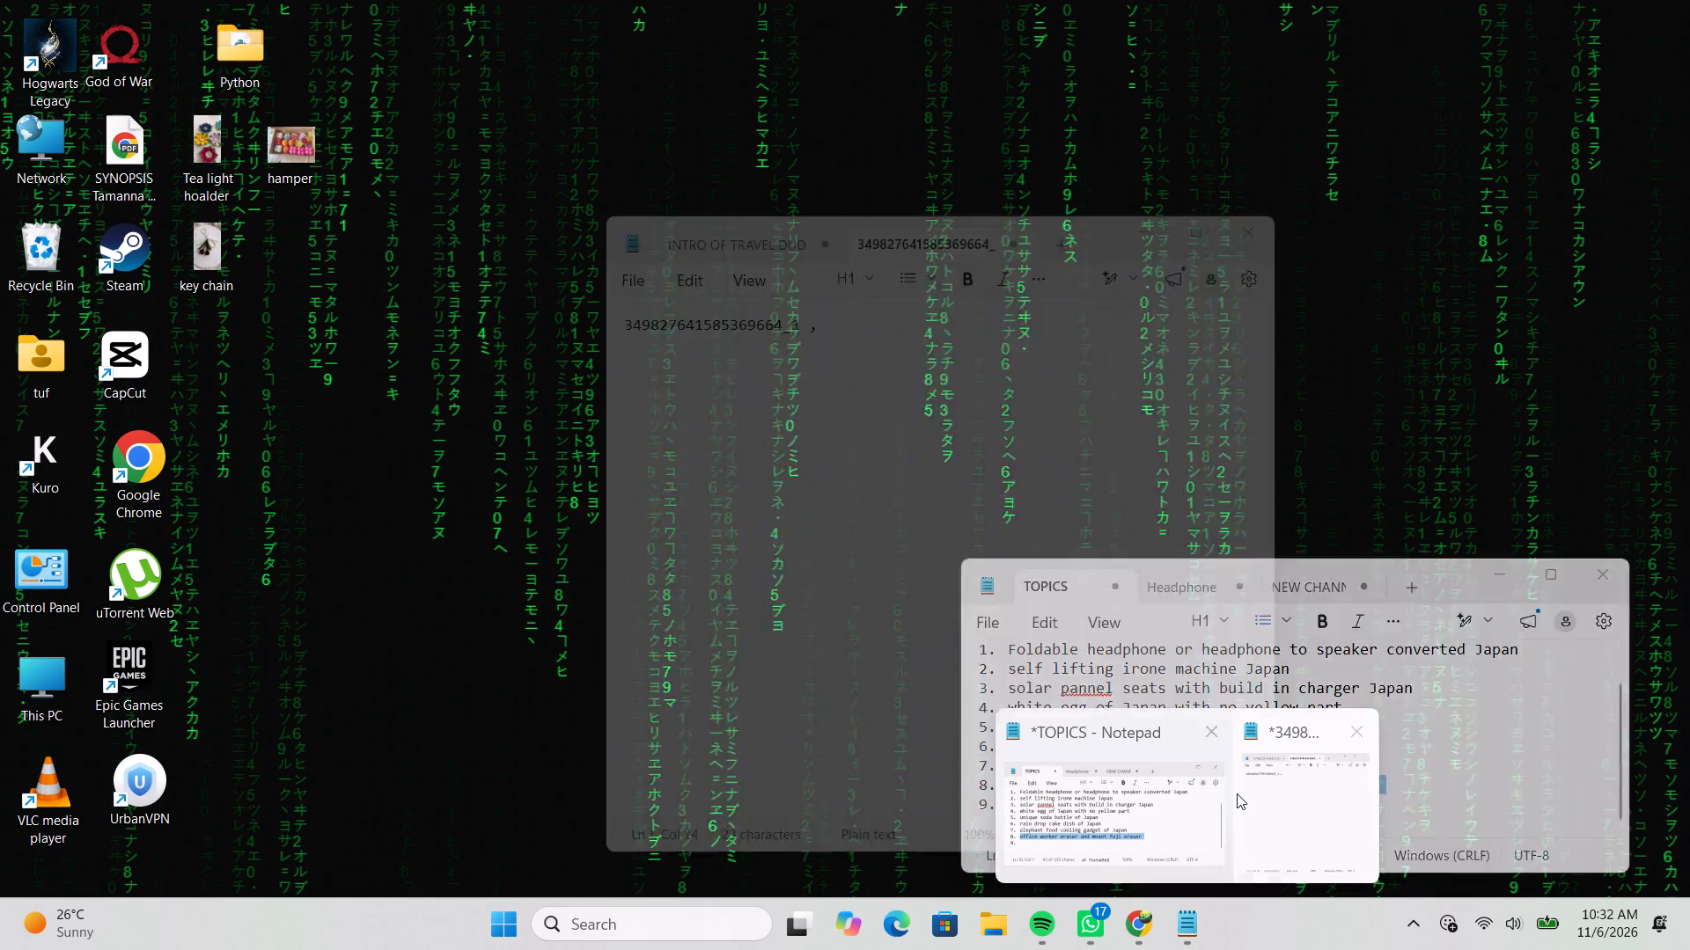
{"action": "left_click", "coordinate": [1240, 793]}
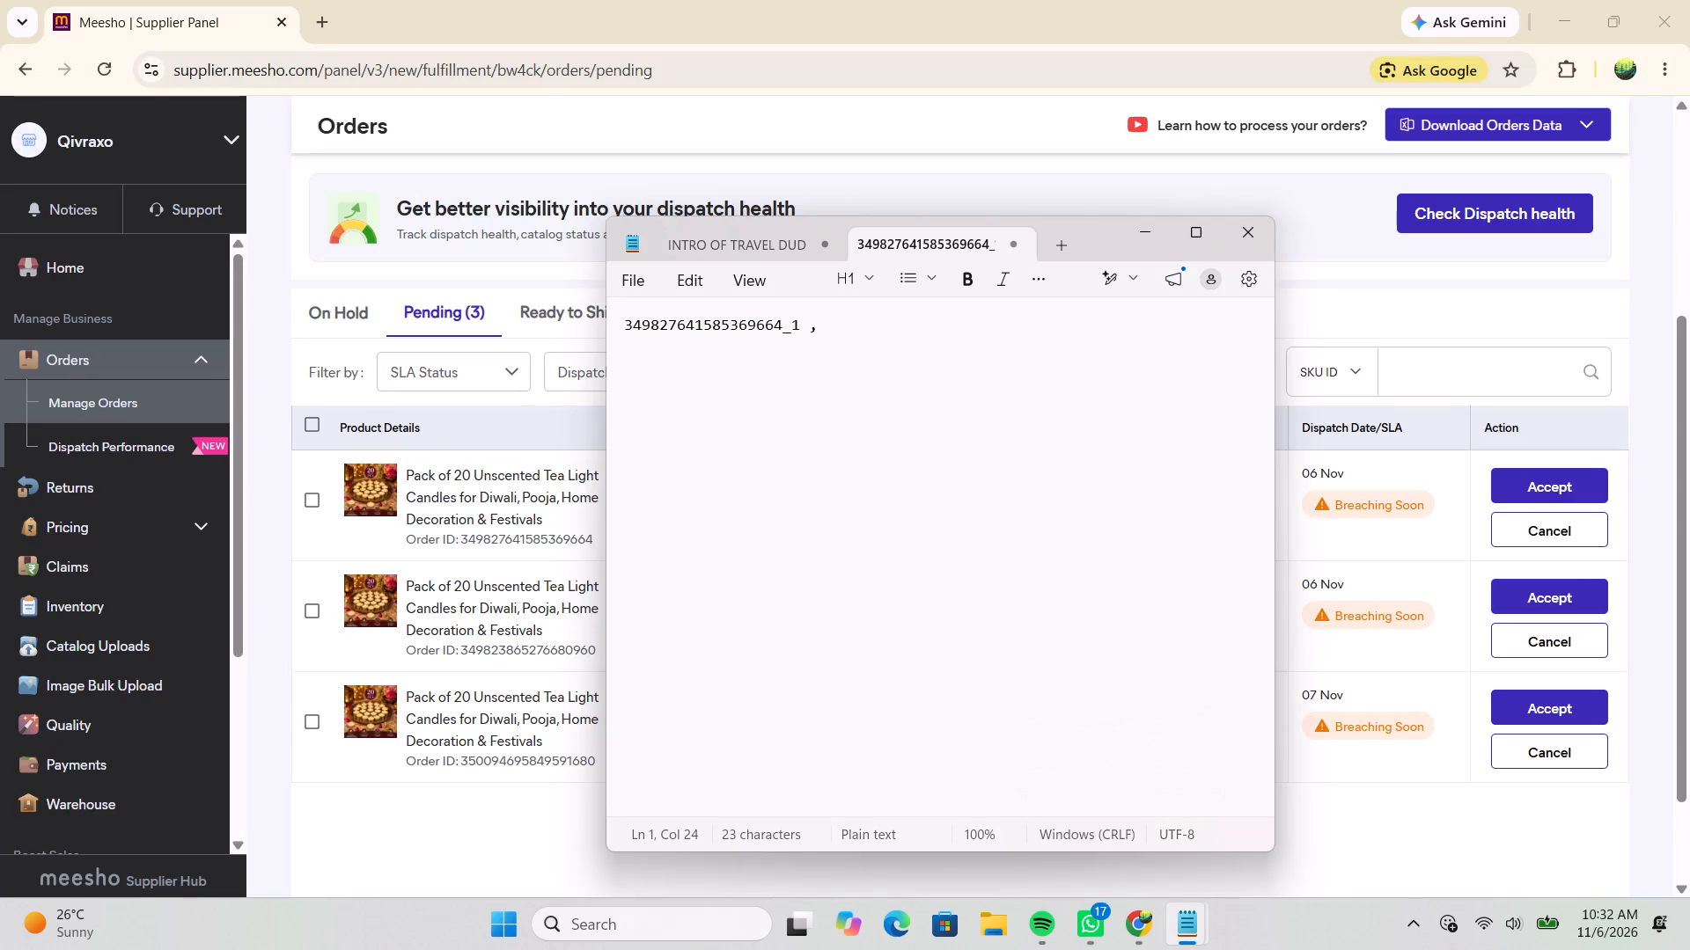
{"action": "key", "text": "ctrl+v"}
{"action": "key", "text": "space"}
{"action": "type", "text": ","}
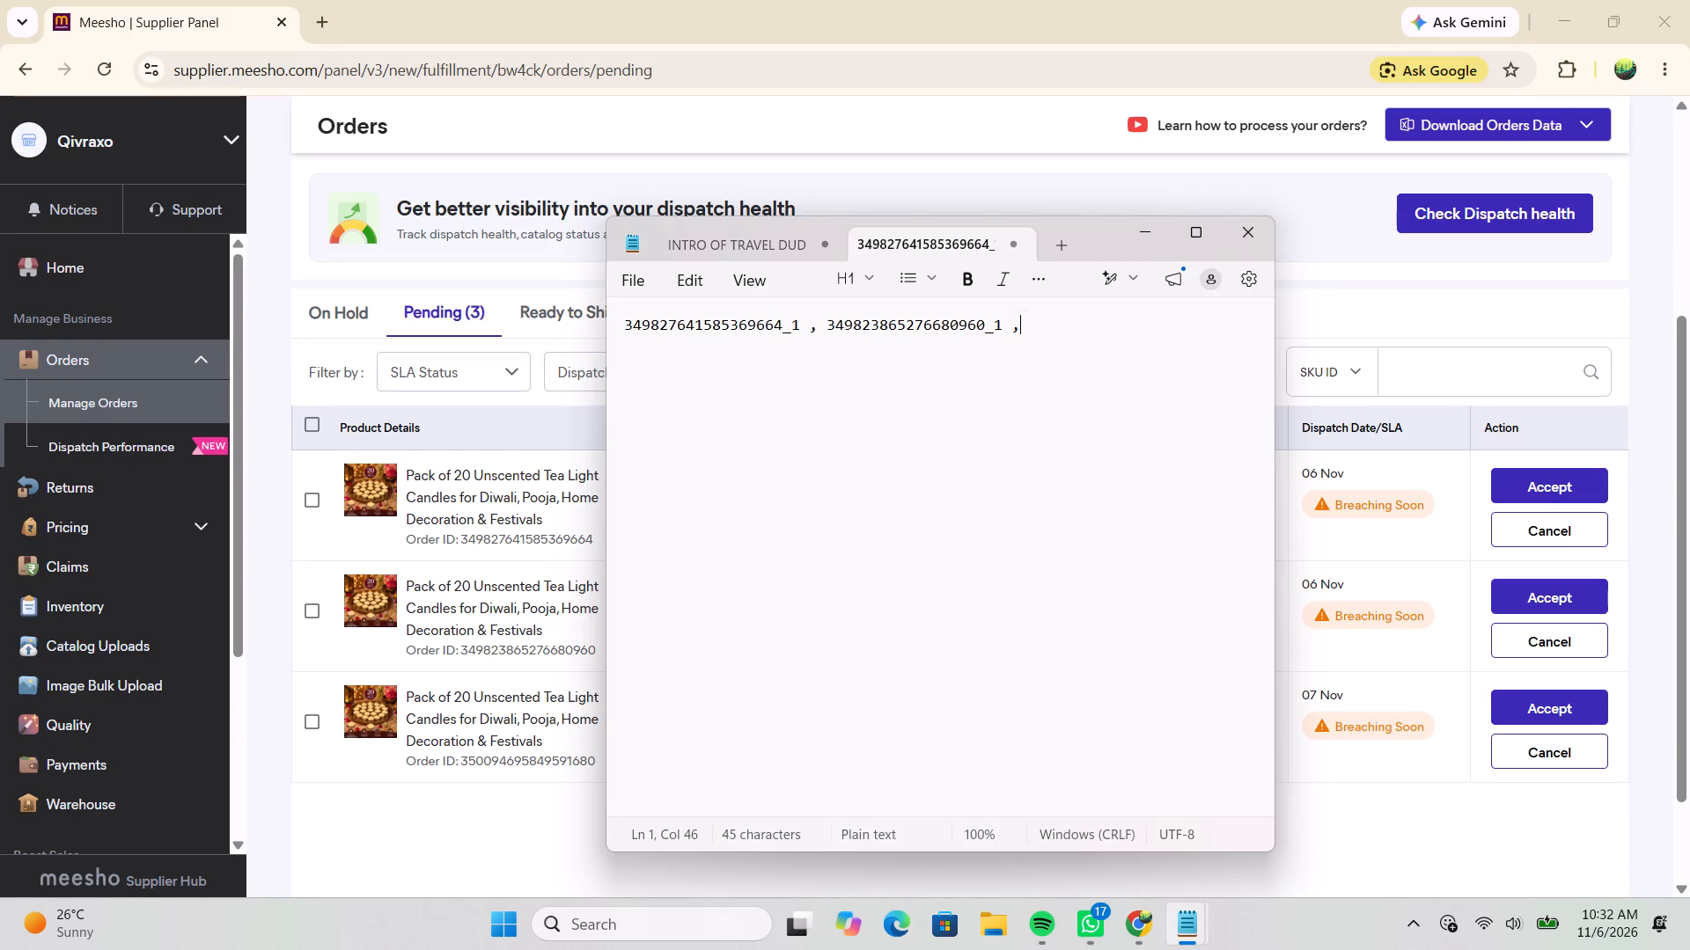
{"action": "key", "text": "space"}
{"action": "left_click", "coordinate": [1145, 223]}
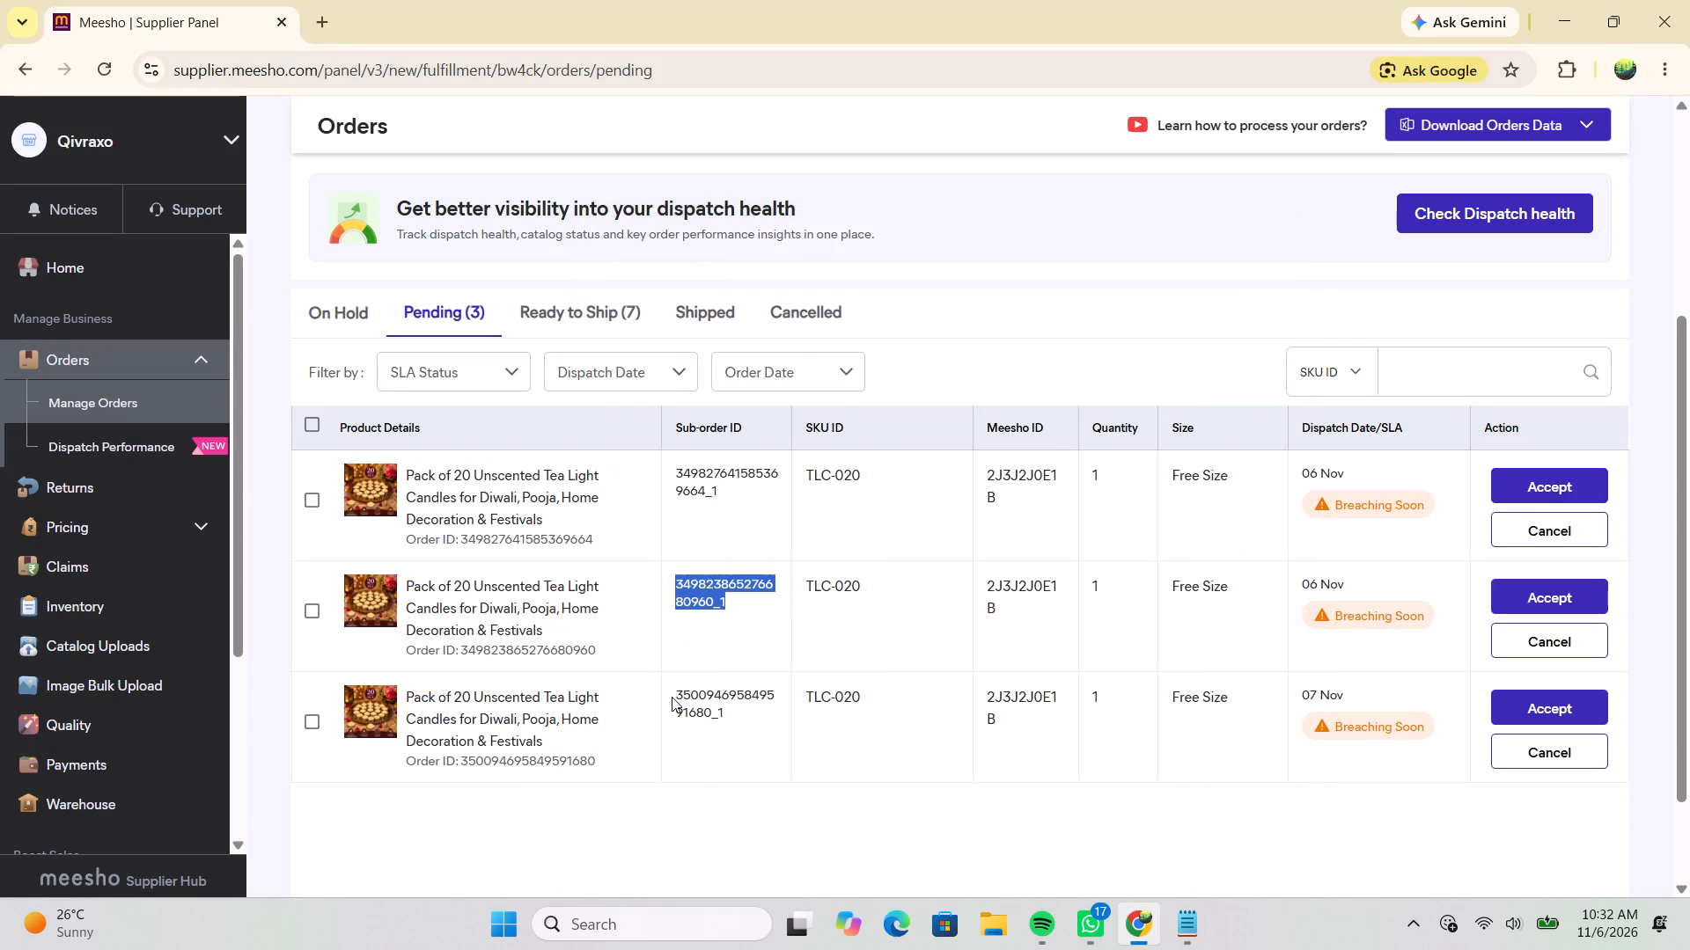
Copy the third pending order's sub-order ID and append it at the end of the Notepad list.
{"action": "left_click_drag", "start_coordinate": [677, 695], "coordinate": [746, 718]}
{"action": "left_click", "coordinate": [746, 718]}
{"action": "left_click_drag", "start_coordinate": [728, 708], "coordinate": [699, 705]}
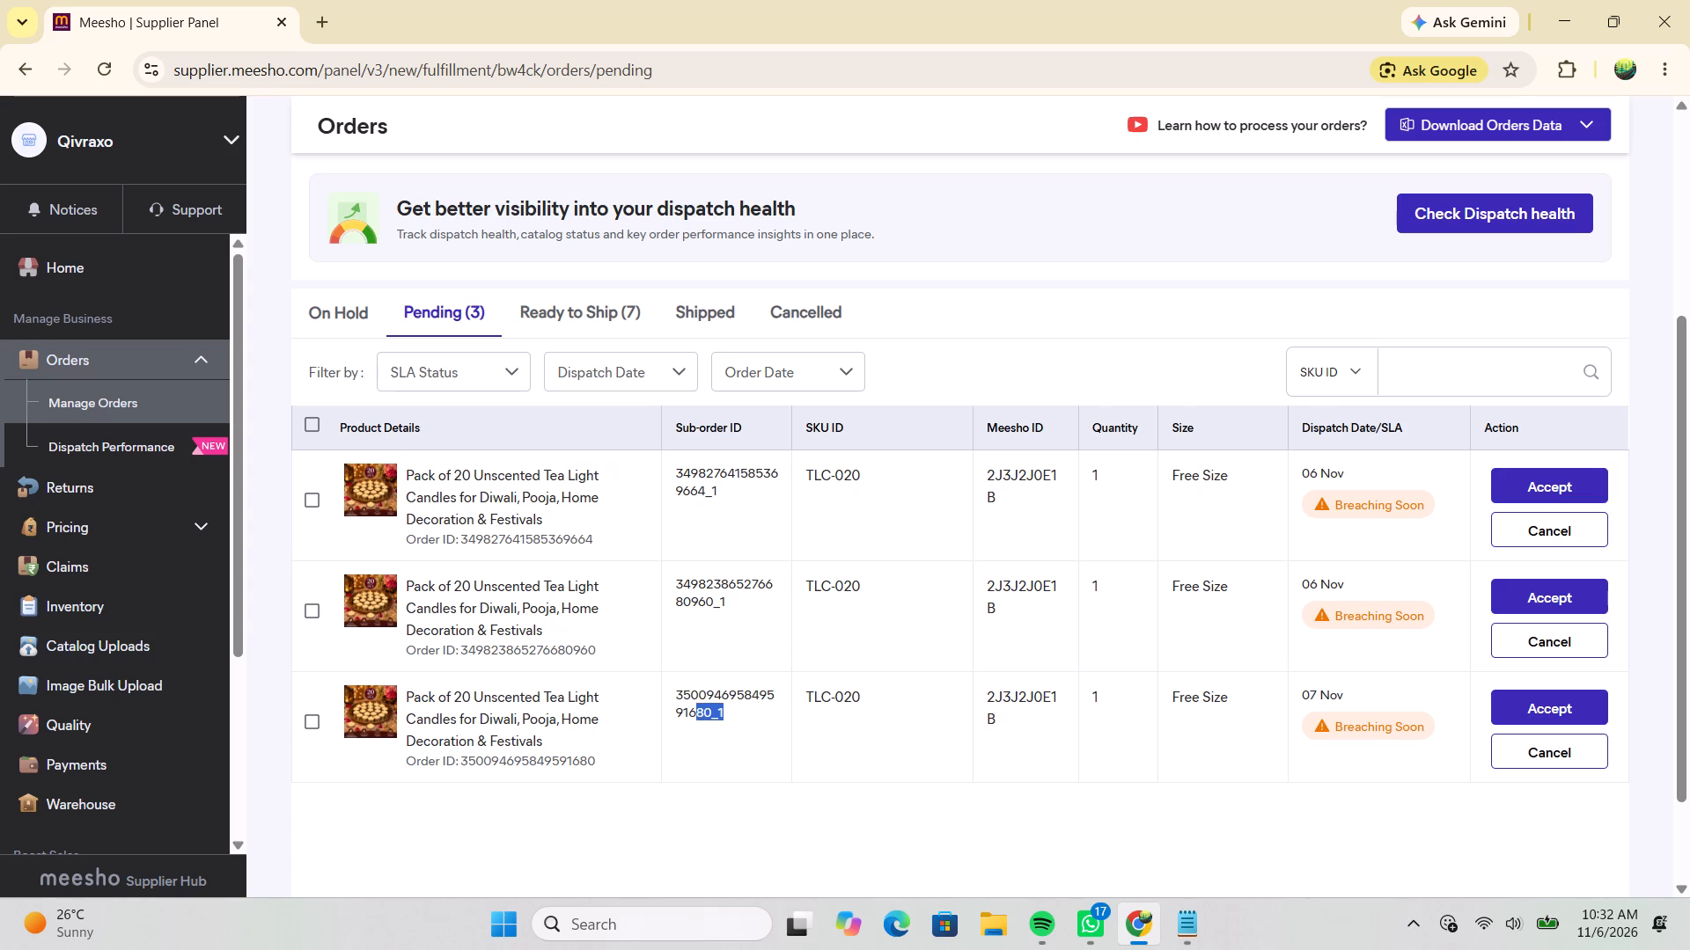
{"action": "left_click_drag", "start_coordinate": [699, 705], "coordinate": [677, 699]}
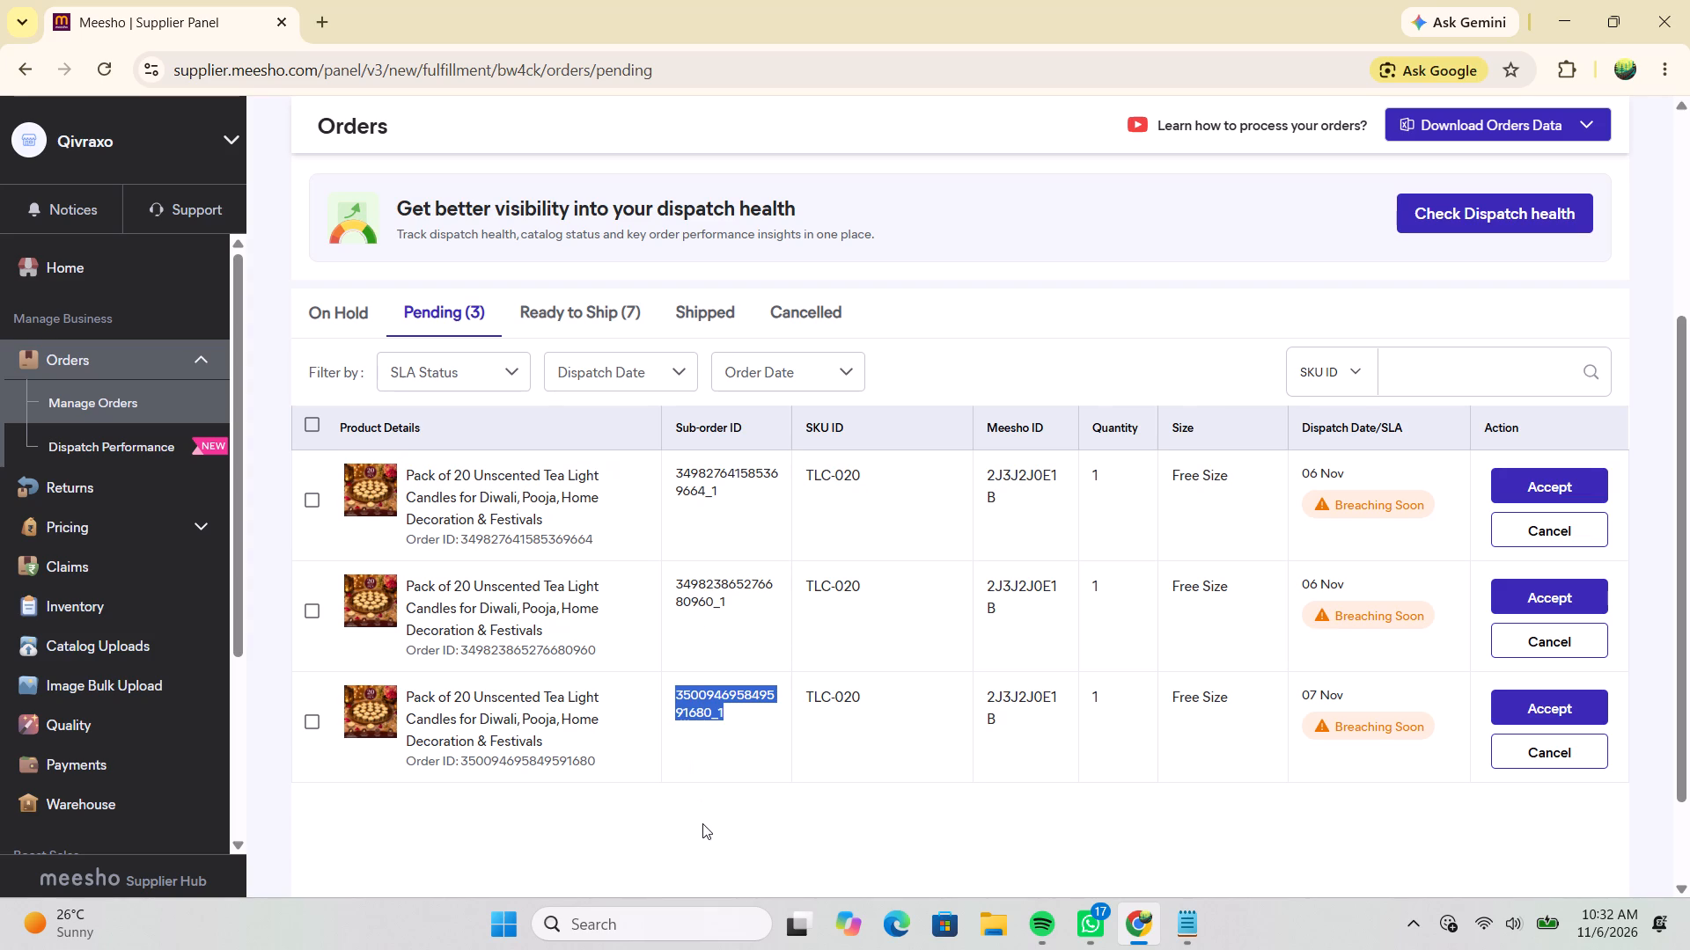
{"action": "key", "text": "ctrl+c"}
{"action": "left_click", "coordinate": [1172, 919]}
{"action": "left_click", "coordinate": [1283, 809]}
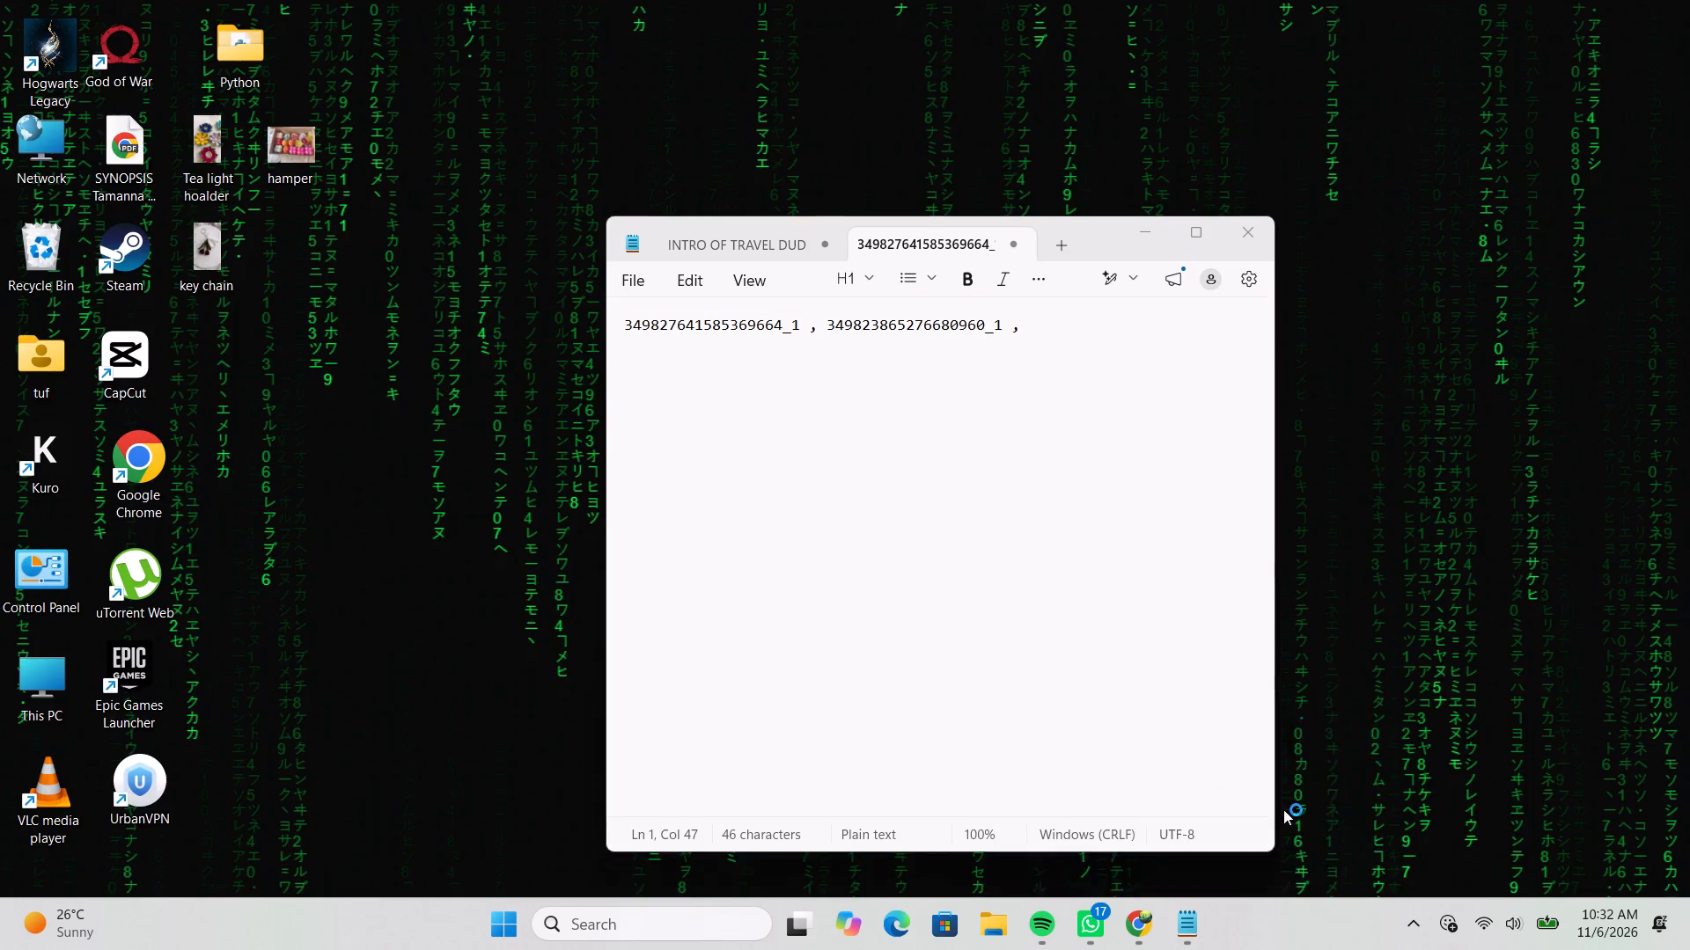
{"action": "key", "text": "ctrl+v"}
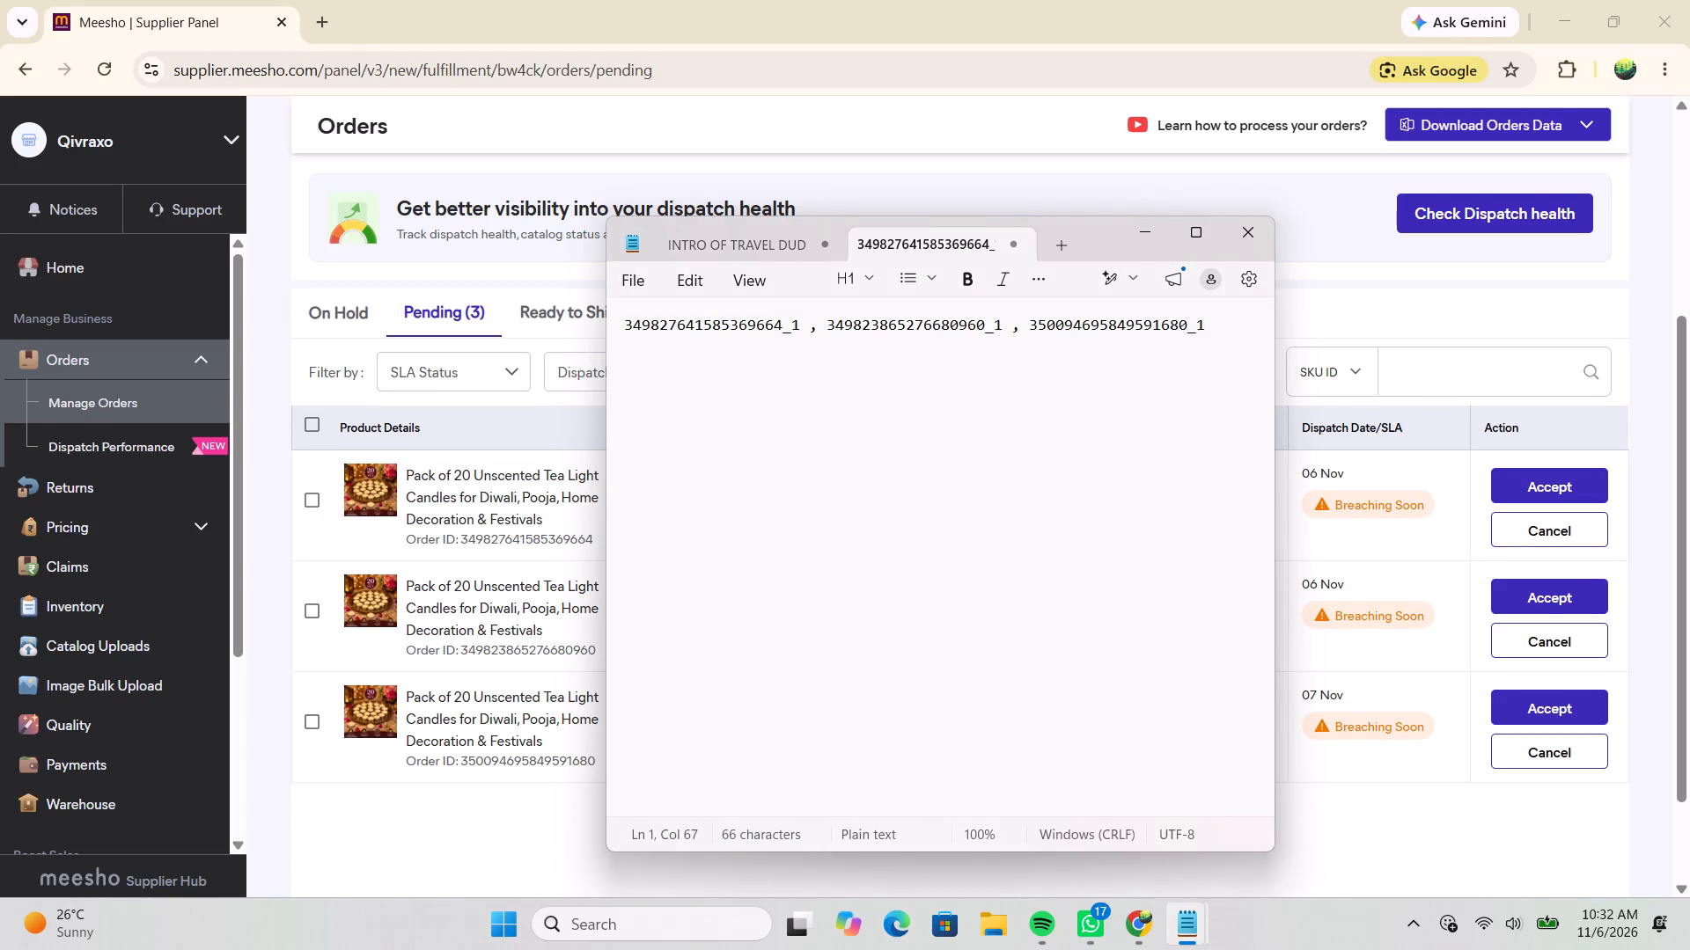
{"action": "left_click", "coordinate": [1146, 236]}
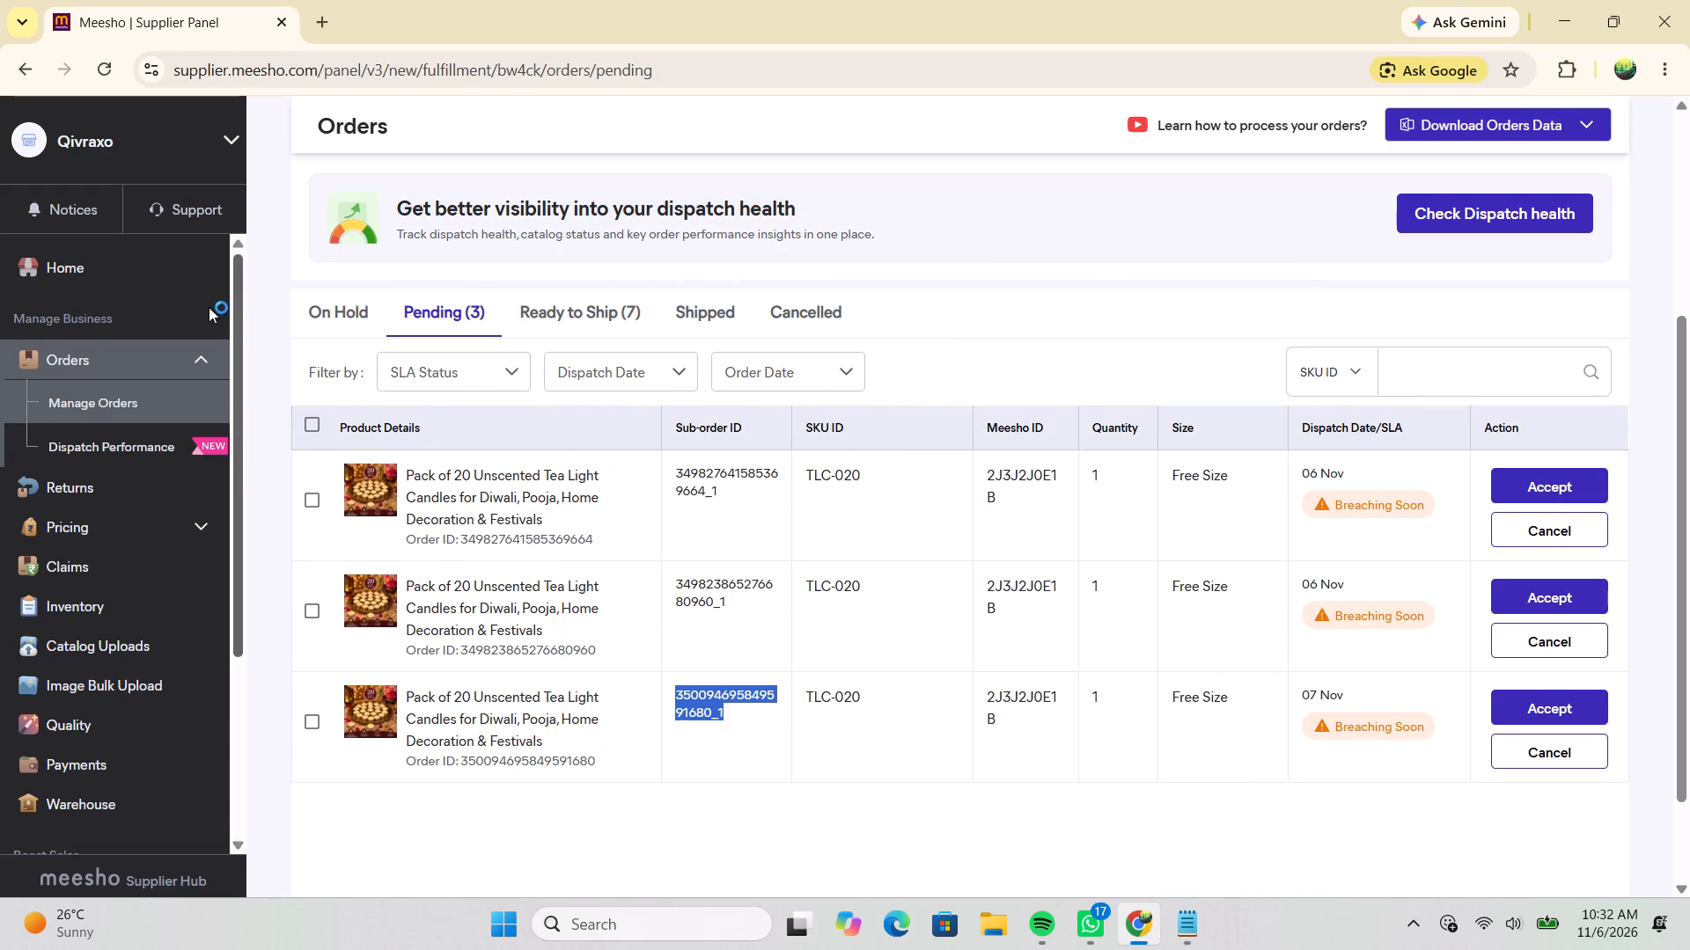
Open the supplier Support help page and look through its Others issue category for order cancellation help.
{"action": "left_click", "coordinate": [107, 286]}
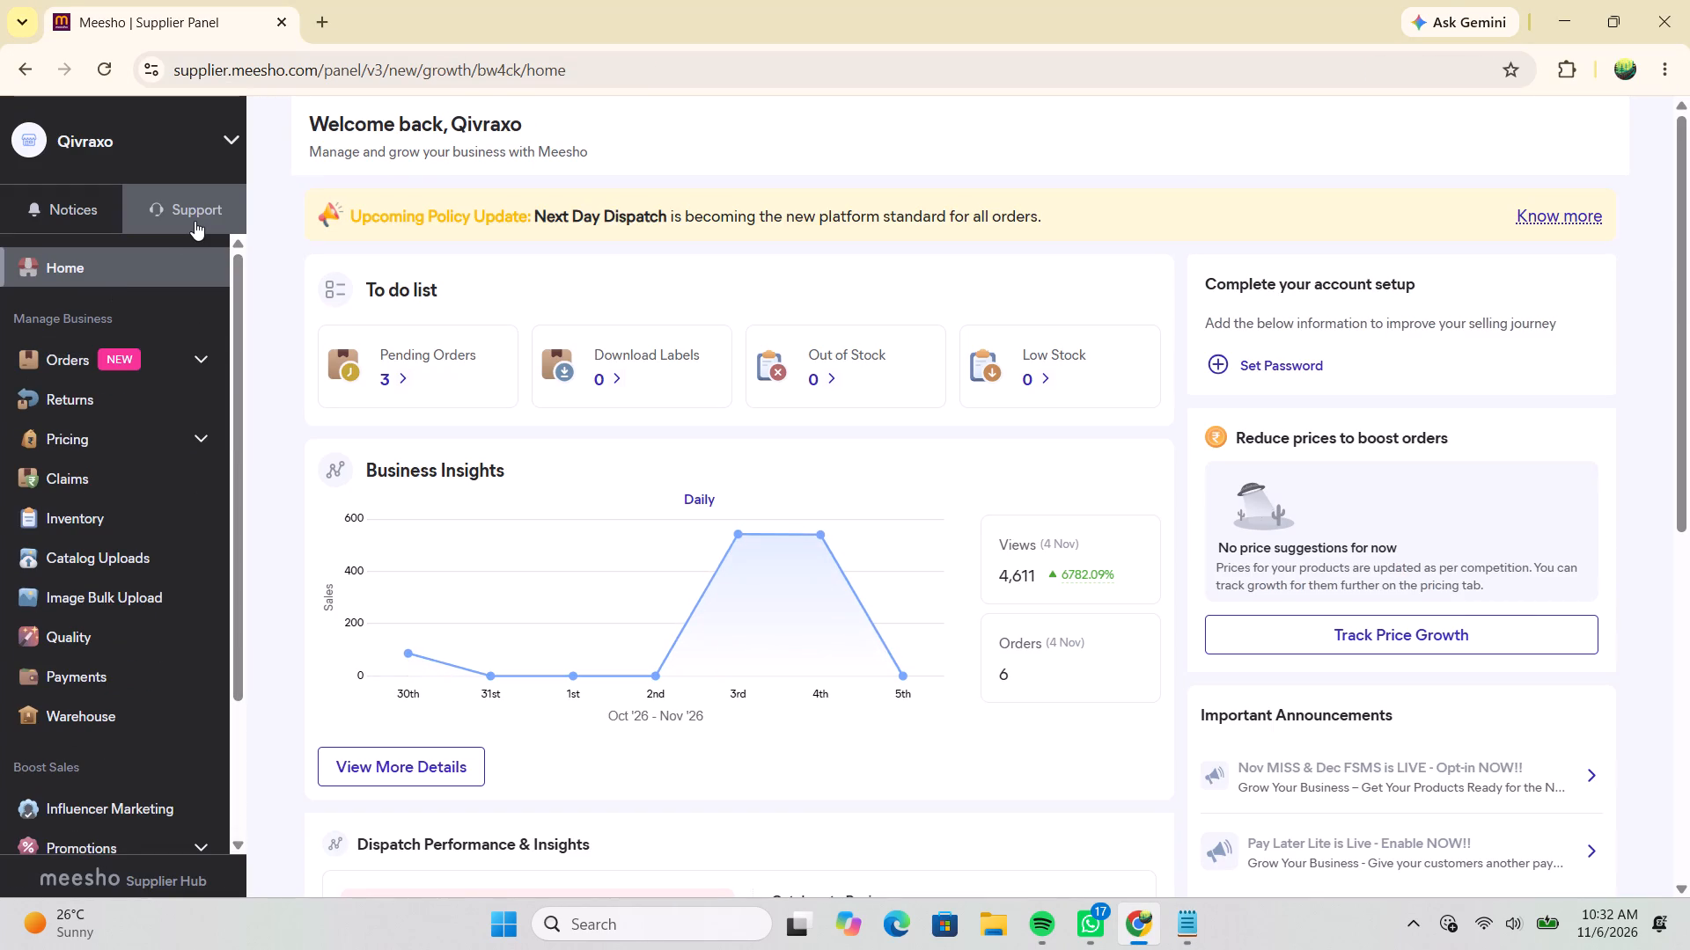
{"action": "left_click", "coordinate": [195, 221]}
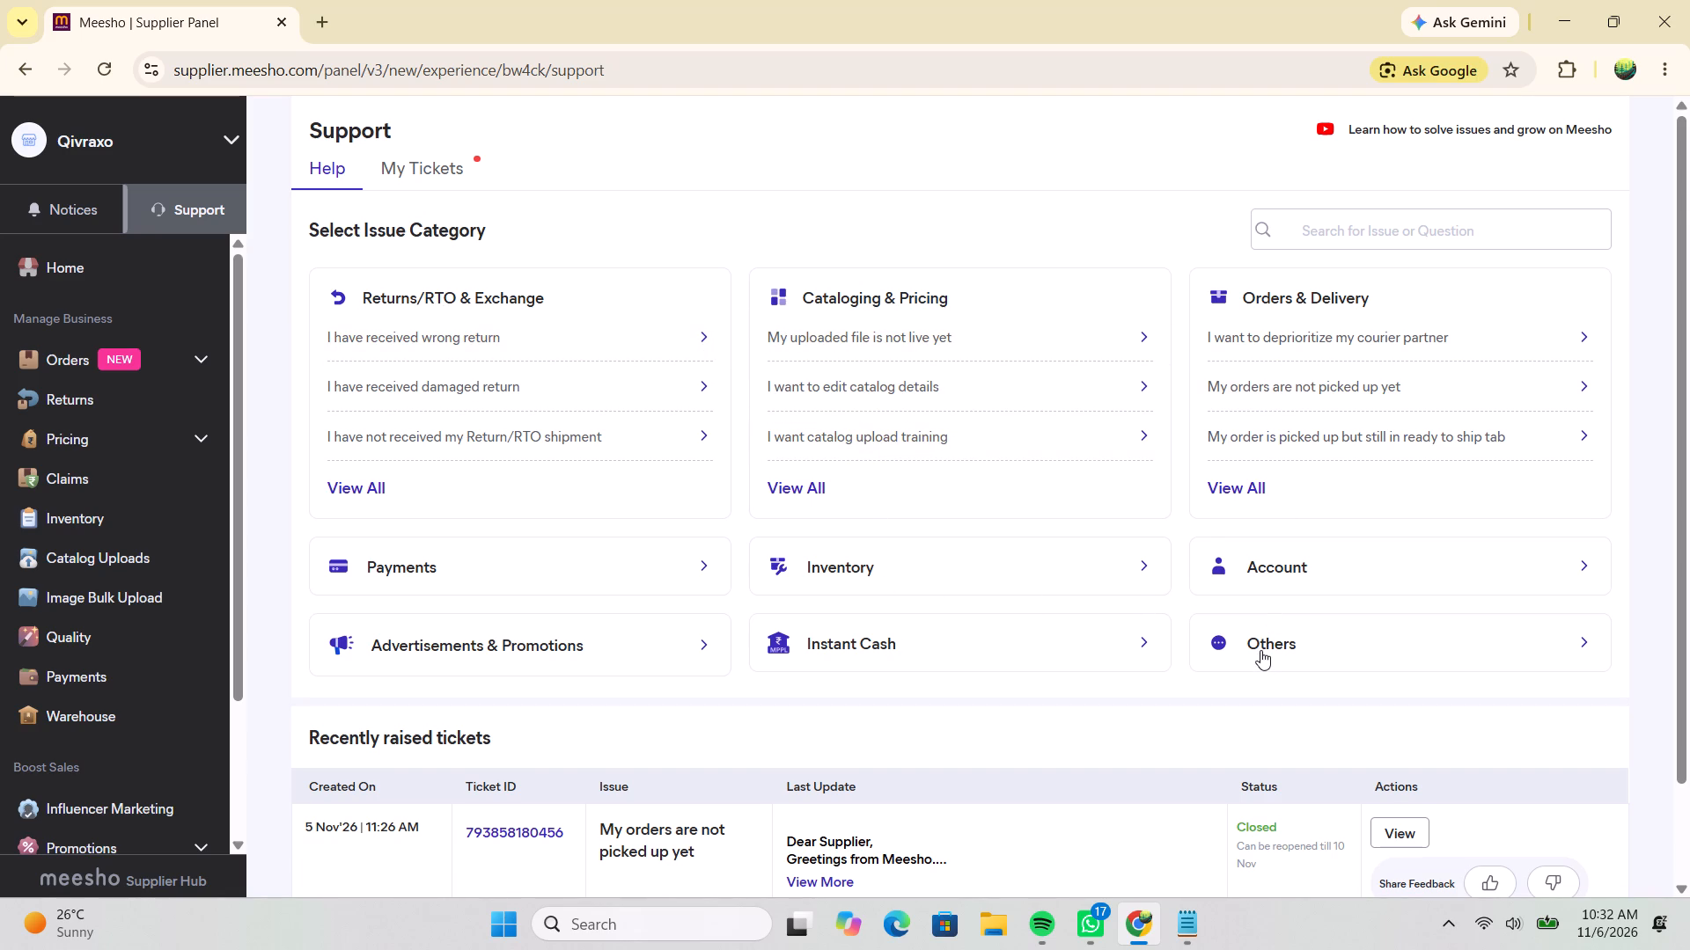
{"action": "scroll", "coordinate": [1260, 650], "scroll_direction": "down", "scroll_amount": 2}
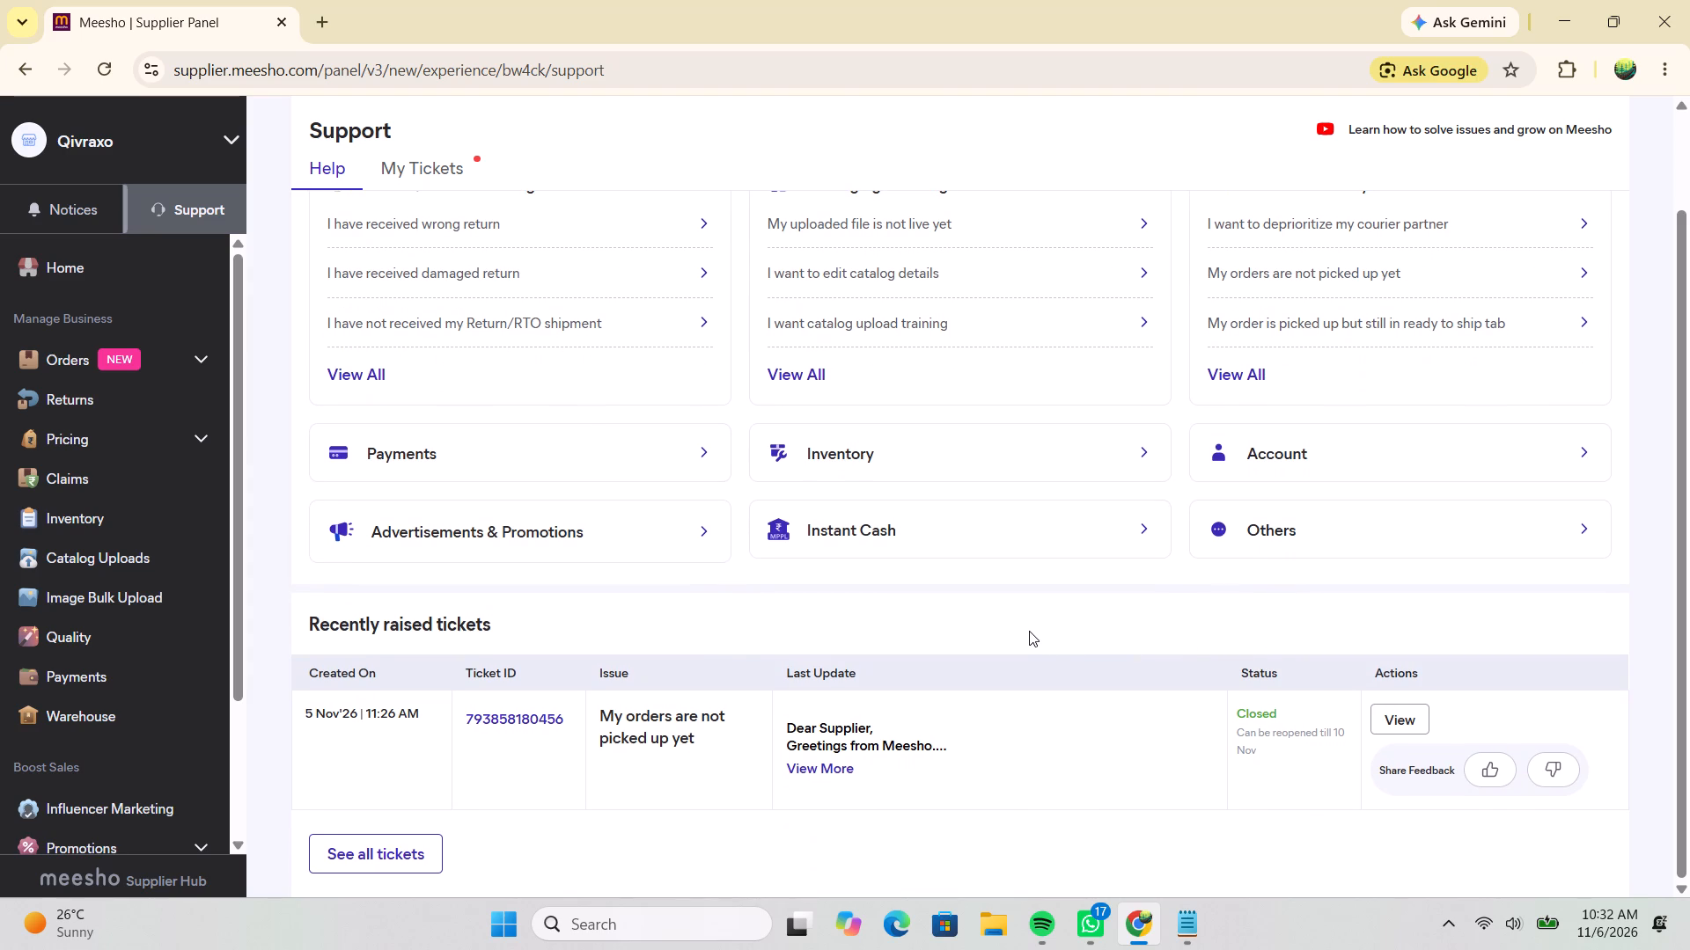
{"action": "double_click", "coordinate": [1288, 528]}
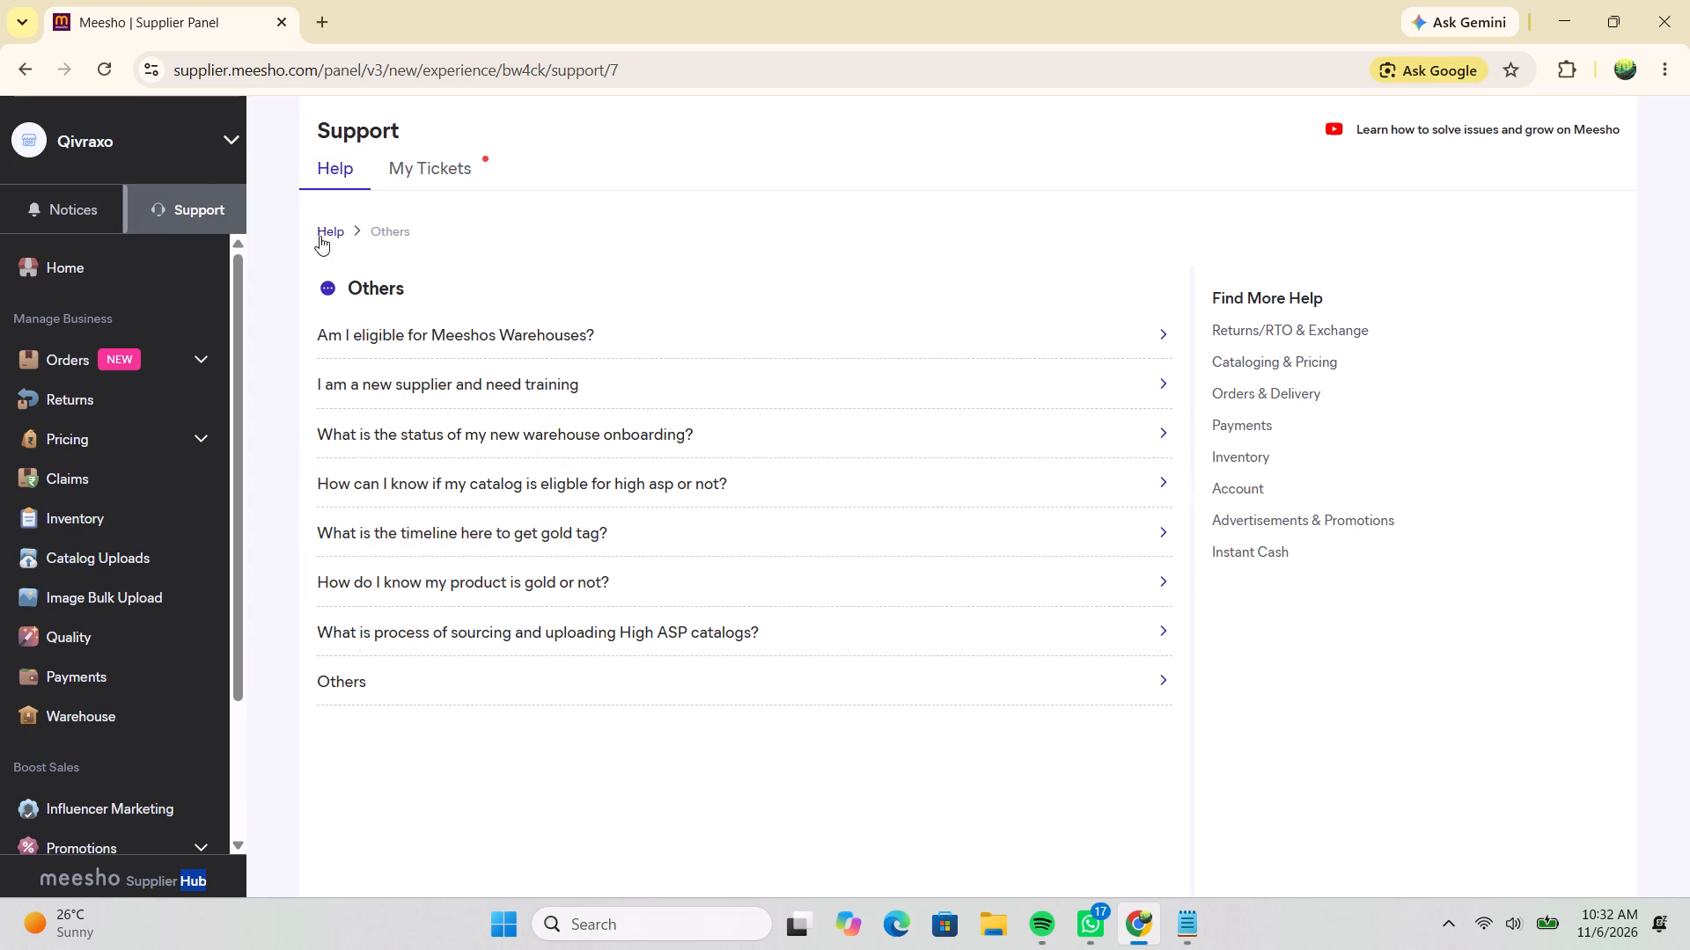
{"action": "double_click", "coordinate": [11, 73]}
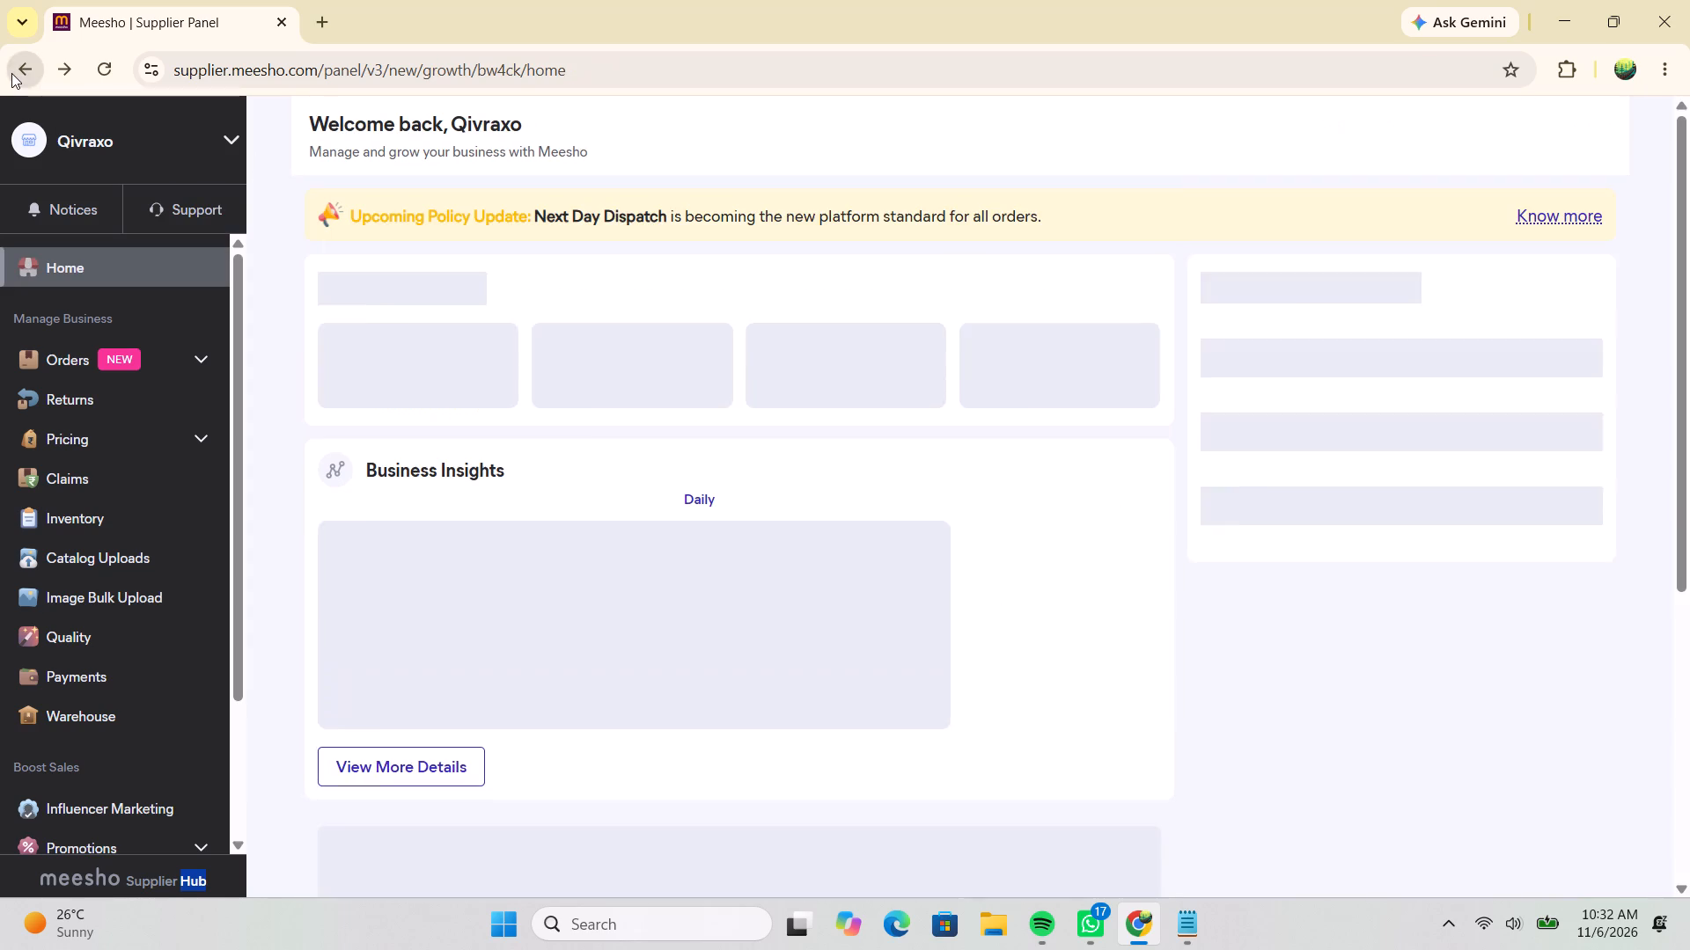
Search the support help for "Can" and read the "I want to cancel an order" article.
{"action": "left_click", "coordinate": [163, 201]}
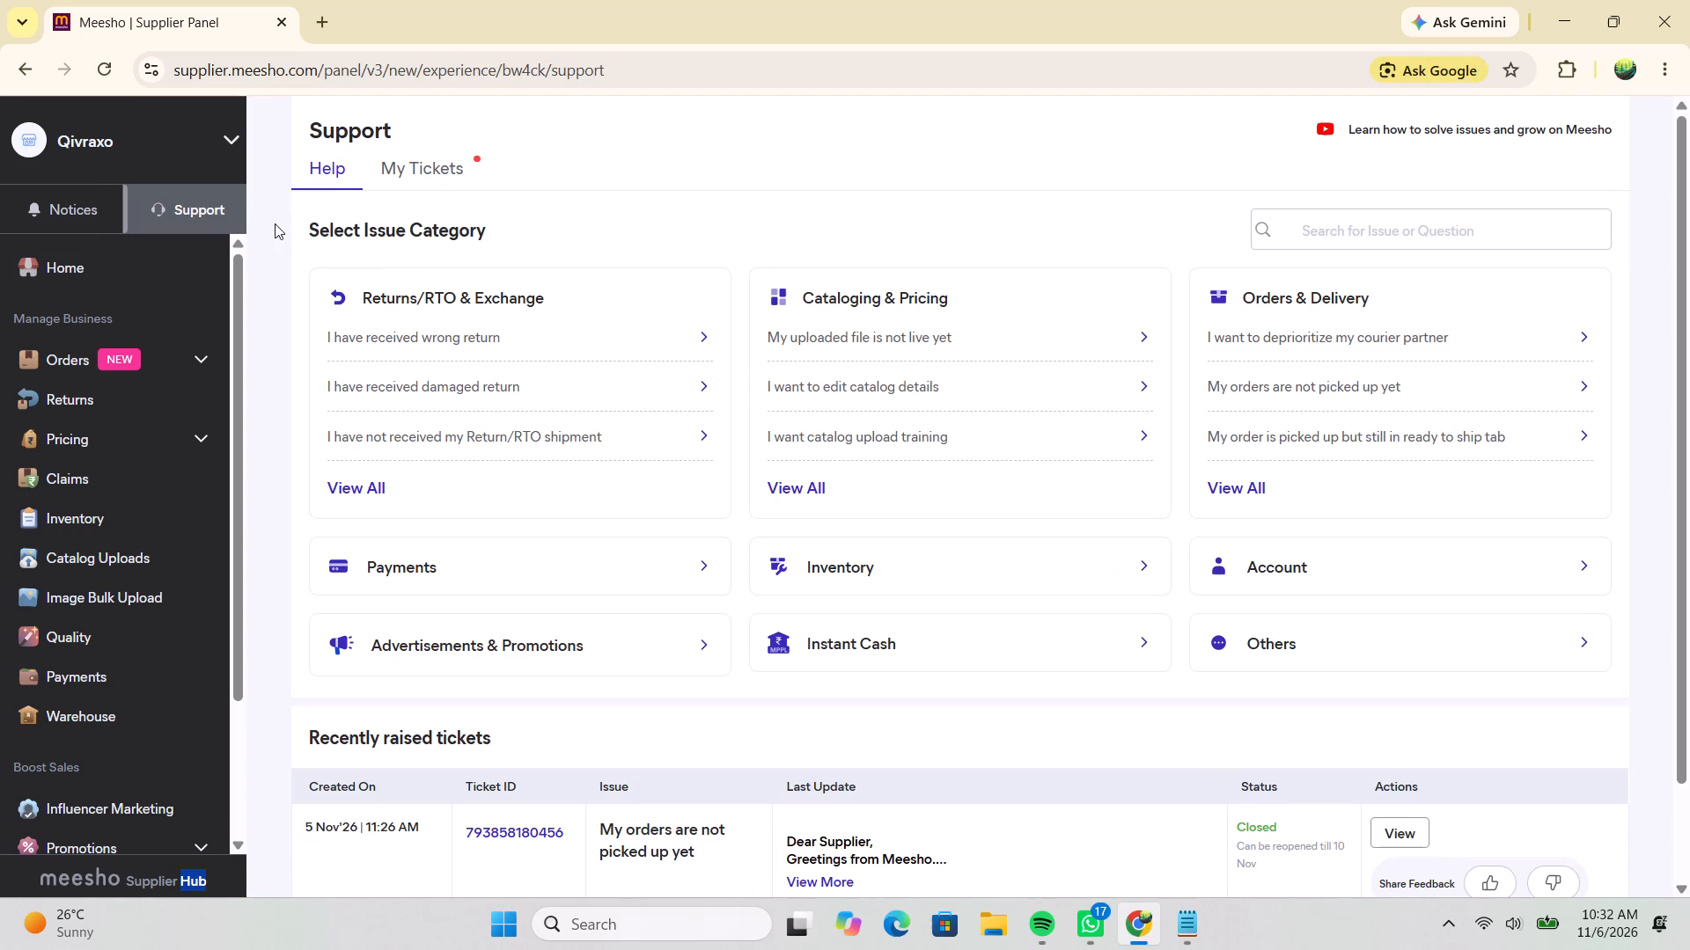
{"action": "left_click", "coordinate": [1319, 234]}
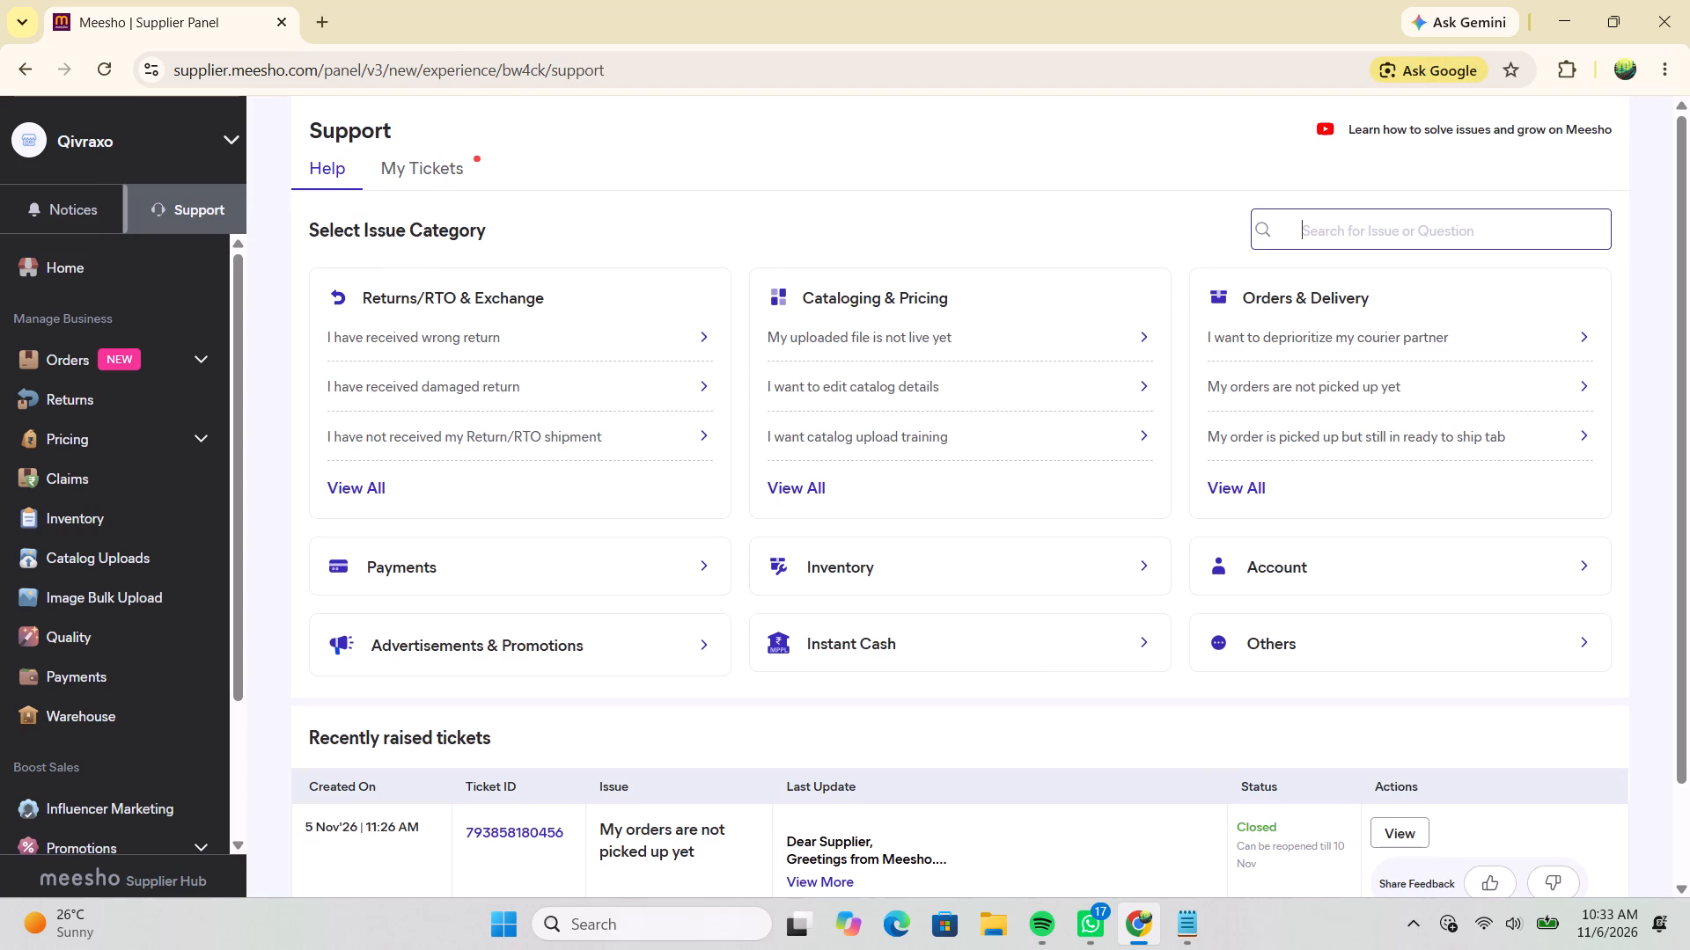
{"action": "type", "text": "Can"}
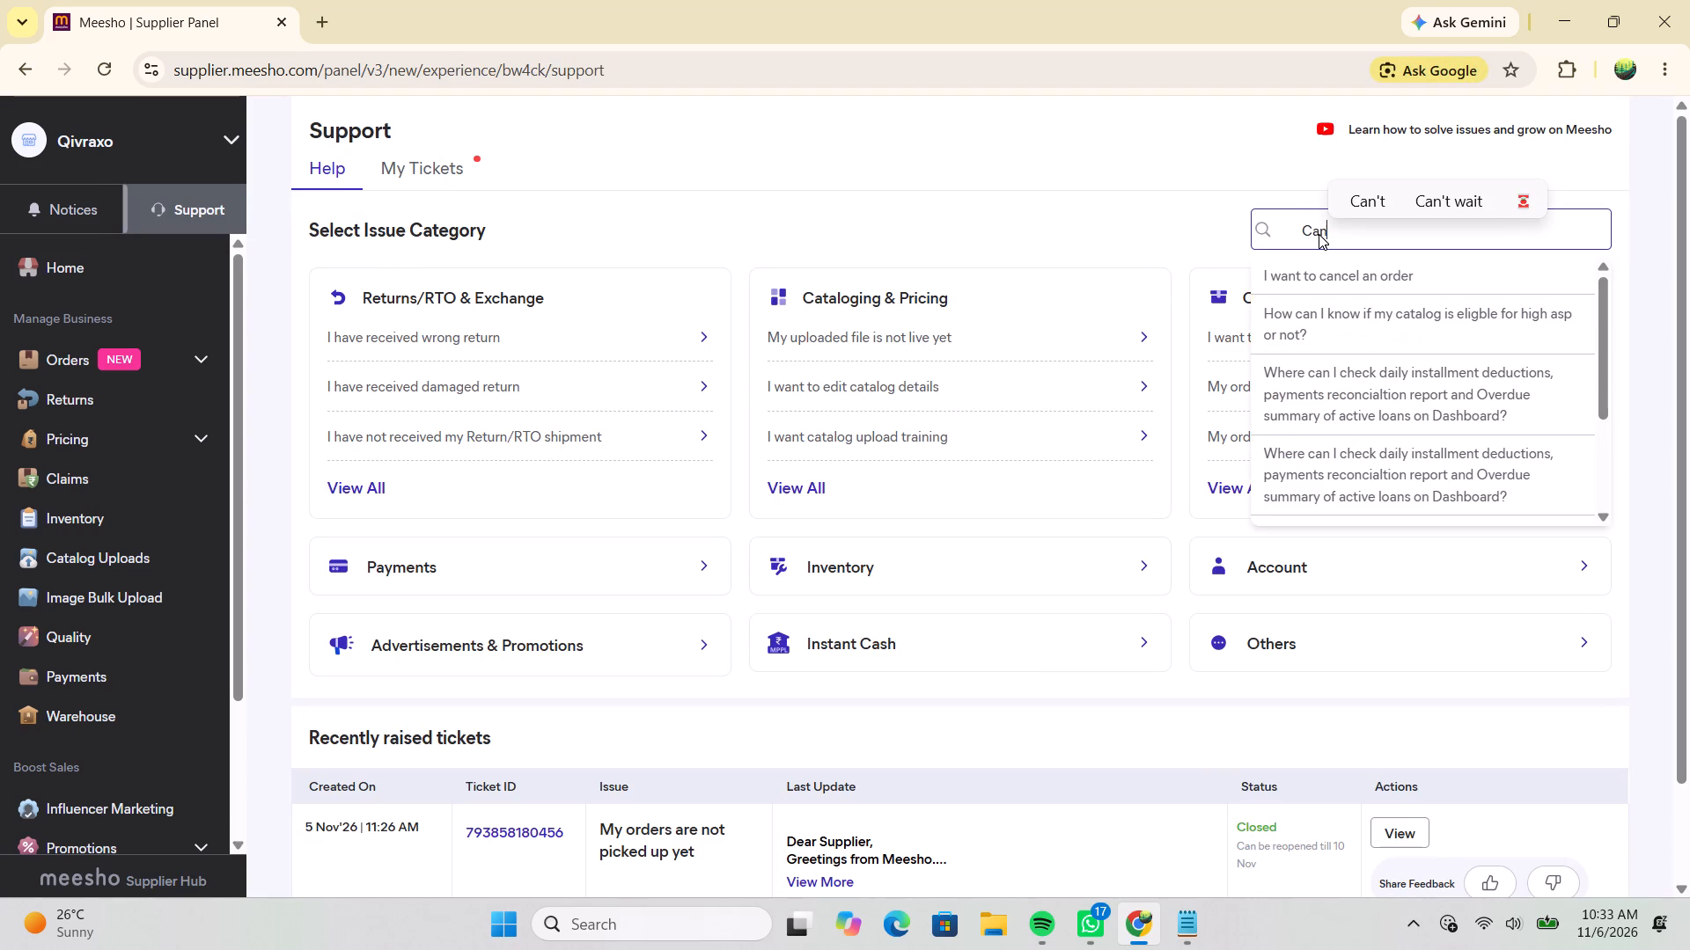
{"action": "left_click", "coordinate": [1334, 274]}
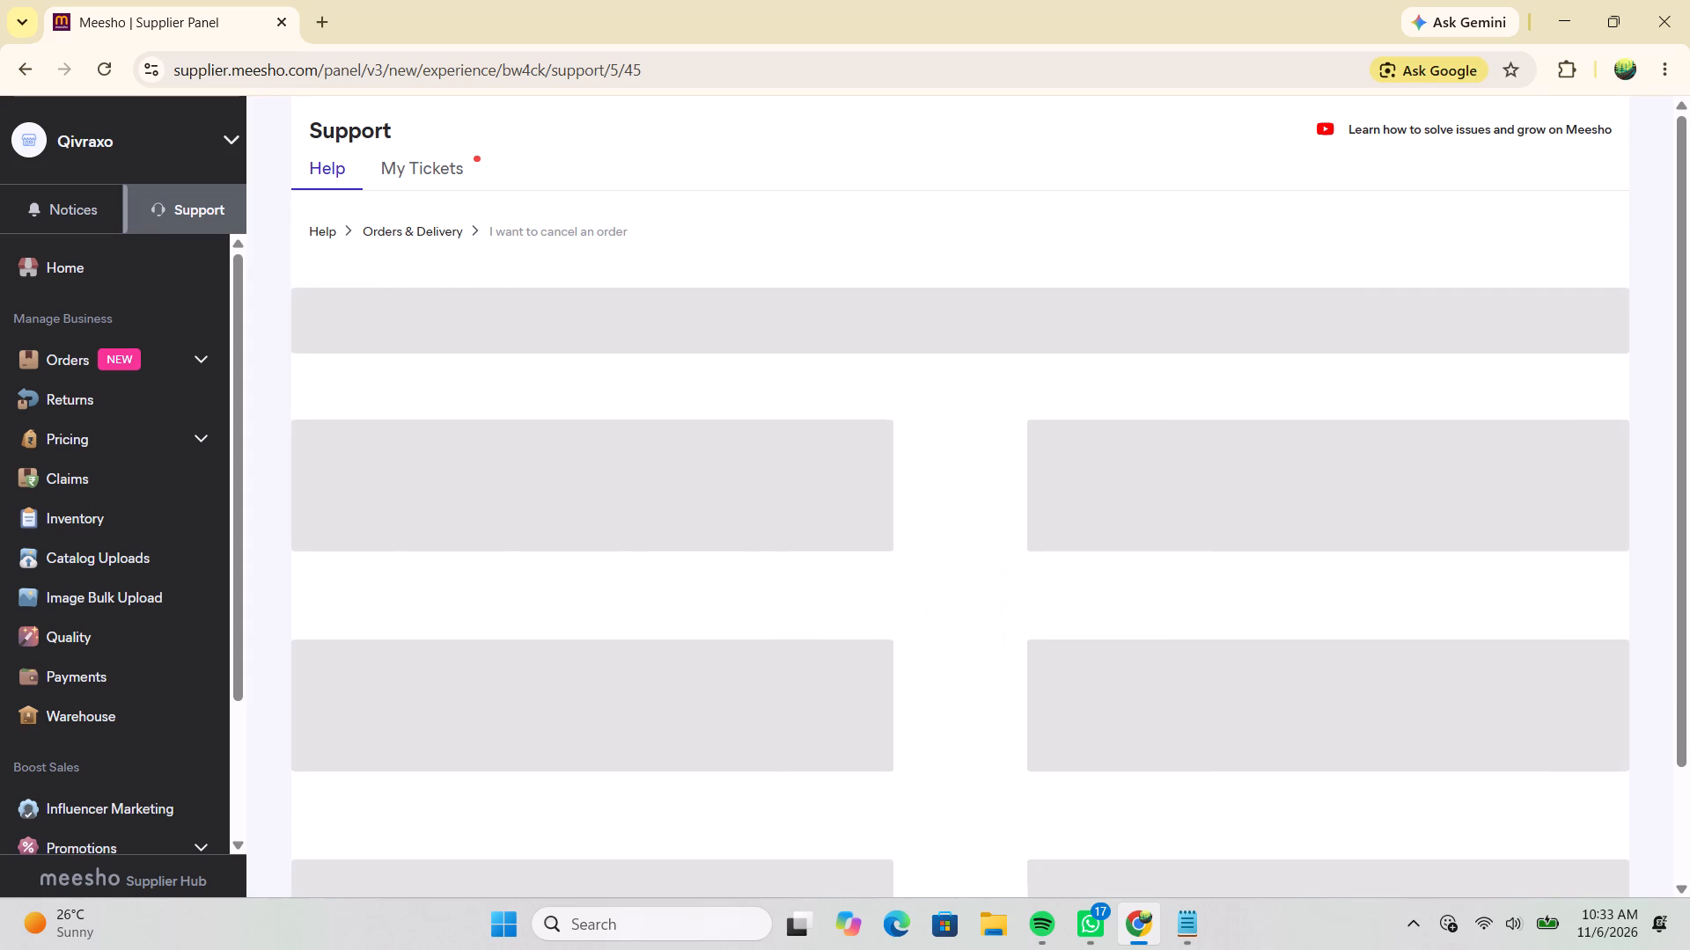
{"action": "scroll", "coordinate": [1023, 307], "scroll_direction": "down", "scroll_amount": 2}
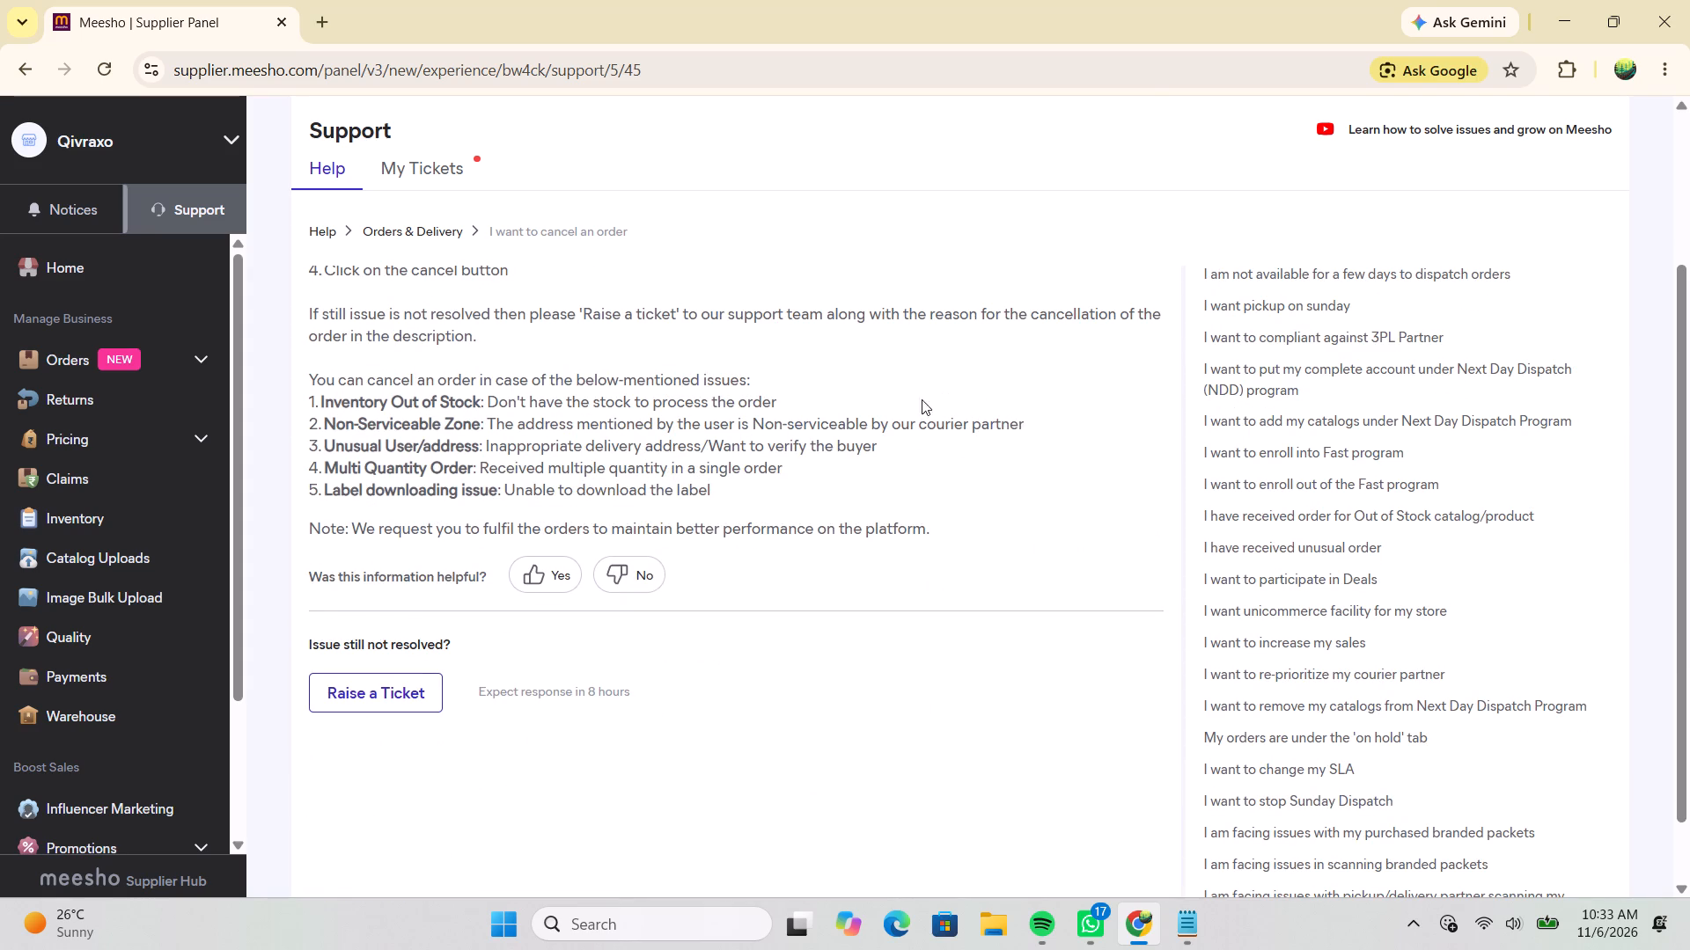
{"action": "scroll", "coordinate": [818, 413], "scroll_direction": "up", "scroll_amount": 3}
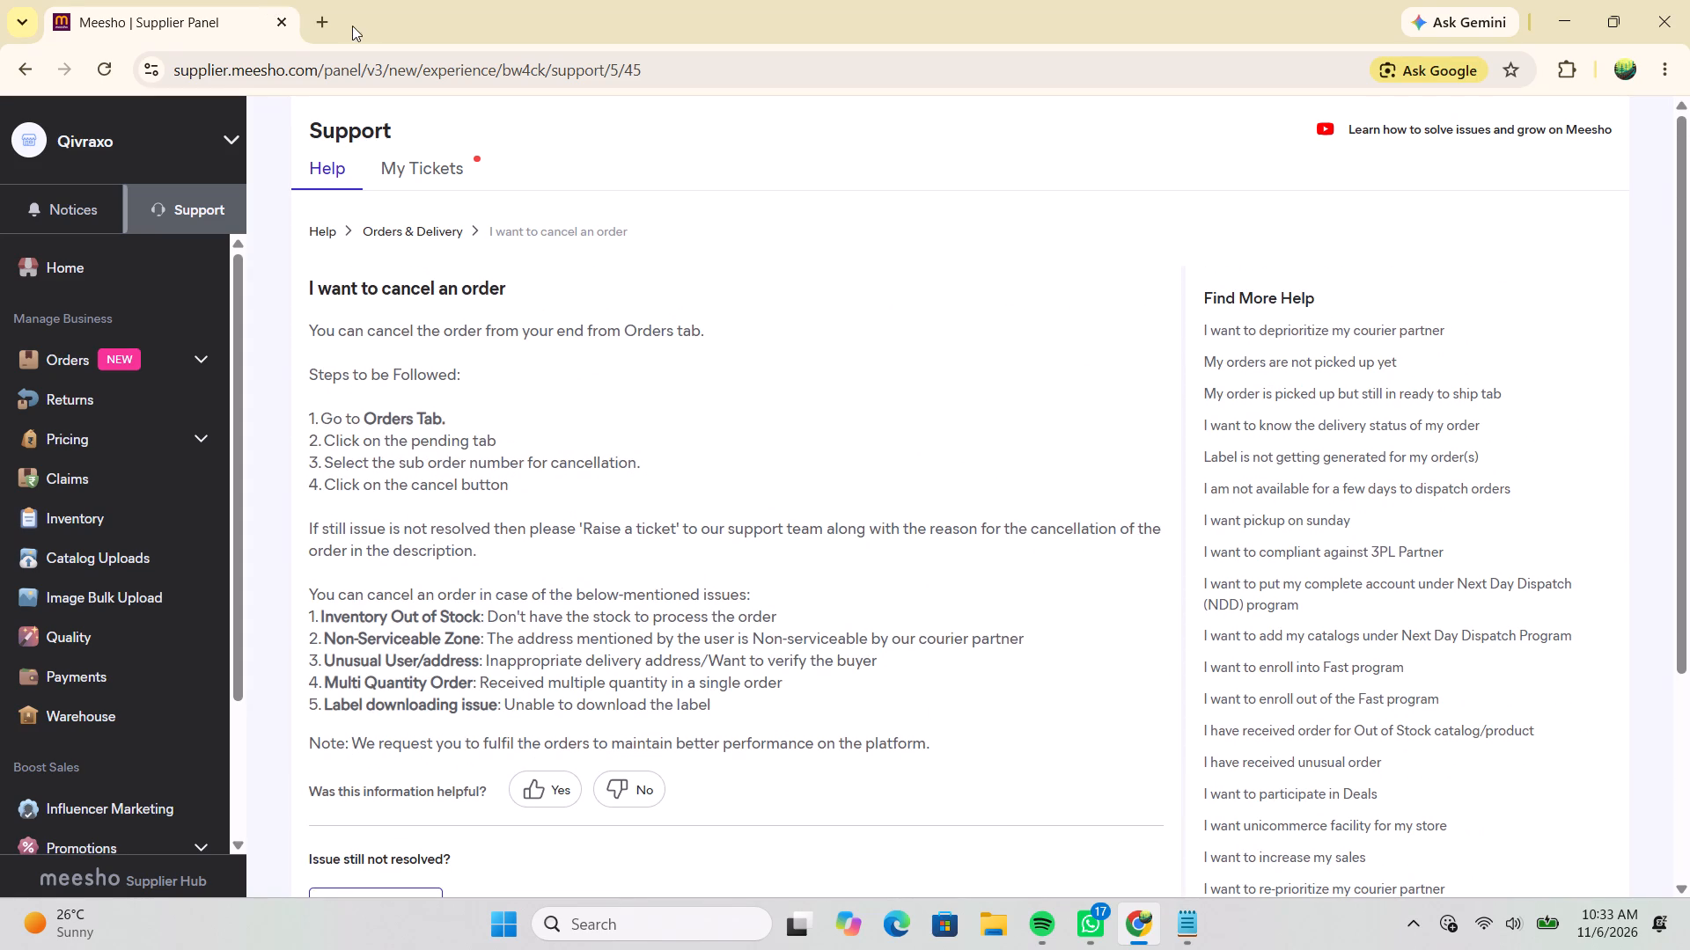
Open YouTube in a new browser tab, keeping the supplier panel open.
{"action": "left_click", "coordinate": [316, 26]}
{"action": "left_click", "coordinate": [561, 429]}
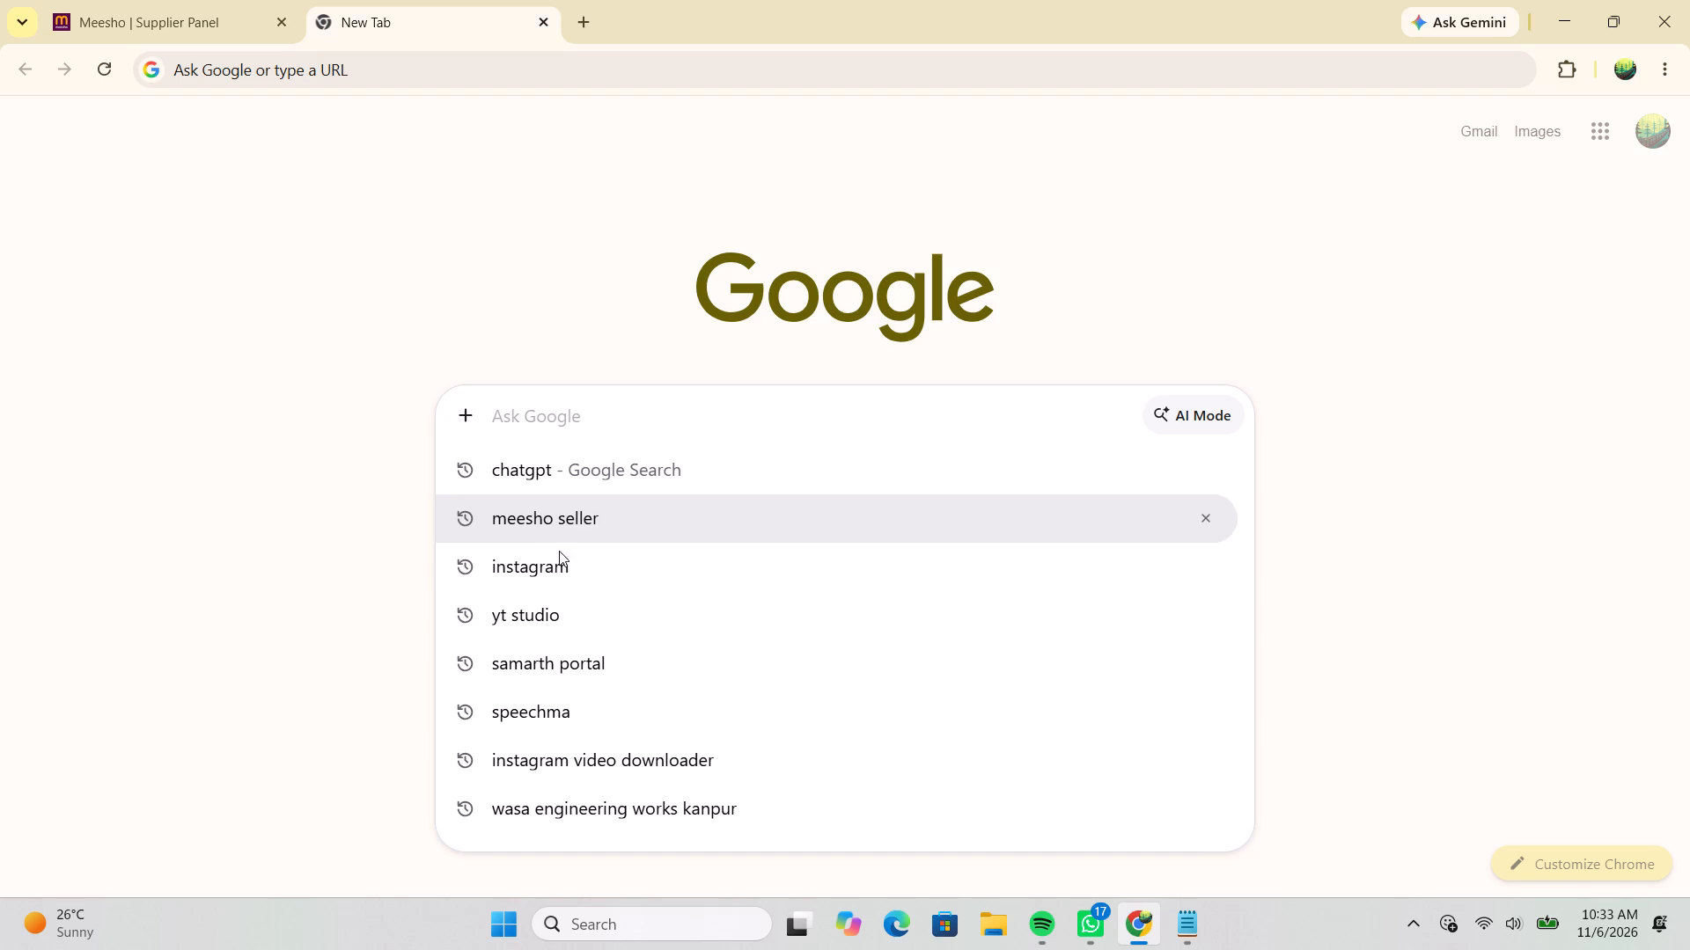
{"action": "left_click", "coordinate": [378, 617]}
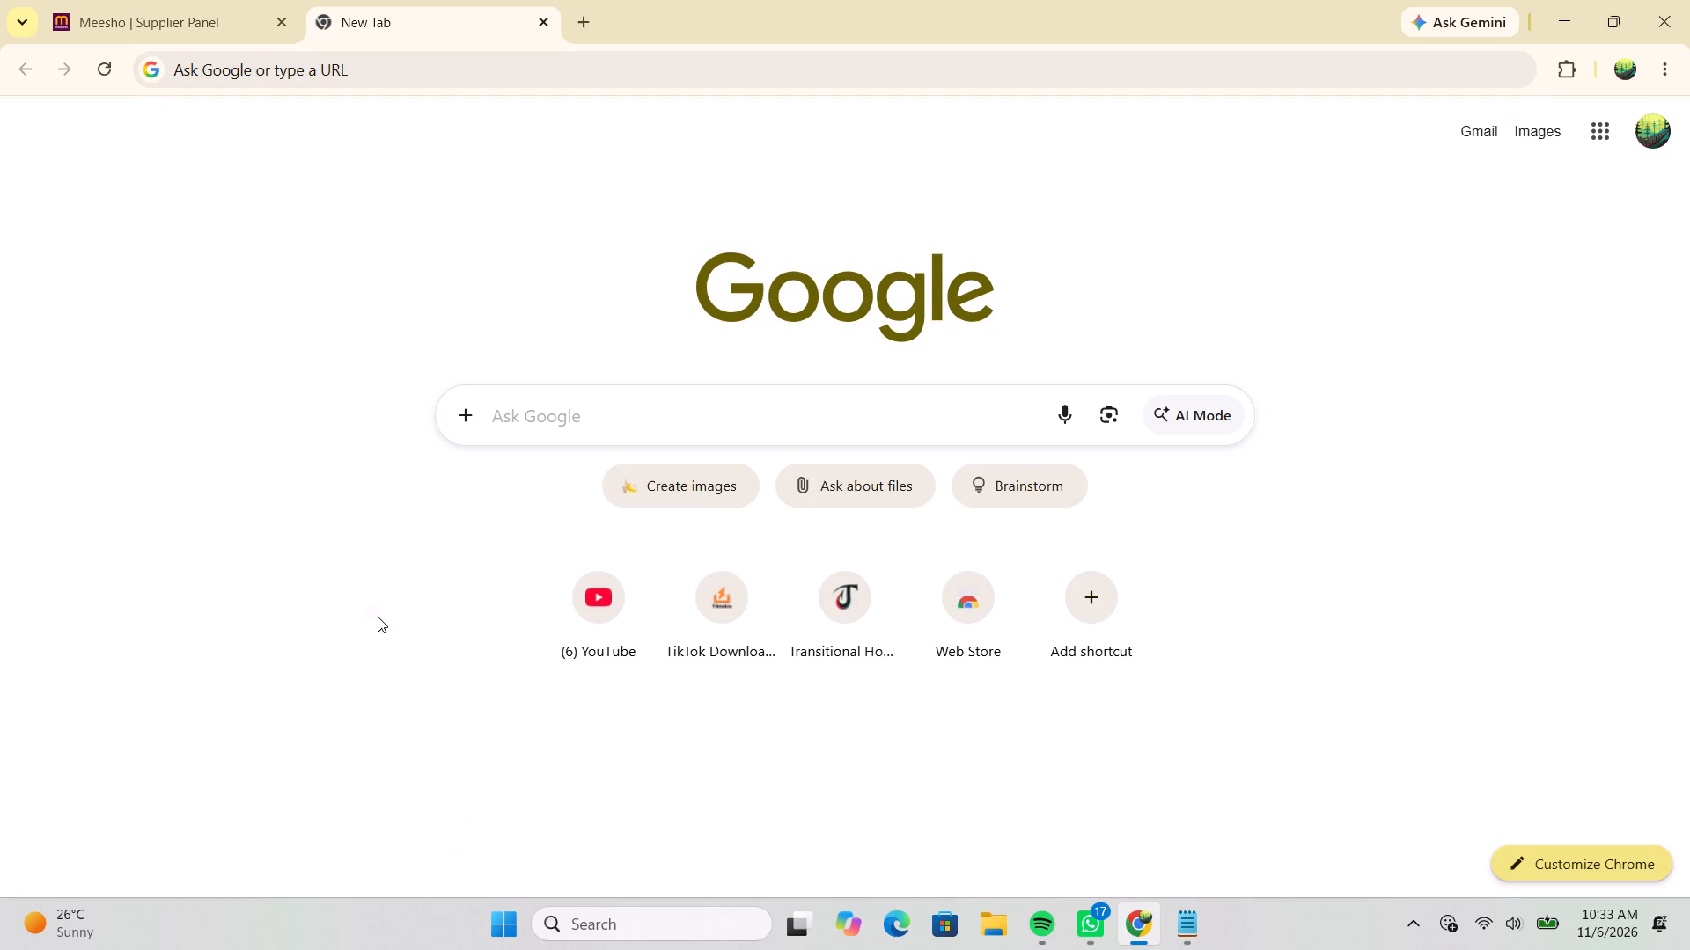
{"action": "left_click", "coordinate": [586, 617]}
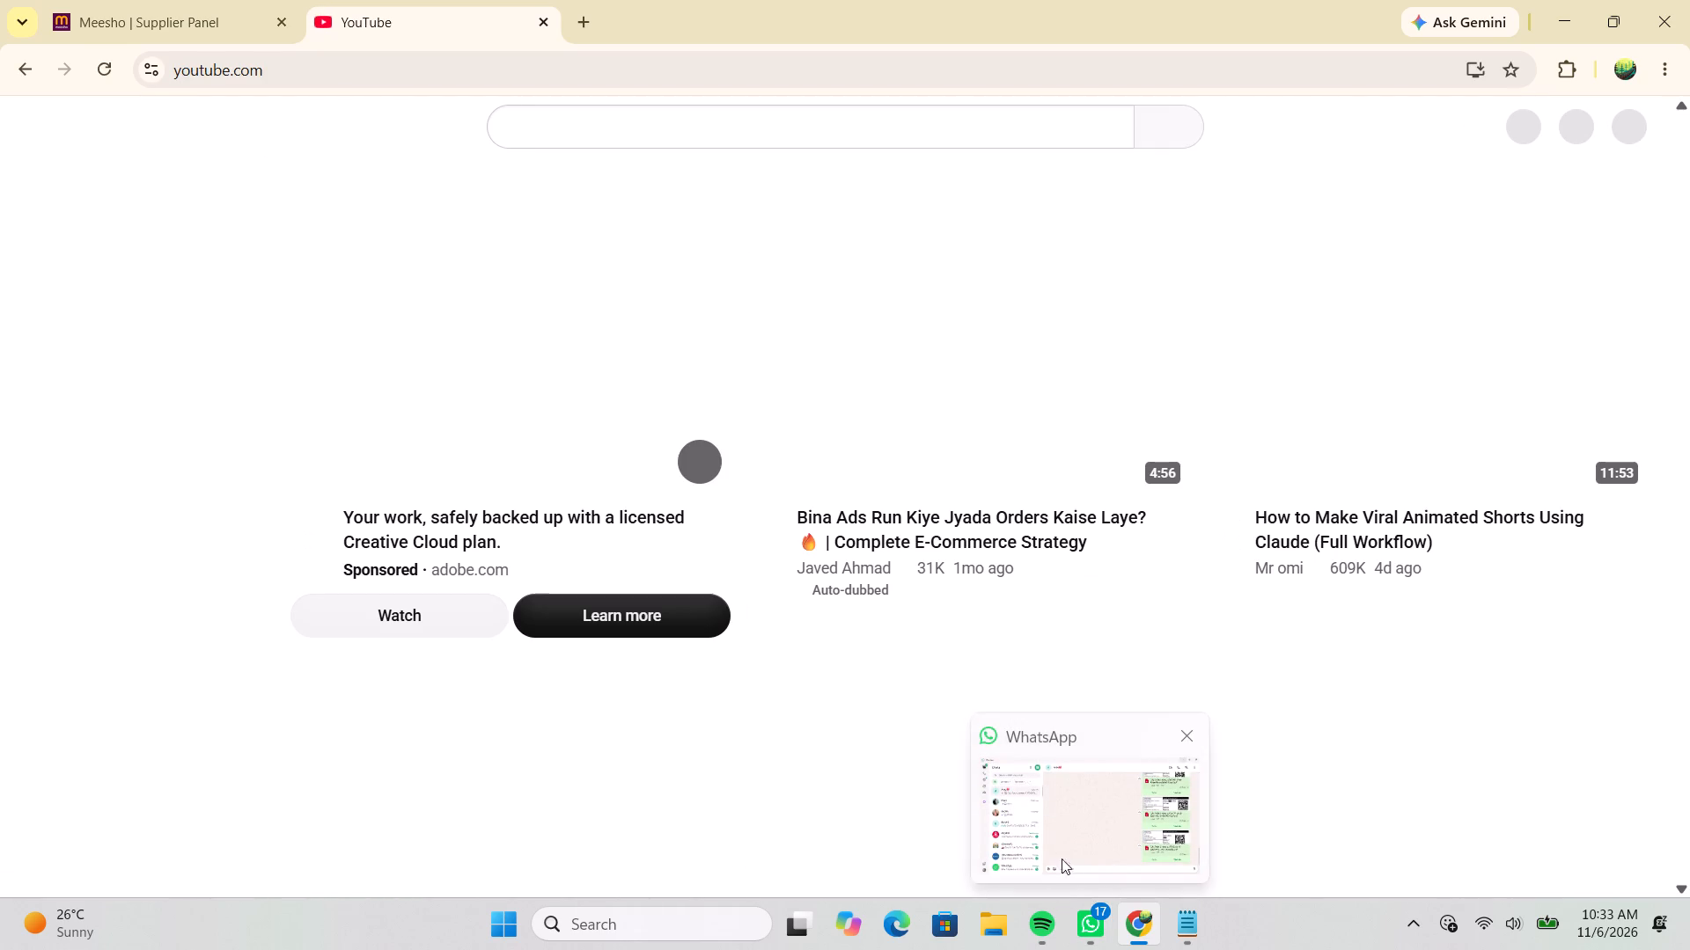
{"action": "scroll", "coordinate": [795, 484], "scroll_direction": "down", "scroll_amount": 2}
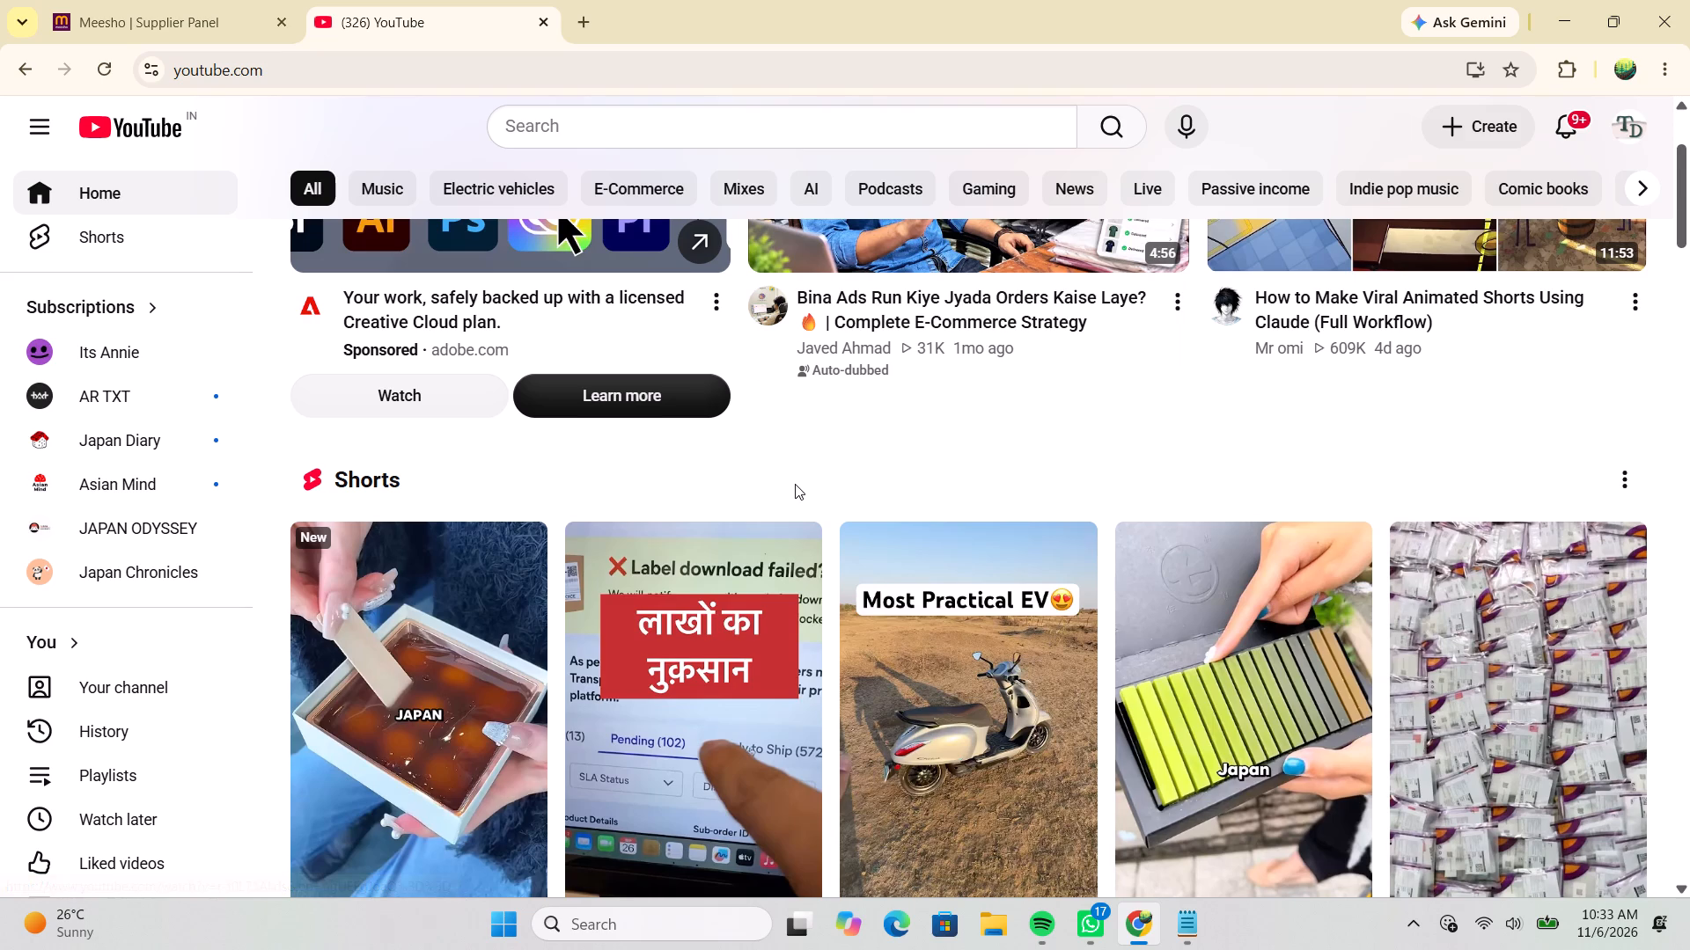
{"action": "scroll", "coordinate": [769, 417], "scroll_direction": "up", "scroll_amount": 2}
Search YouTube for "how tpo cancel order to avoid visibiliti issu in meesho" and look through the results.
{"action": "left_click", "coordinate": [685, 131]}
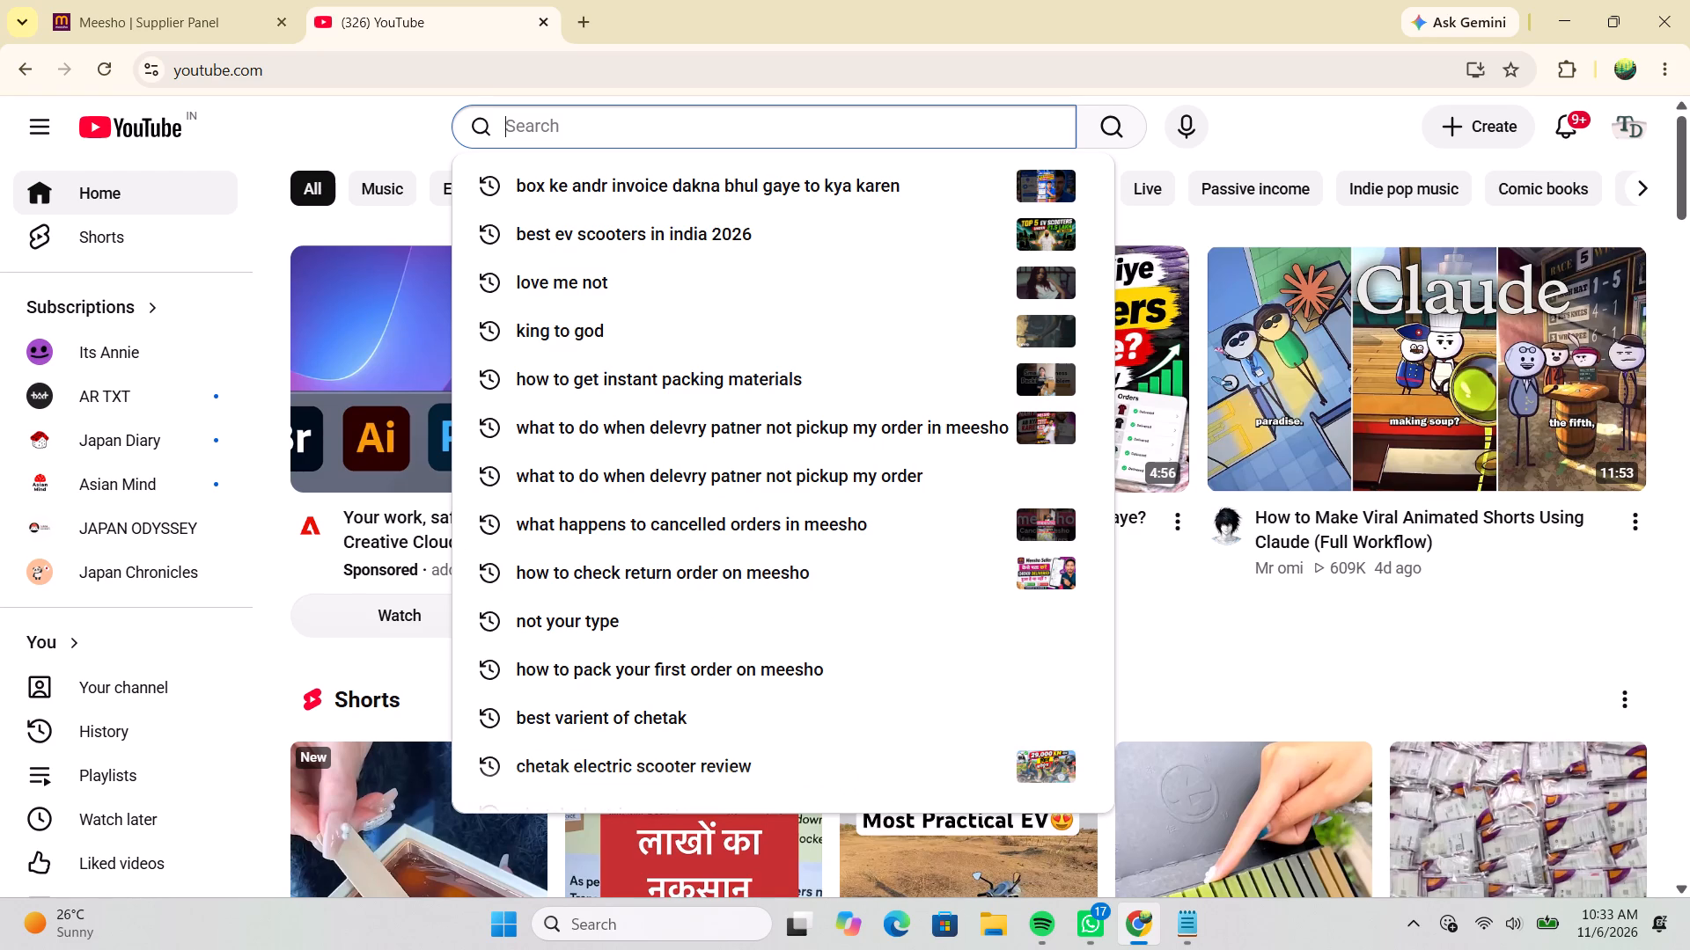
{"action": "key", "text": "h"}
{"action": "type", "text": "ow tpo cancel order to avoid vis"}
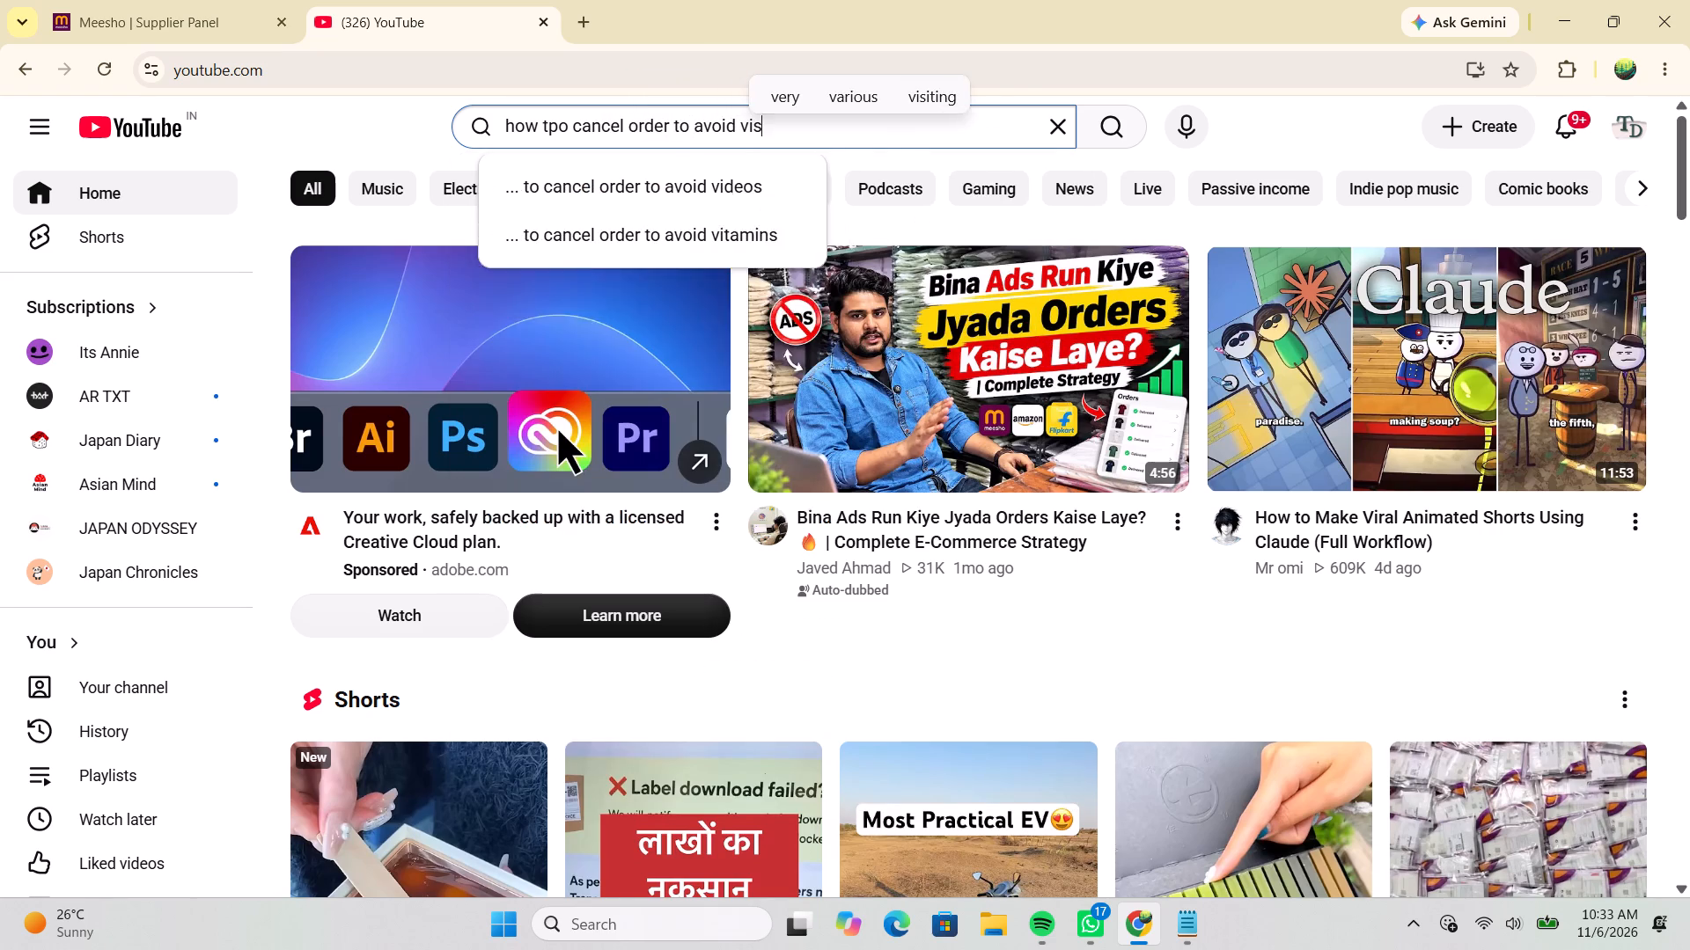
{"action": "type", "text": "ibiliti issu in meesho"}
{"action": "key", "text": "space"}
{"action": "key", "text": "Return"}
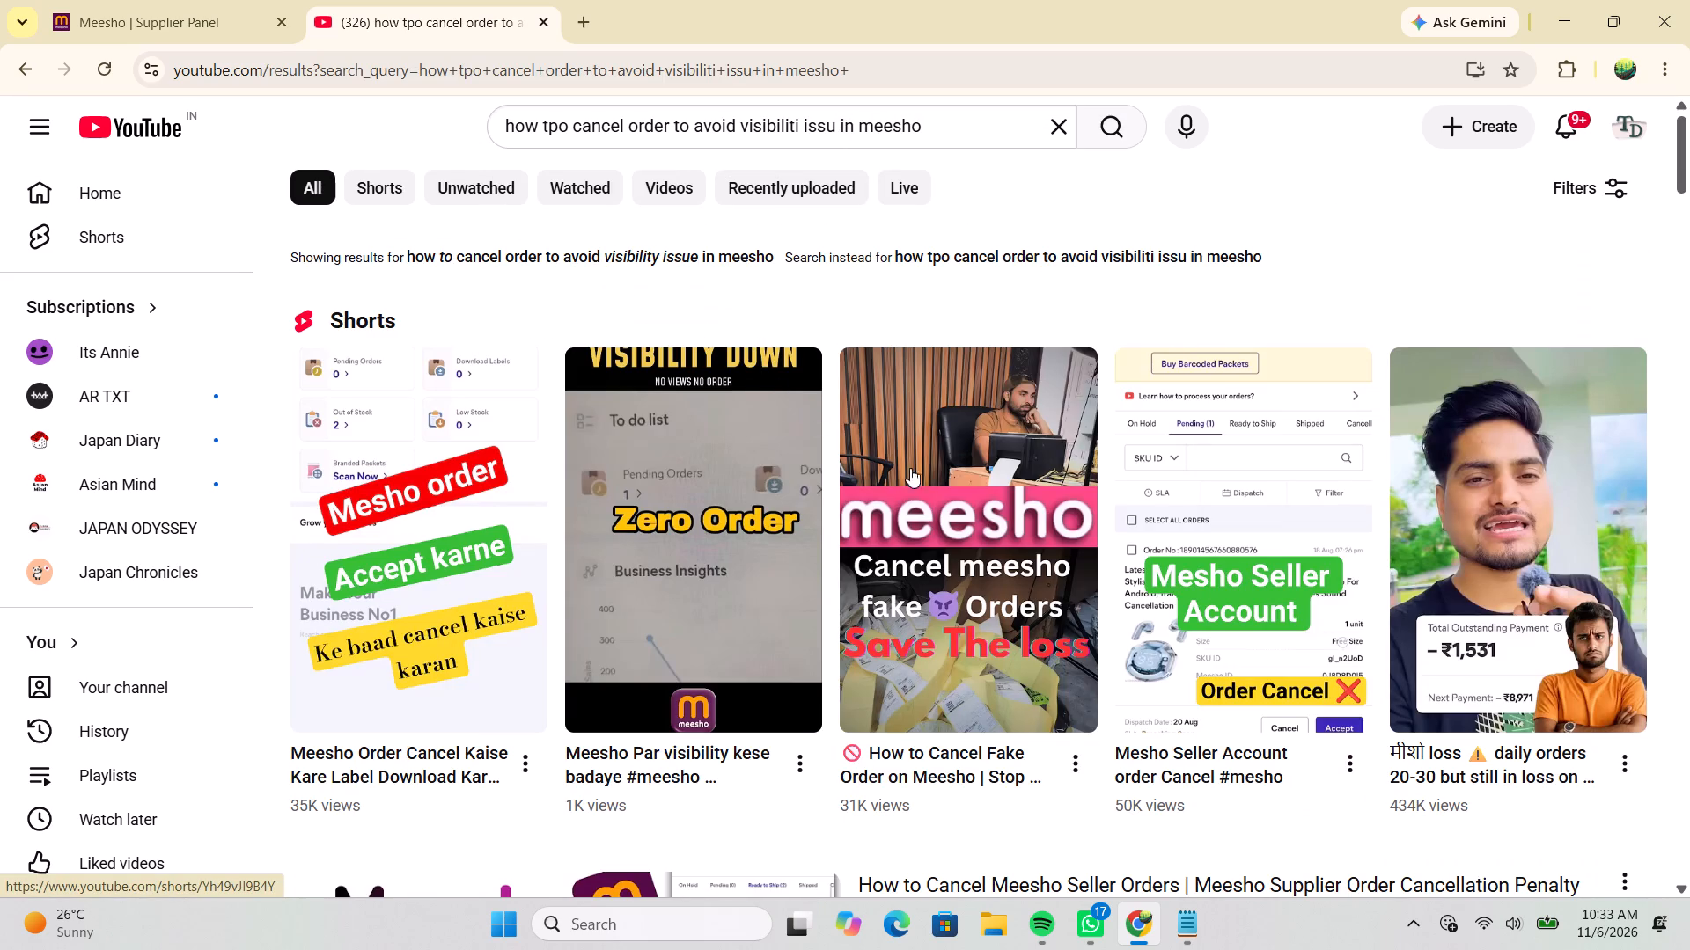
{"action": "scroll", "coordinate": [942, 507], "scroll_direction": "down", "scroll_amount": 4}
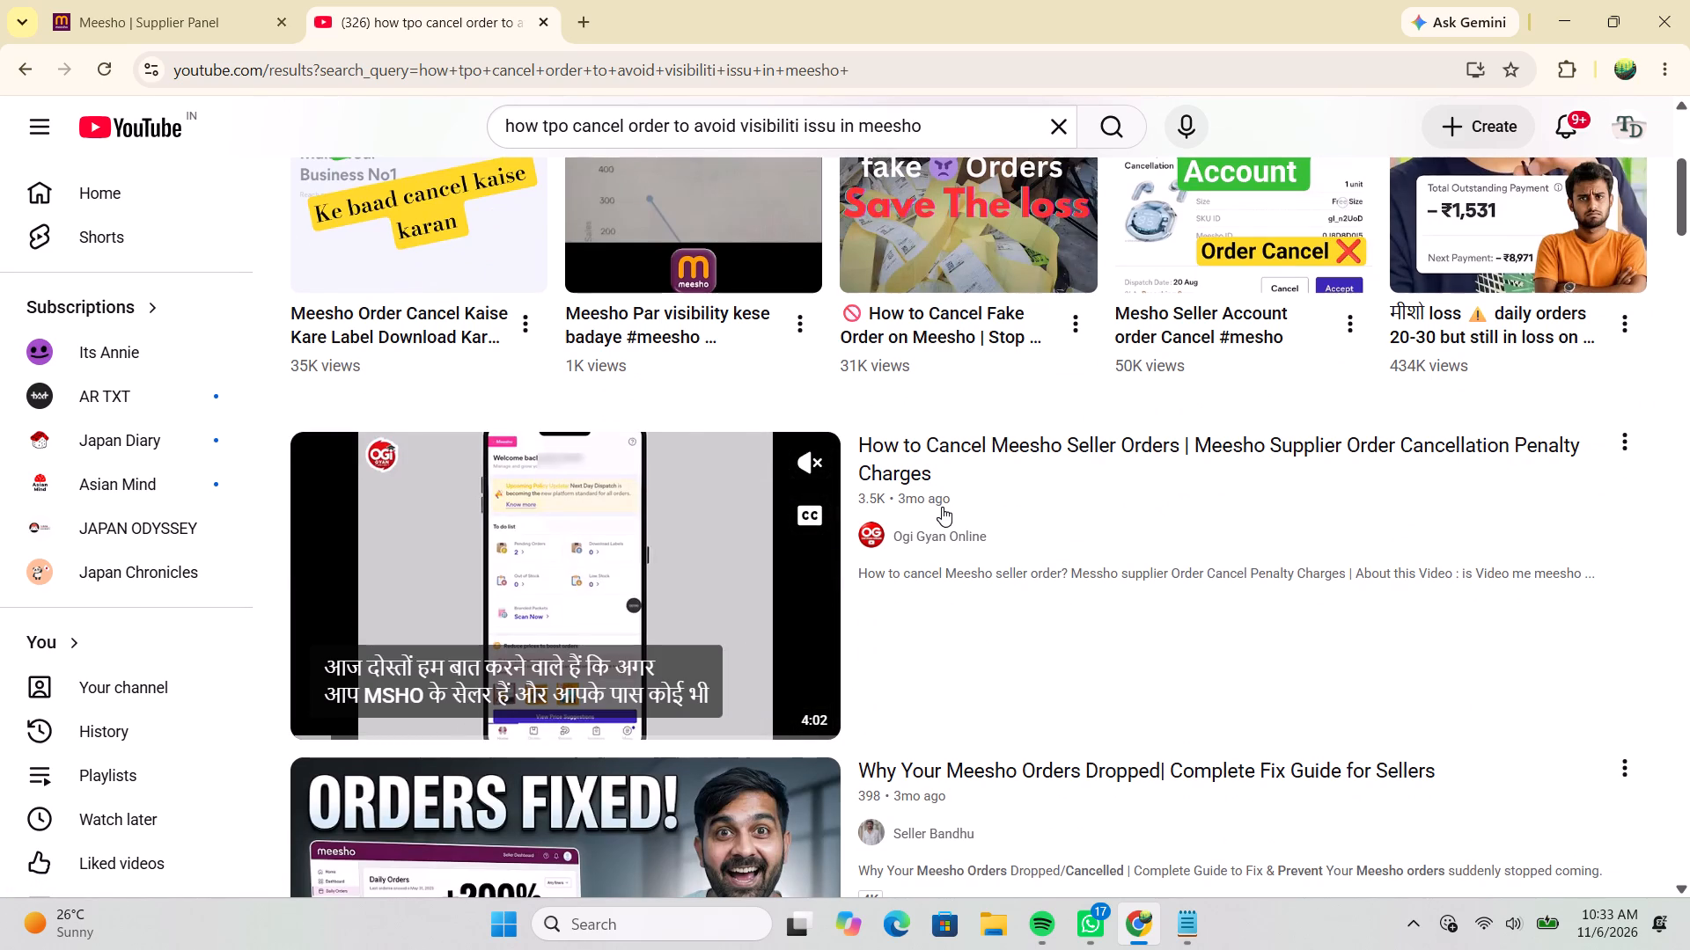
{"action": "scroll", "coordinate": [942, 507], "scroll_direction": "down", "scroll_amount": 4}
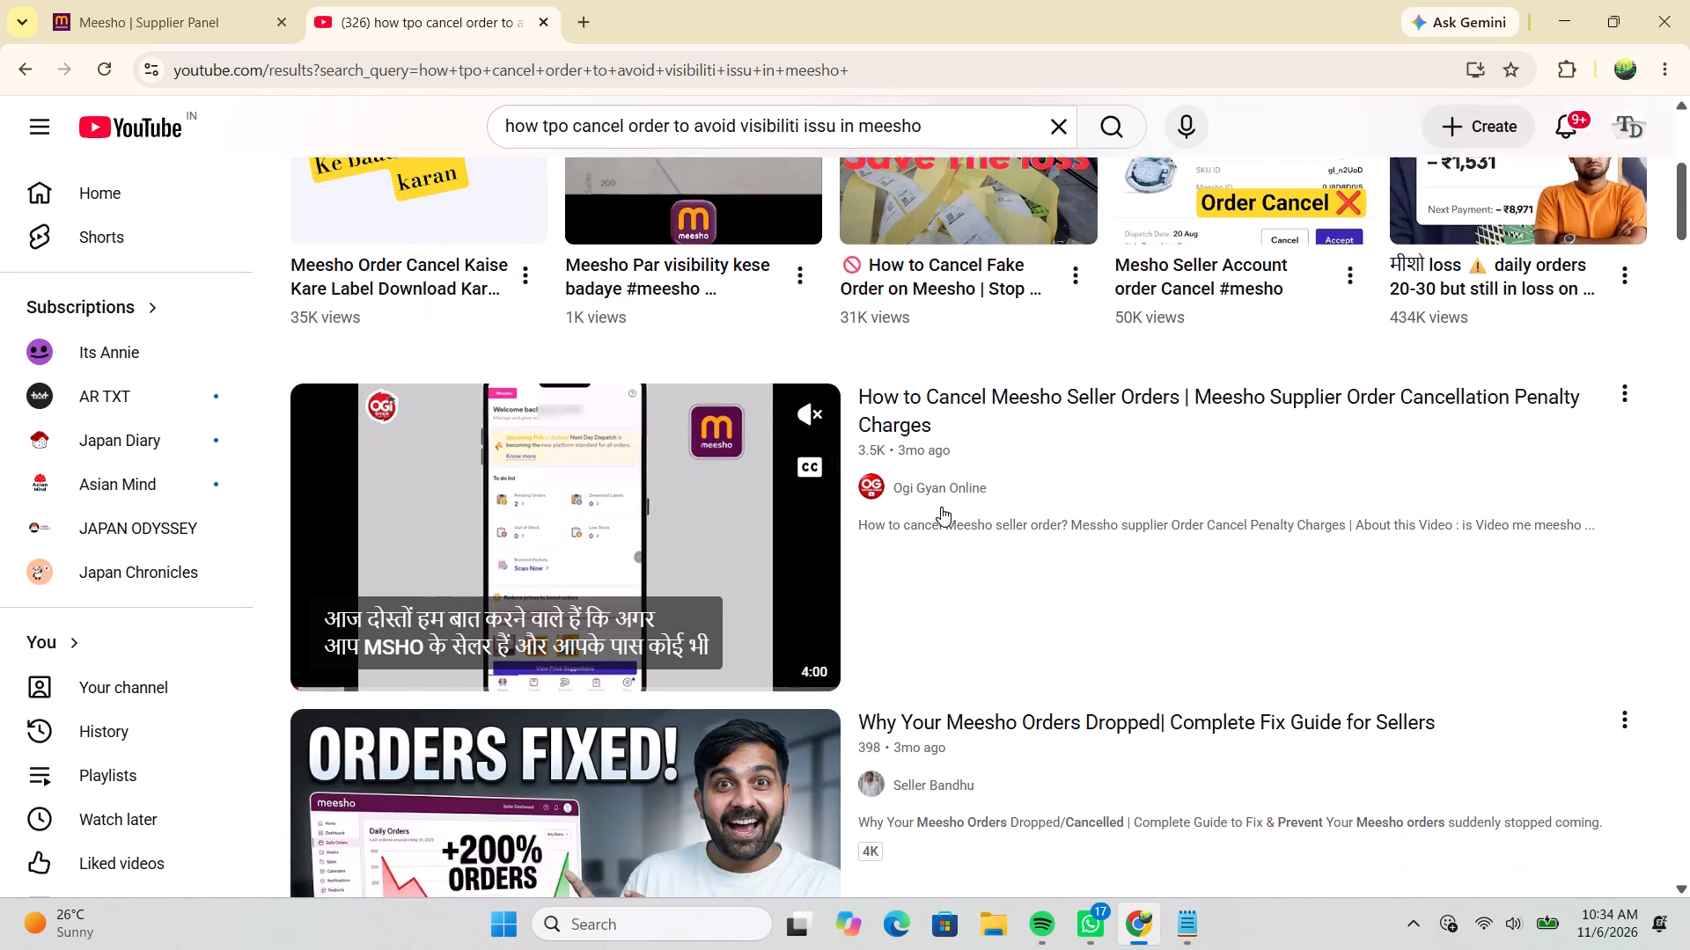
{"action": "scroll", "coordinate": [941, 507], "scroll_direction": "up", "scroll_amount": 2}
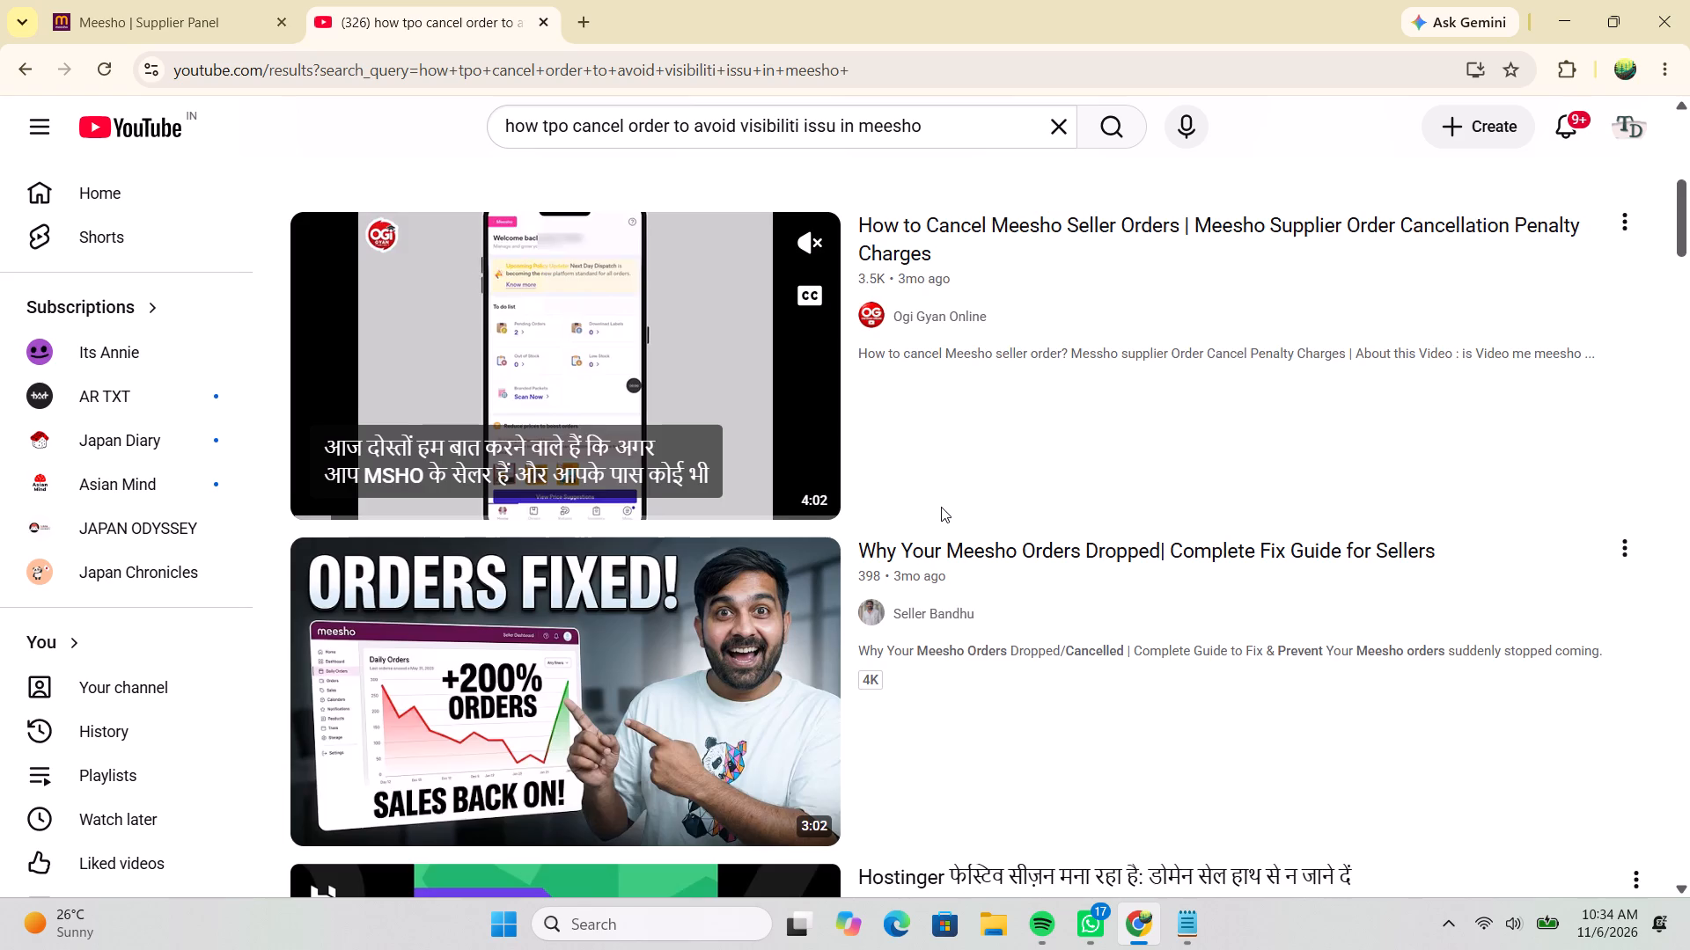
{"action": "scroll", "coordinate": [941, 507], "scroll_direction": "down", "scroll_amount": 7}
{"action": "scroll", "coordinate": [941, 507], "scroll_direction": "up", "scroll_amount": 10}
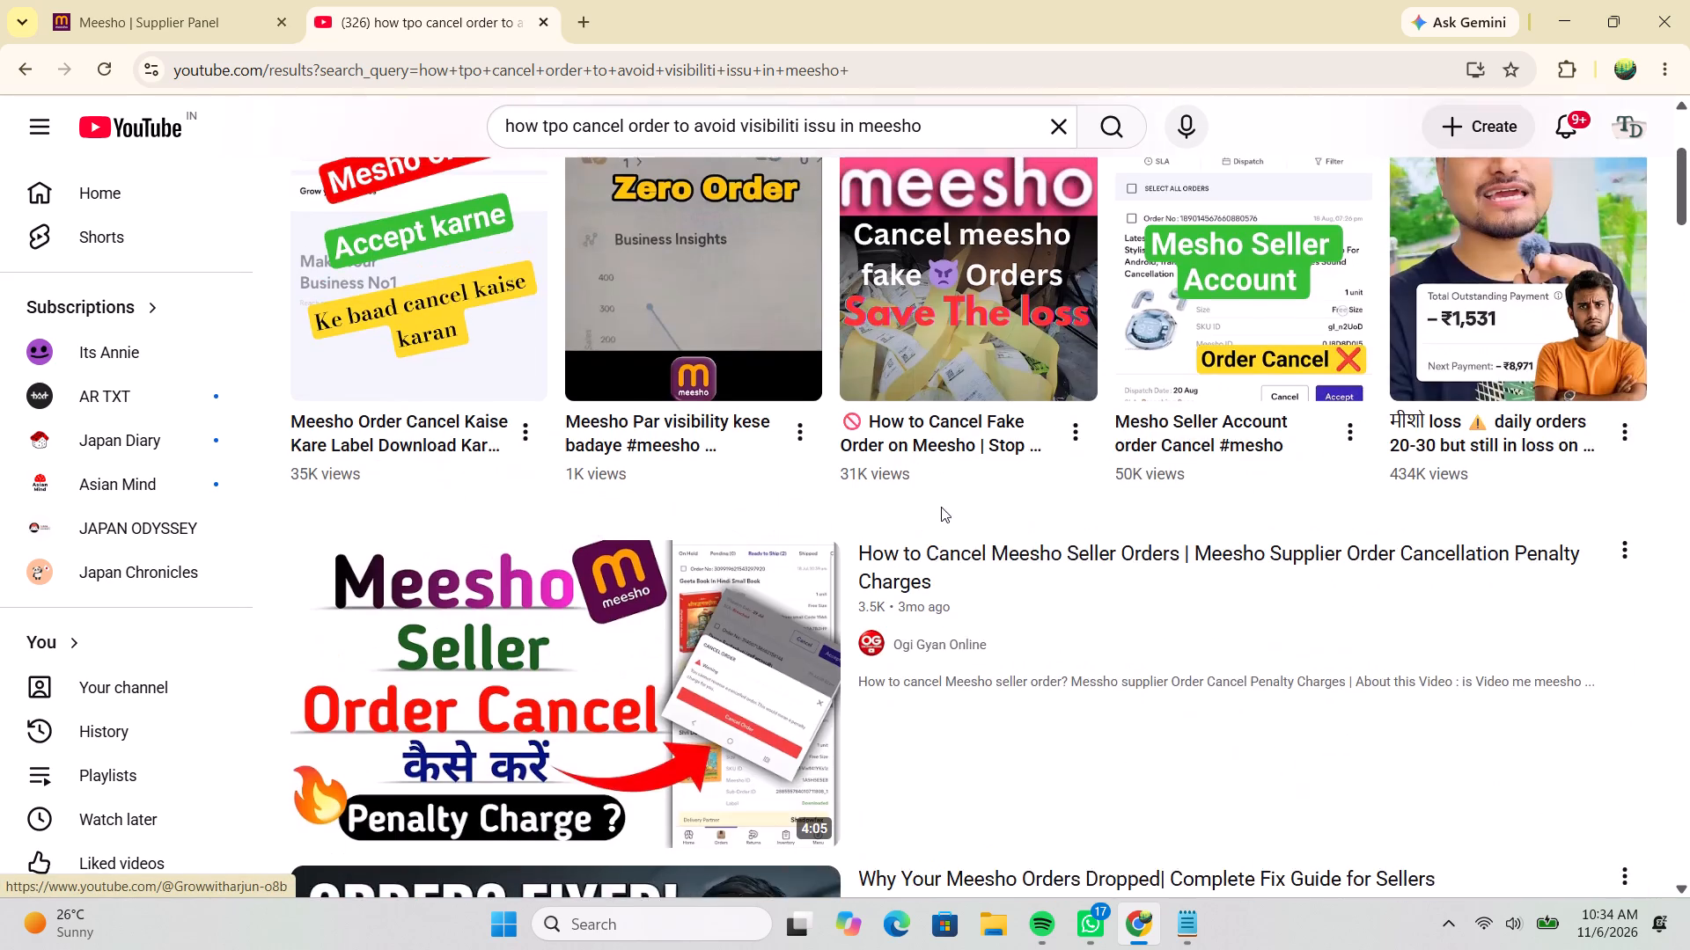
Change the YouTube search to "how to cancel orders in meesho" and look through the suggested videos.
{"action": "left_click_drag", "start_coordinate": [948, 117], "coordinate": [625, 126]}
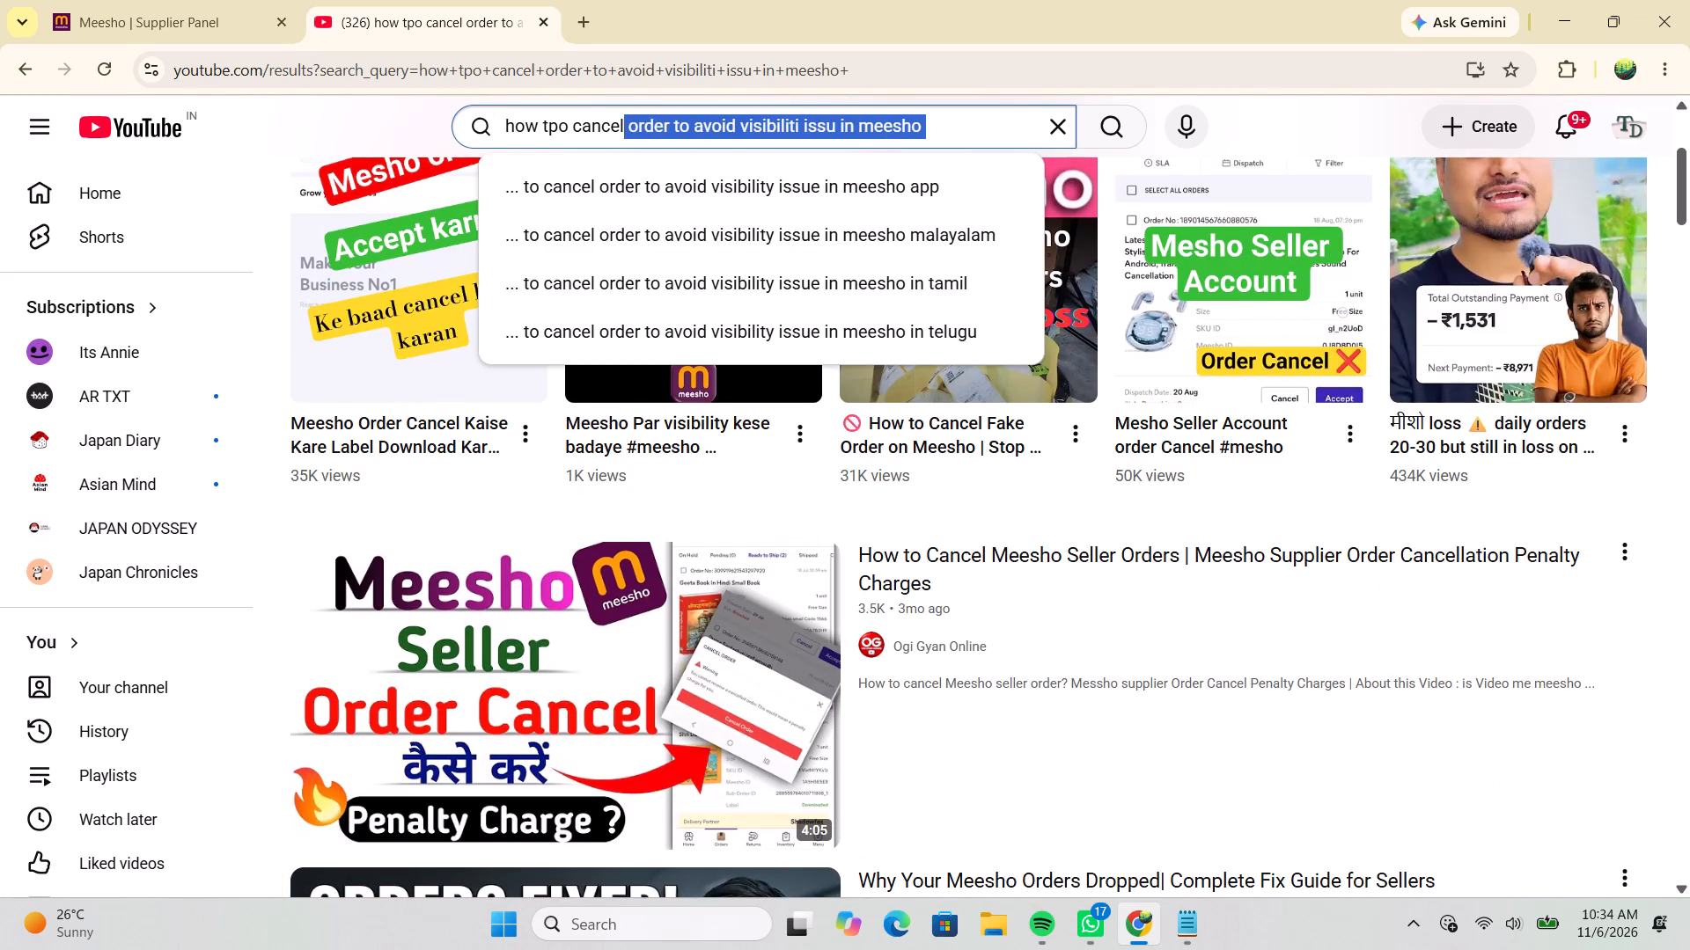
{"action": "left_click_drag", "start_coordinate": [625, 126], "coordinate": [546, 128]}
{"action": "left_click", "coordinate": [546, 128]}
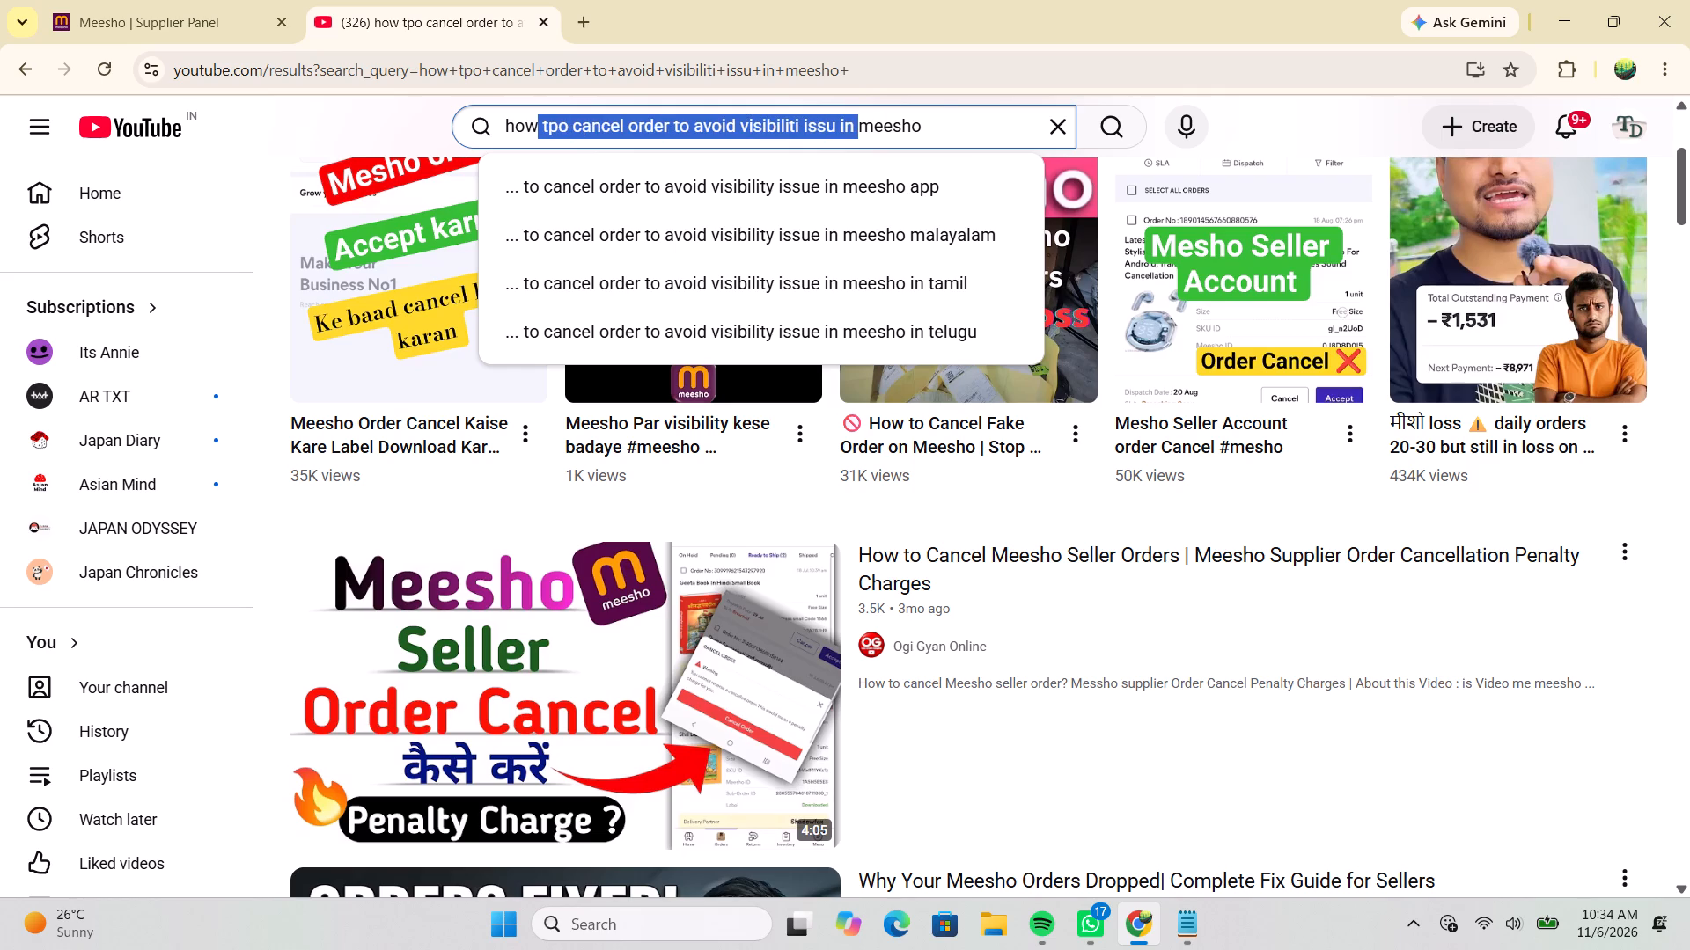
{"action": "key", "text": "BackSpace"}
{"action": "key", "text": "space"}
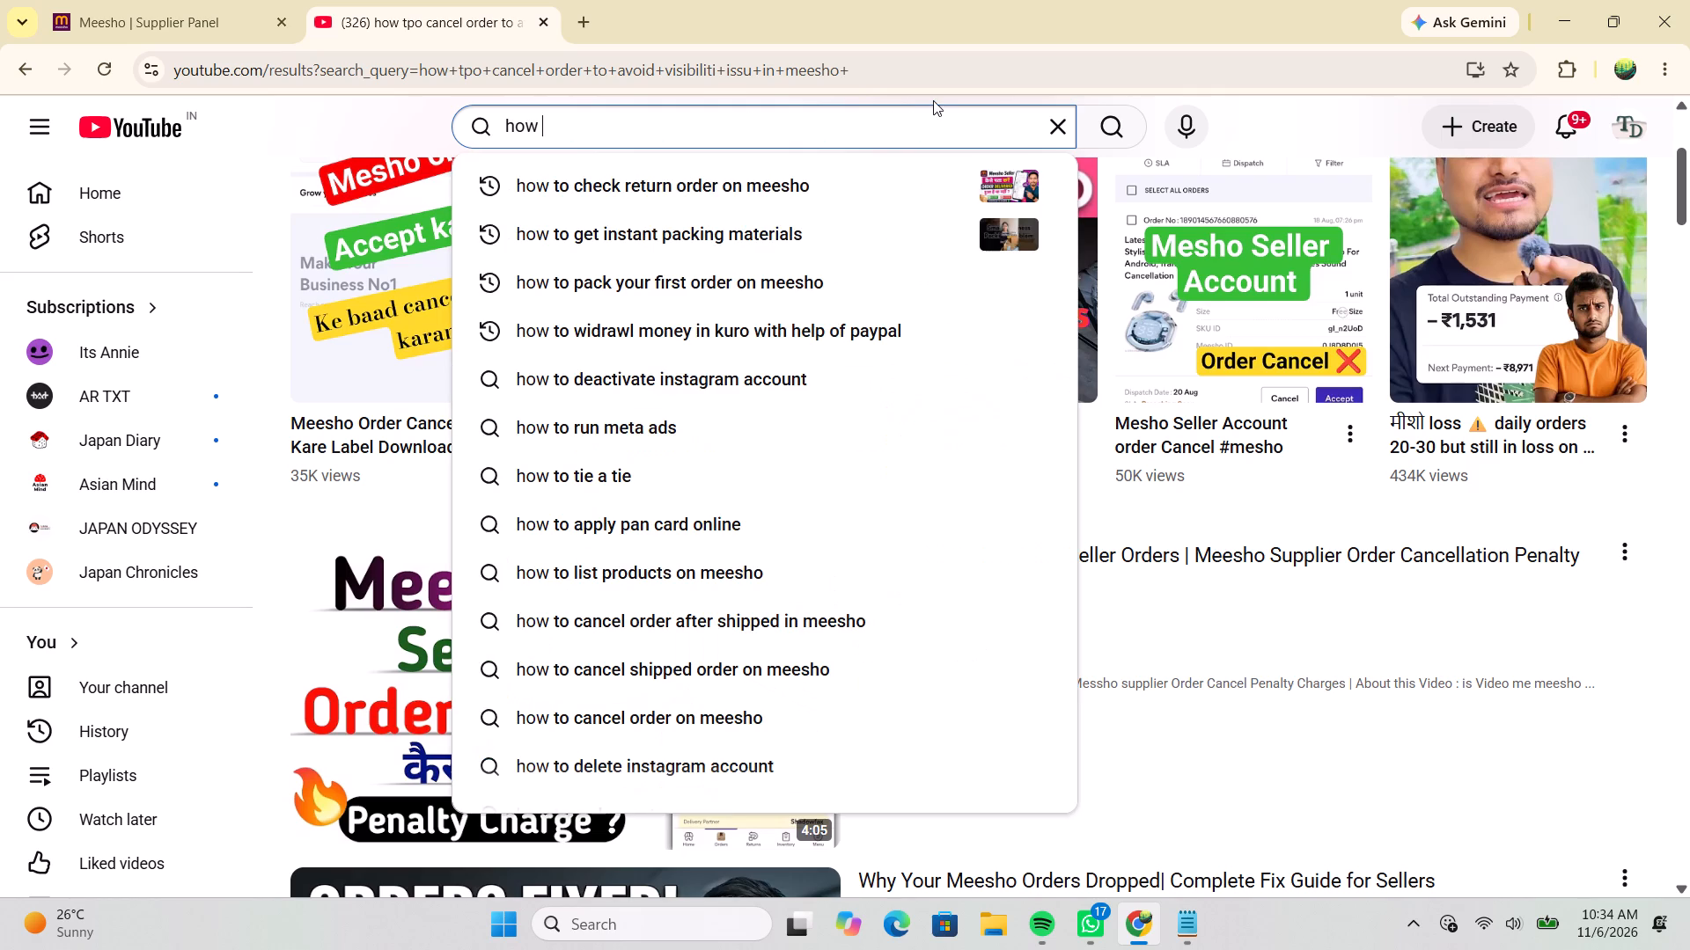
{"action": "type", "text": "to cancel order"}
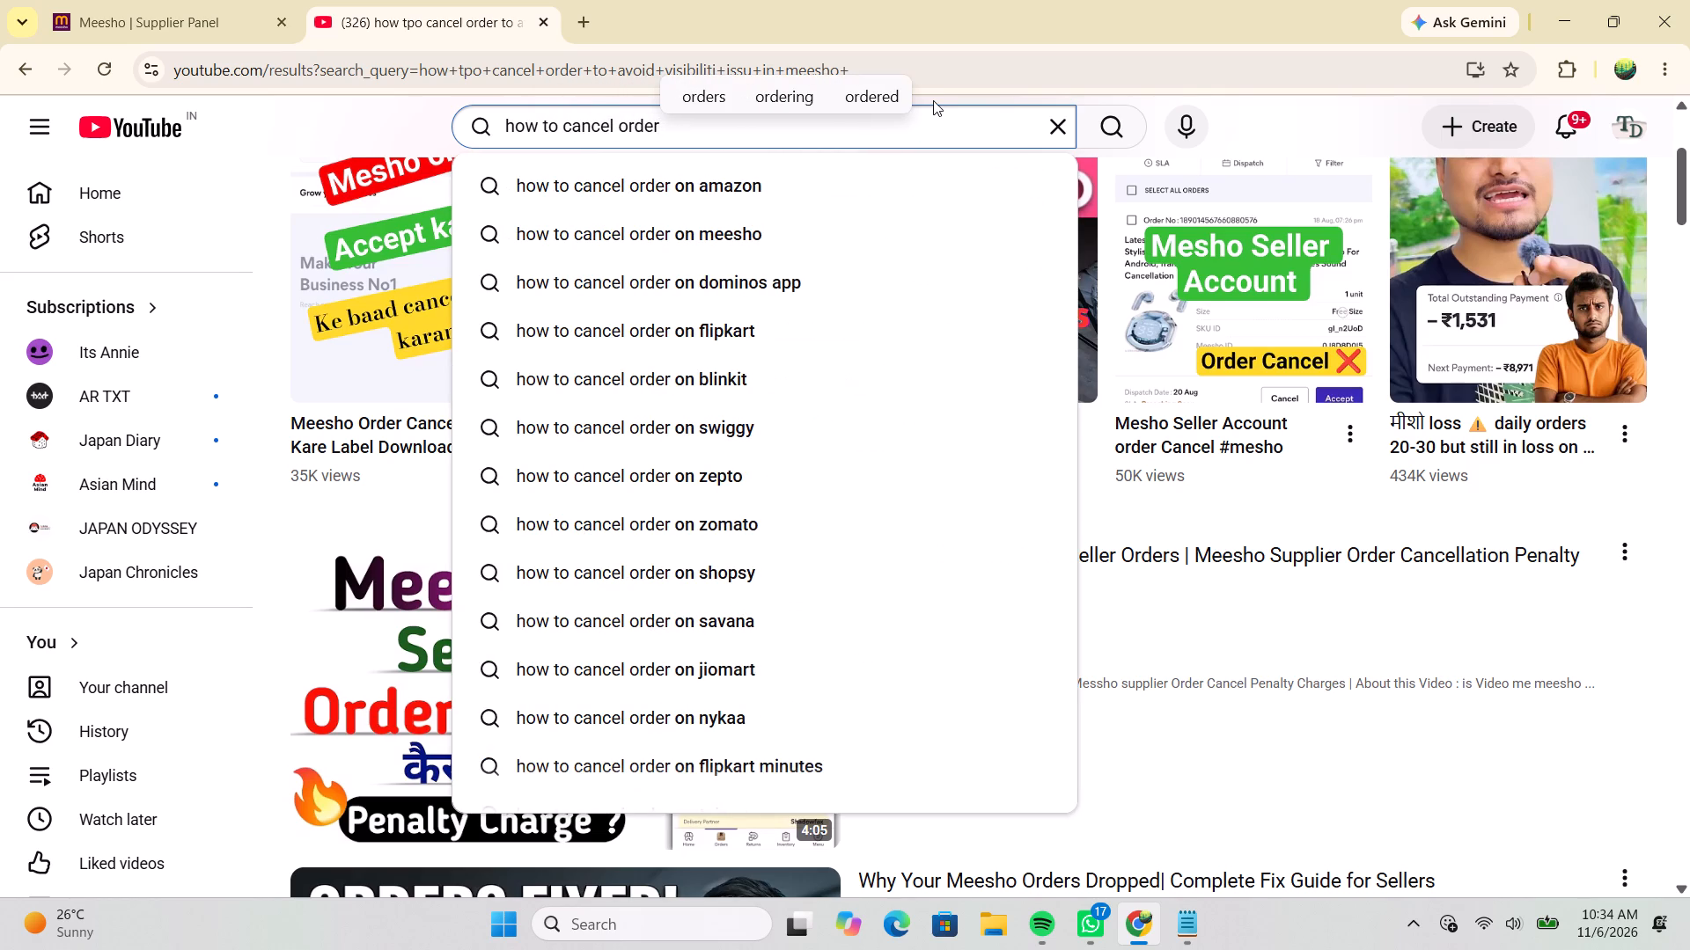
{"action": "type", "text": "s in meesho"}
{"action": "key", "text": "Return"}
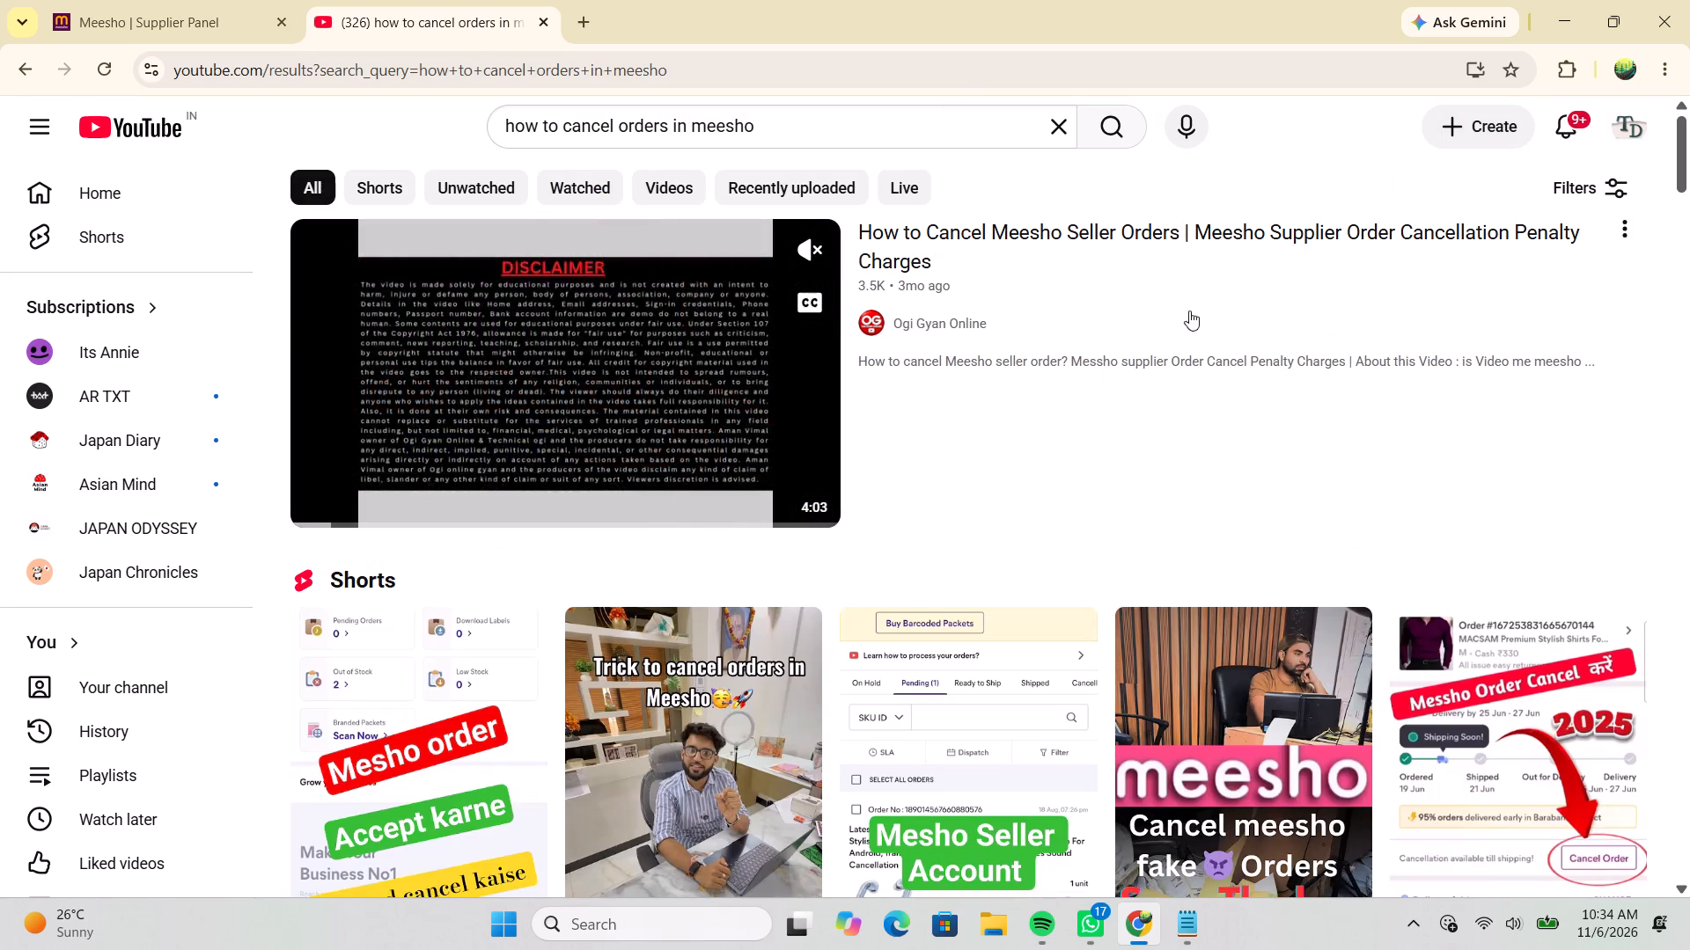
{"action": "scroll", "coordinate": [775, 313], "scroll_direction": "down", "scroll_amount": 1}
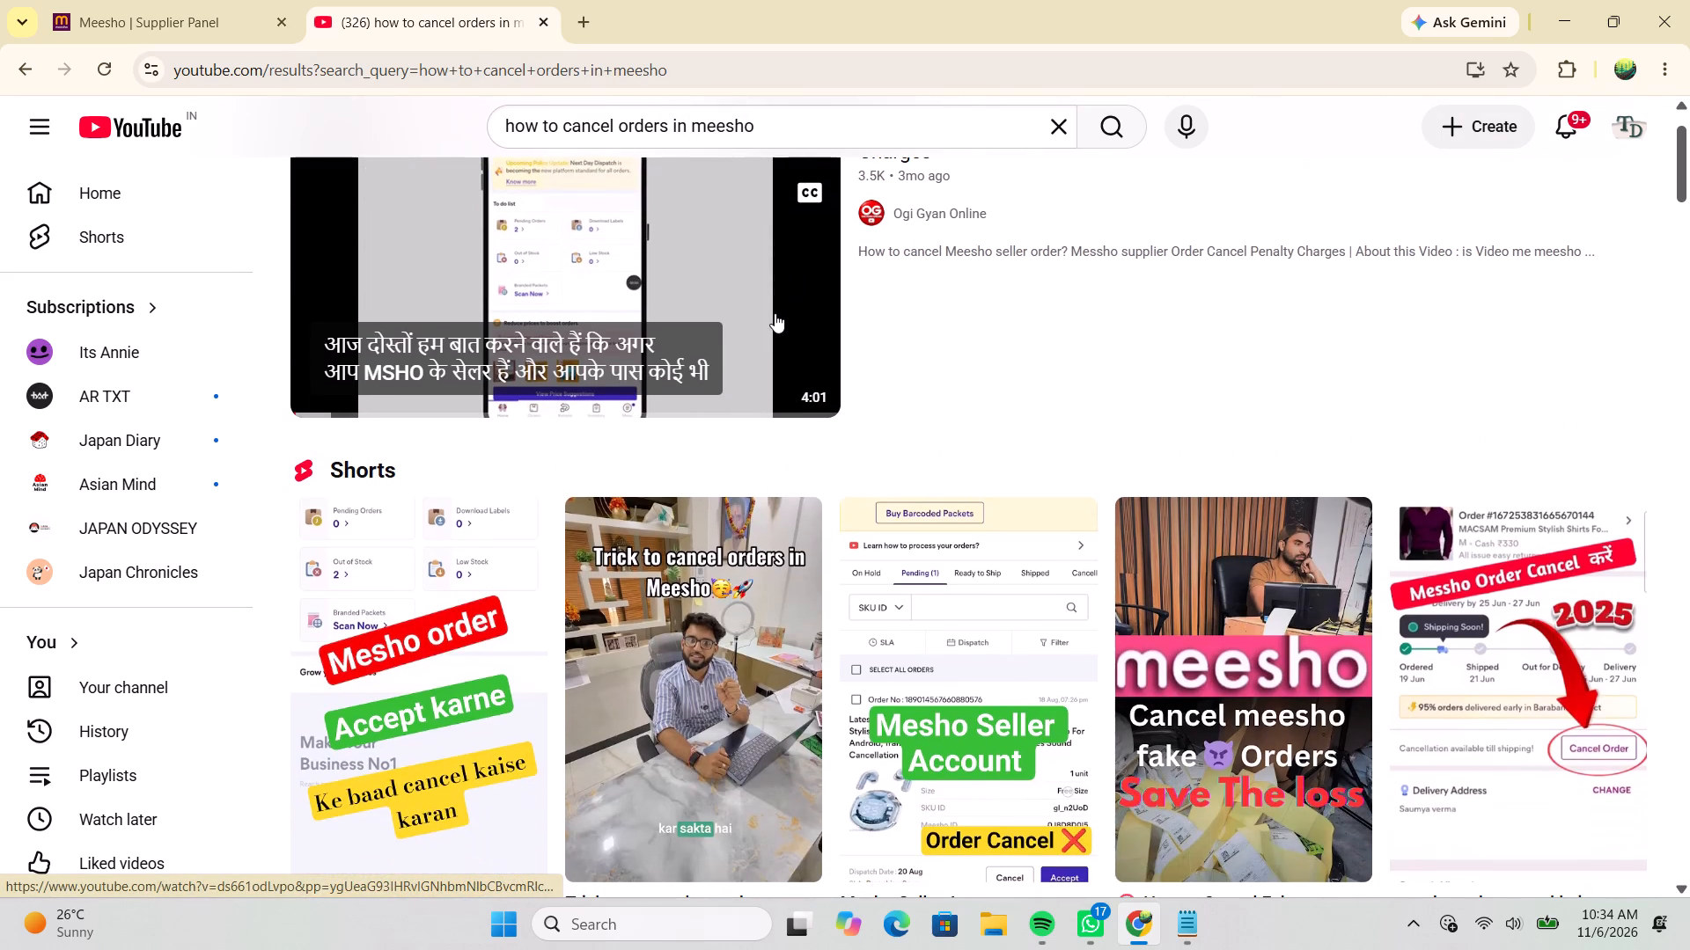
{"action": "scroll", "coordinate": [620, 491], "scroll_direction": "down", "scroll_amount": 2}
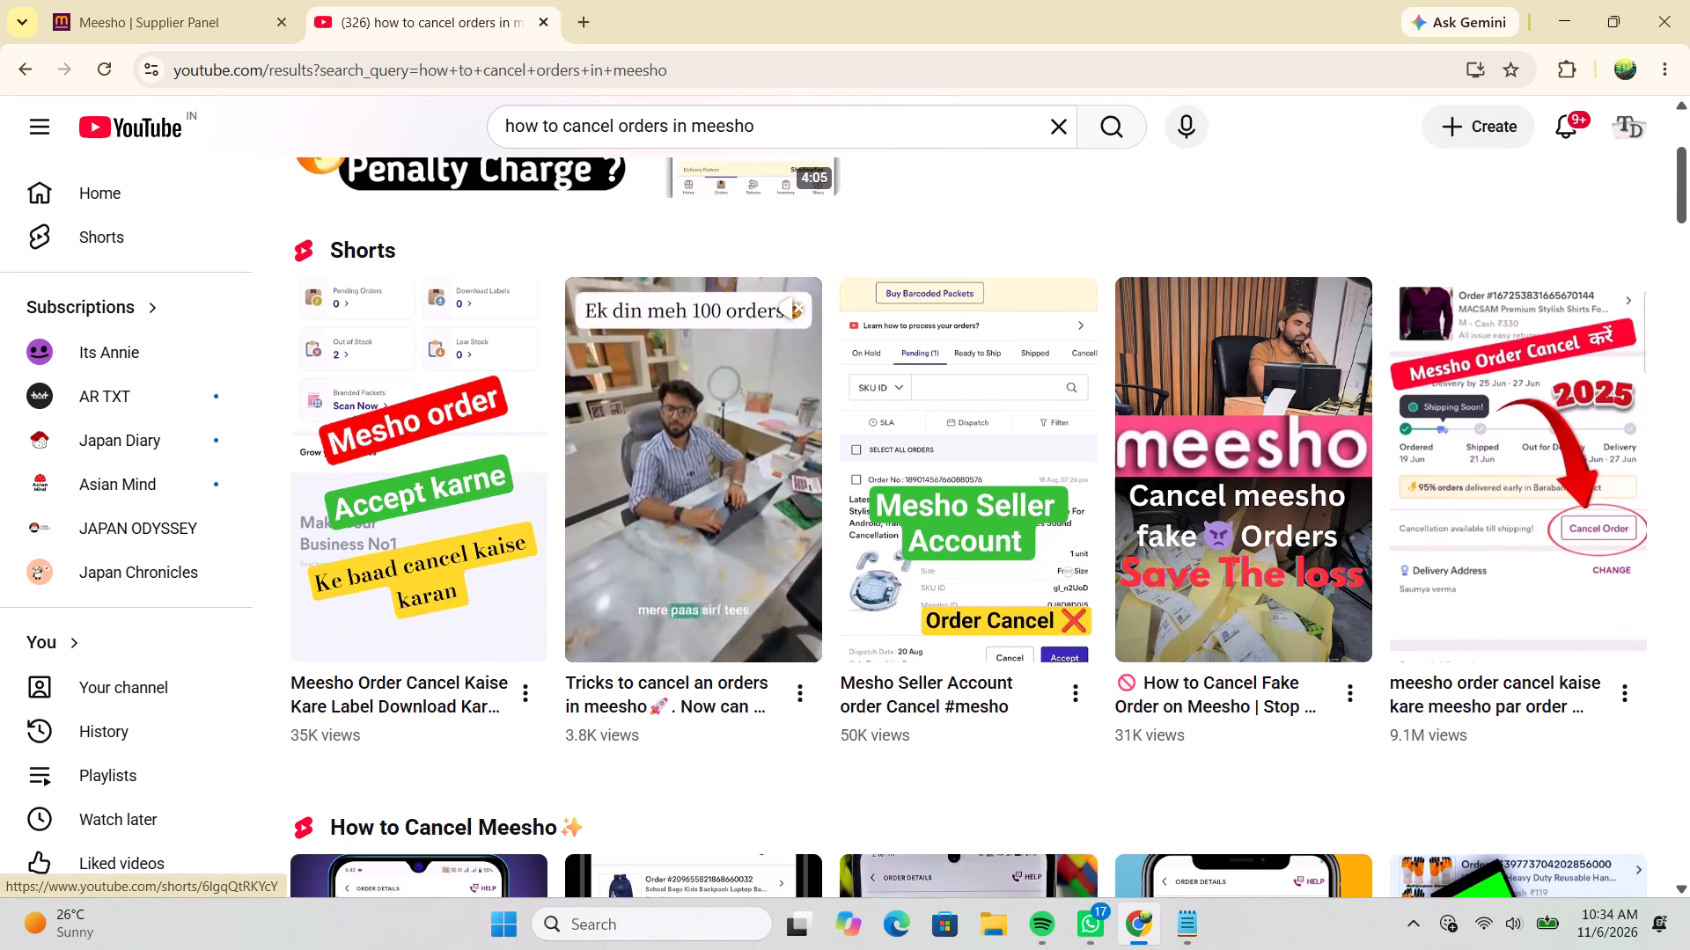
{"action": "scroll", "coordinate": [637, 466], "scroll_direction": "down", "scroll_amount": 2}
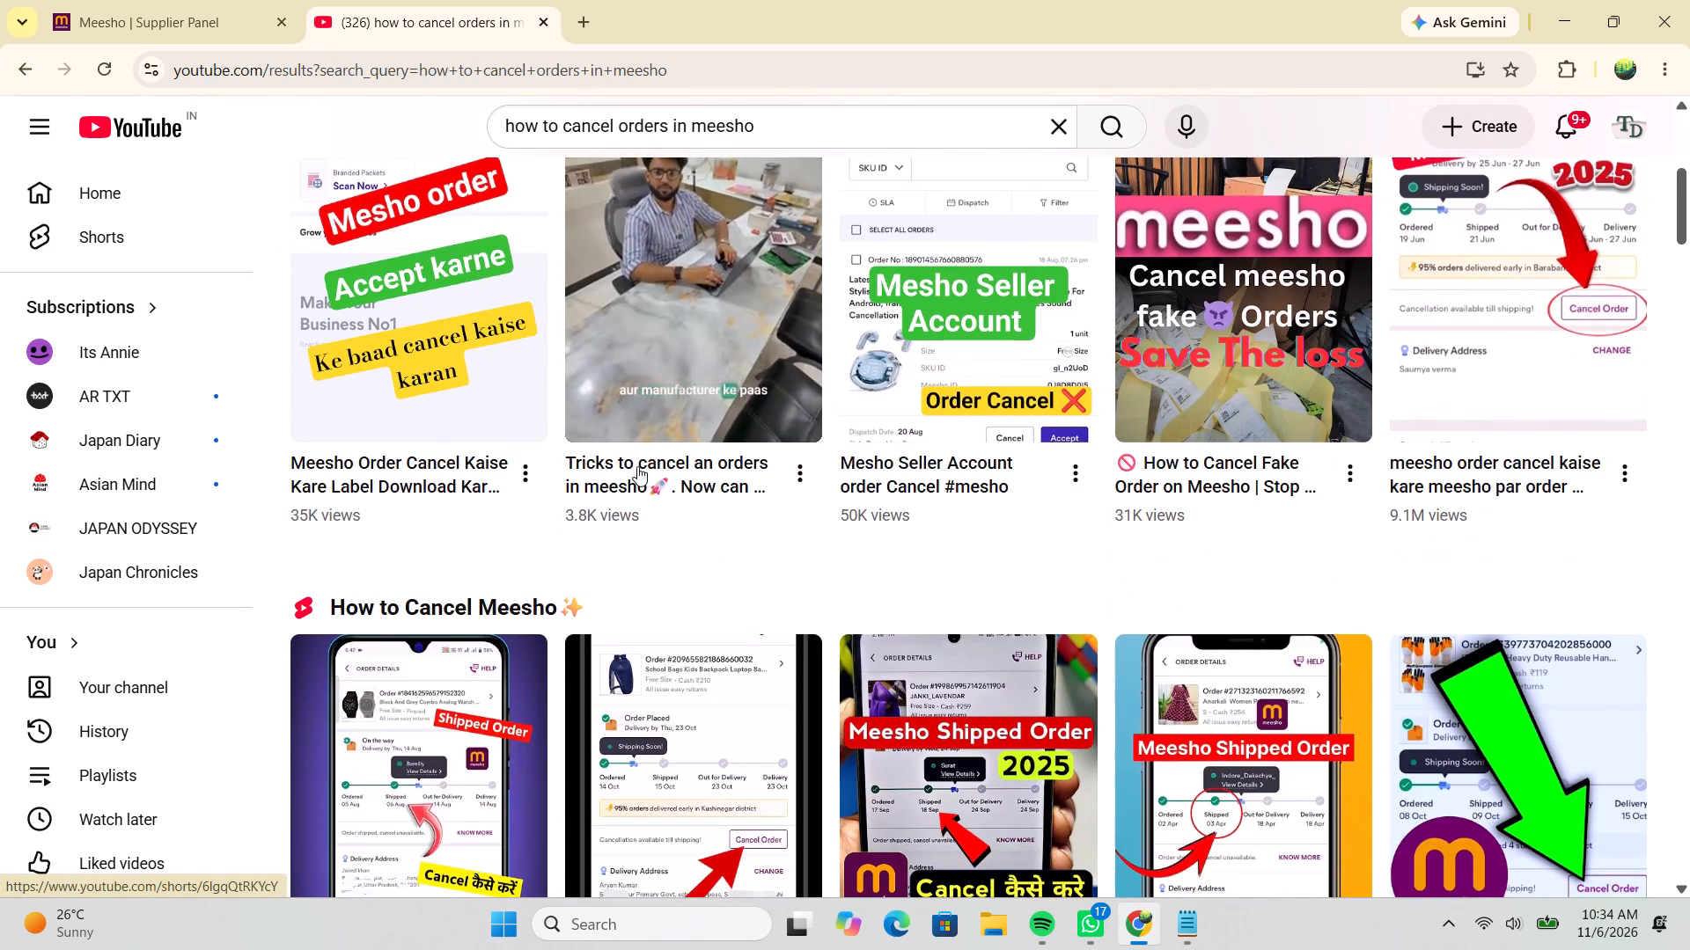
{"action": "scroll", "coordinate": [637, 466], "scroll_direction": "down", "scroll_amount": 1}
{"action": "scroll", "coordinate": [637, 466], "scroll_direction": "up", "scroll_amount": 4}
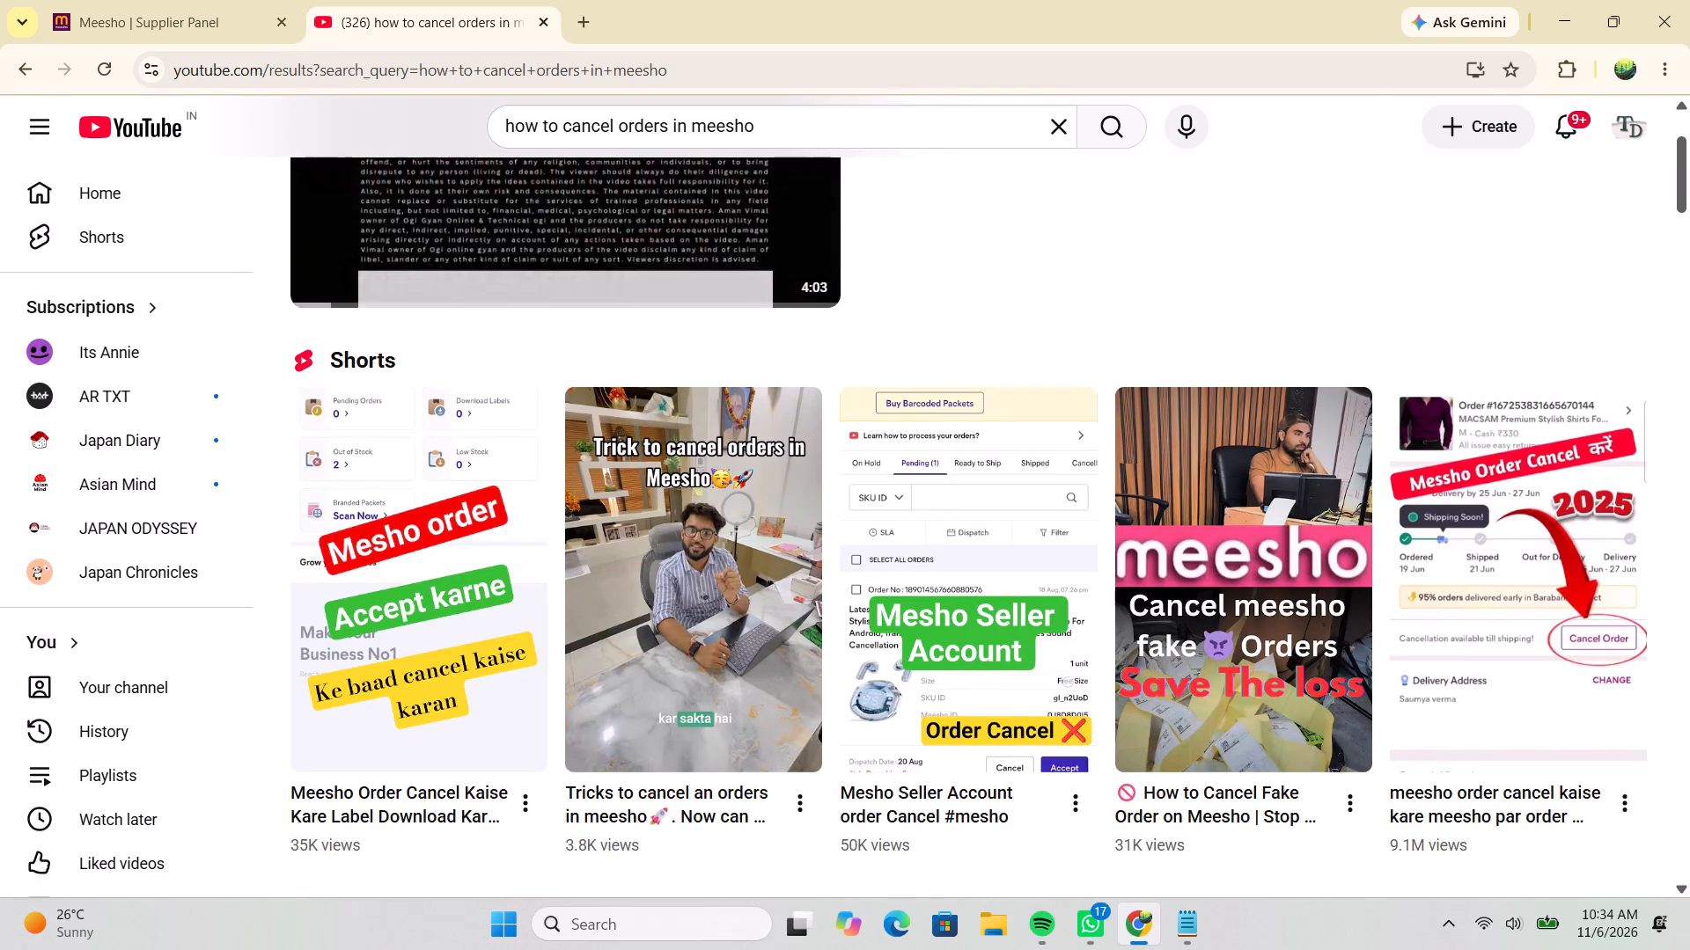
Refine the YouTube search to "how to cancel orders in meesho supplier" and look through the results.
{"action": "left_click", "coordinate": [820, 138]}
{"action": "key", "text": "space"}
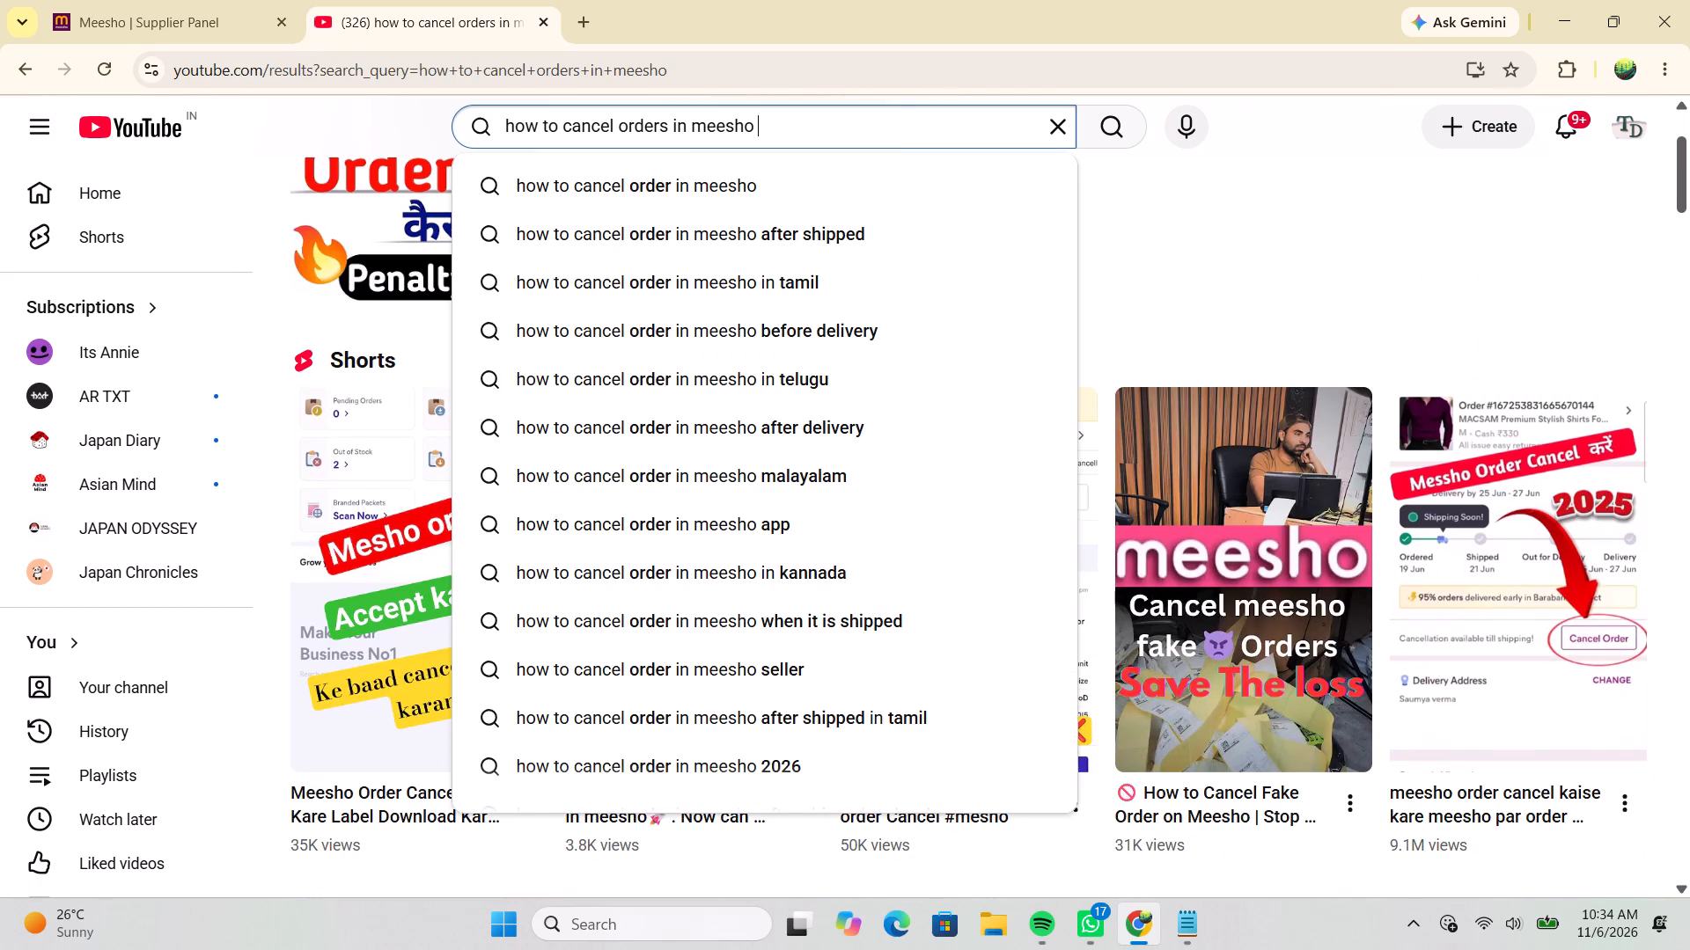
{"action": "type", "text": "supplier"}
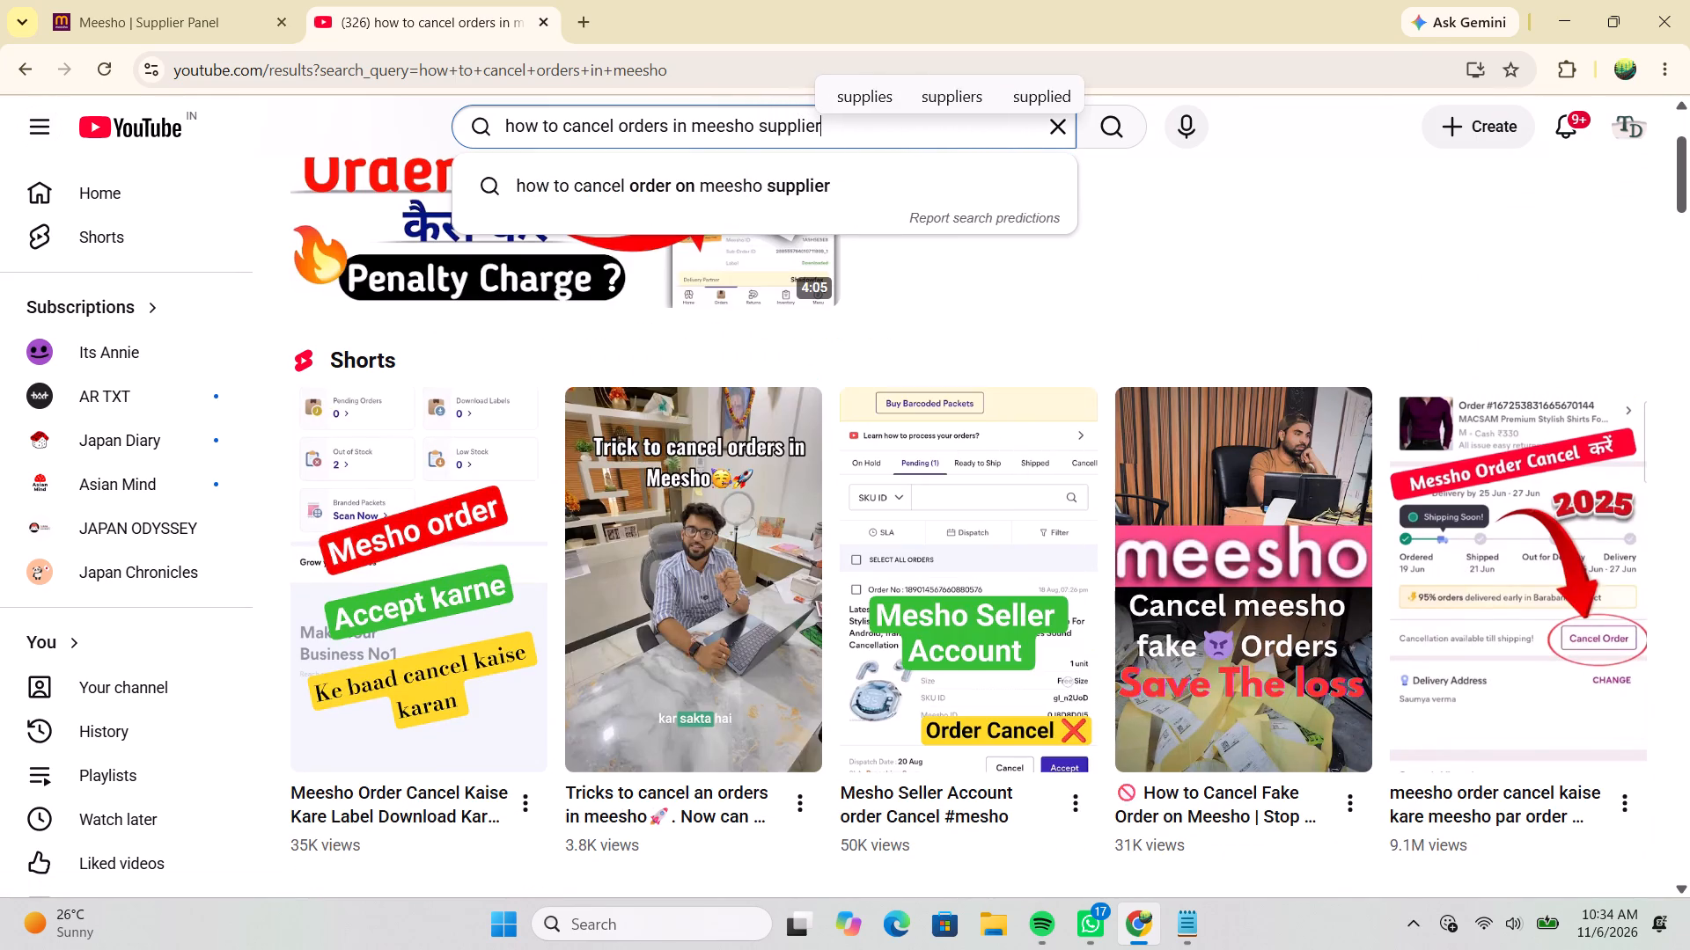
{"action": "key", "text": "space"}
{"action": "key", "text": "Return"}
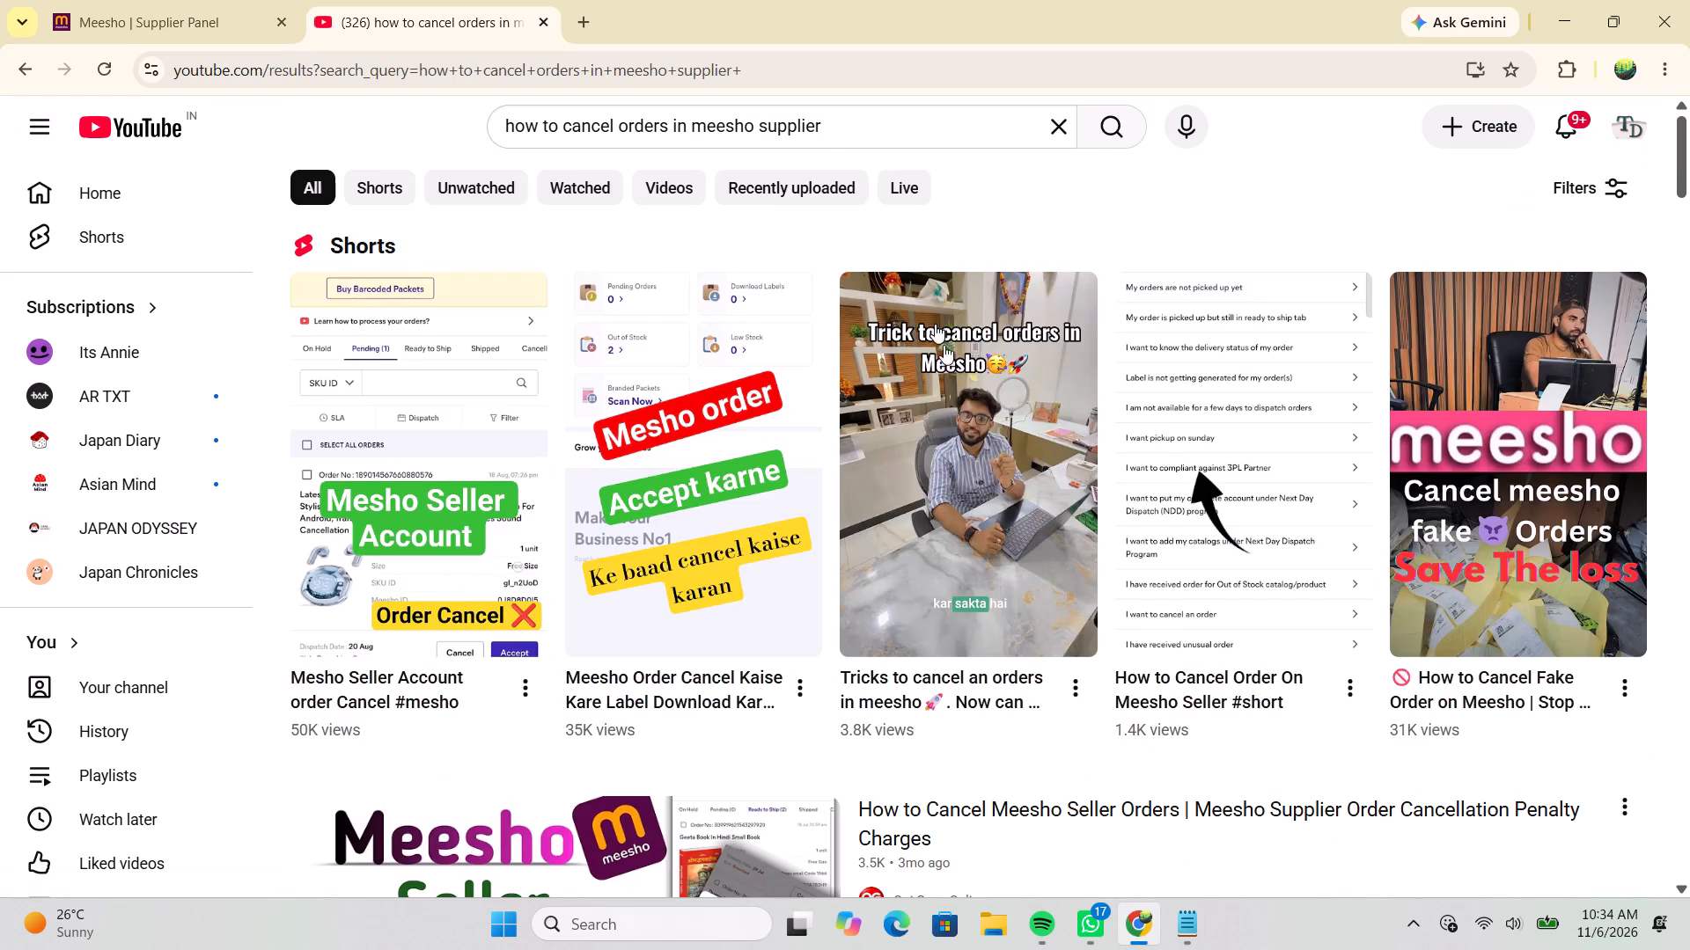
{"action": "scroll", "coordinate": [949, 360], "scroll_direction": "down", "scroll_amount": 4}
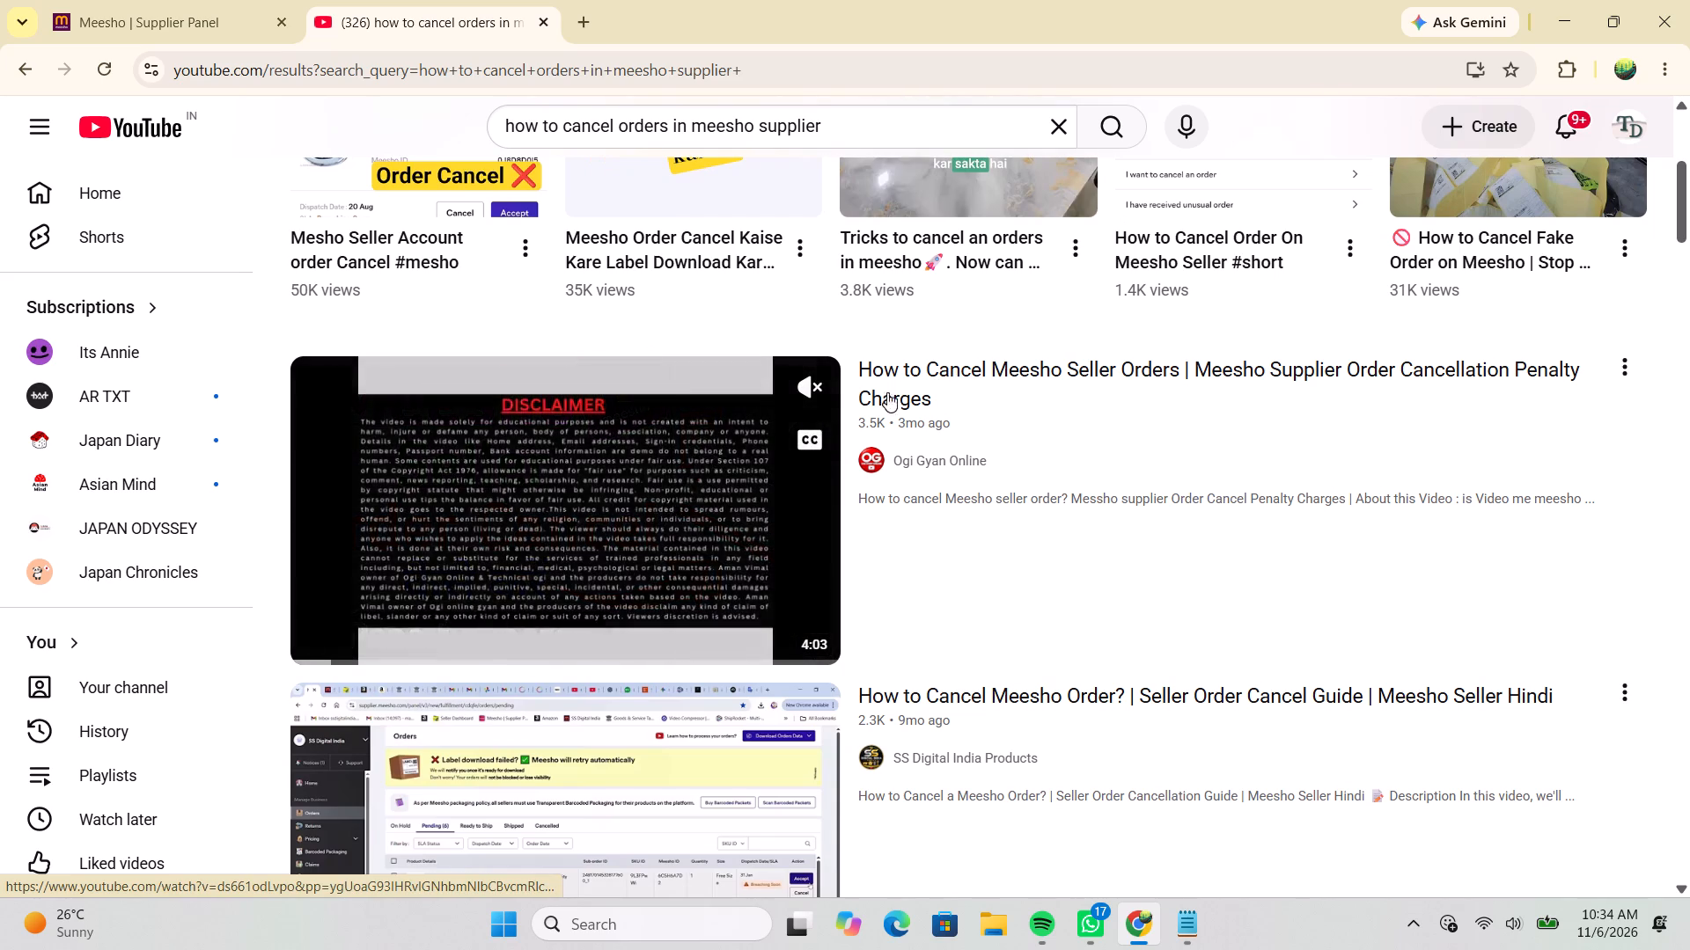
Open the Ogi Gyan Online video on Meesho seller order cancellation penalties and read its comments and the first two comments' replies.
{"action": "left_click", "coordinate": [691, 449]}
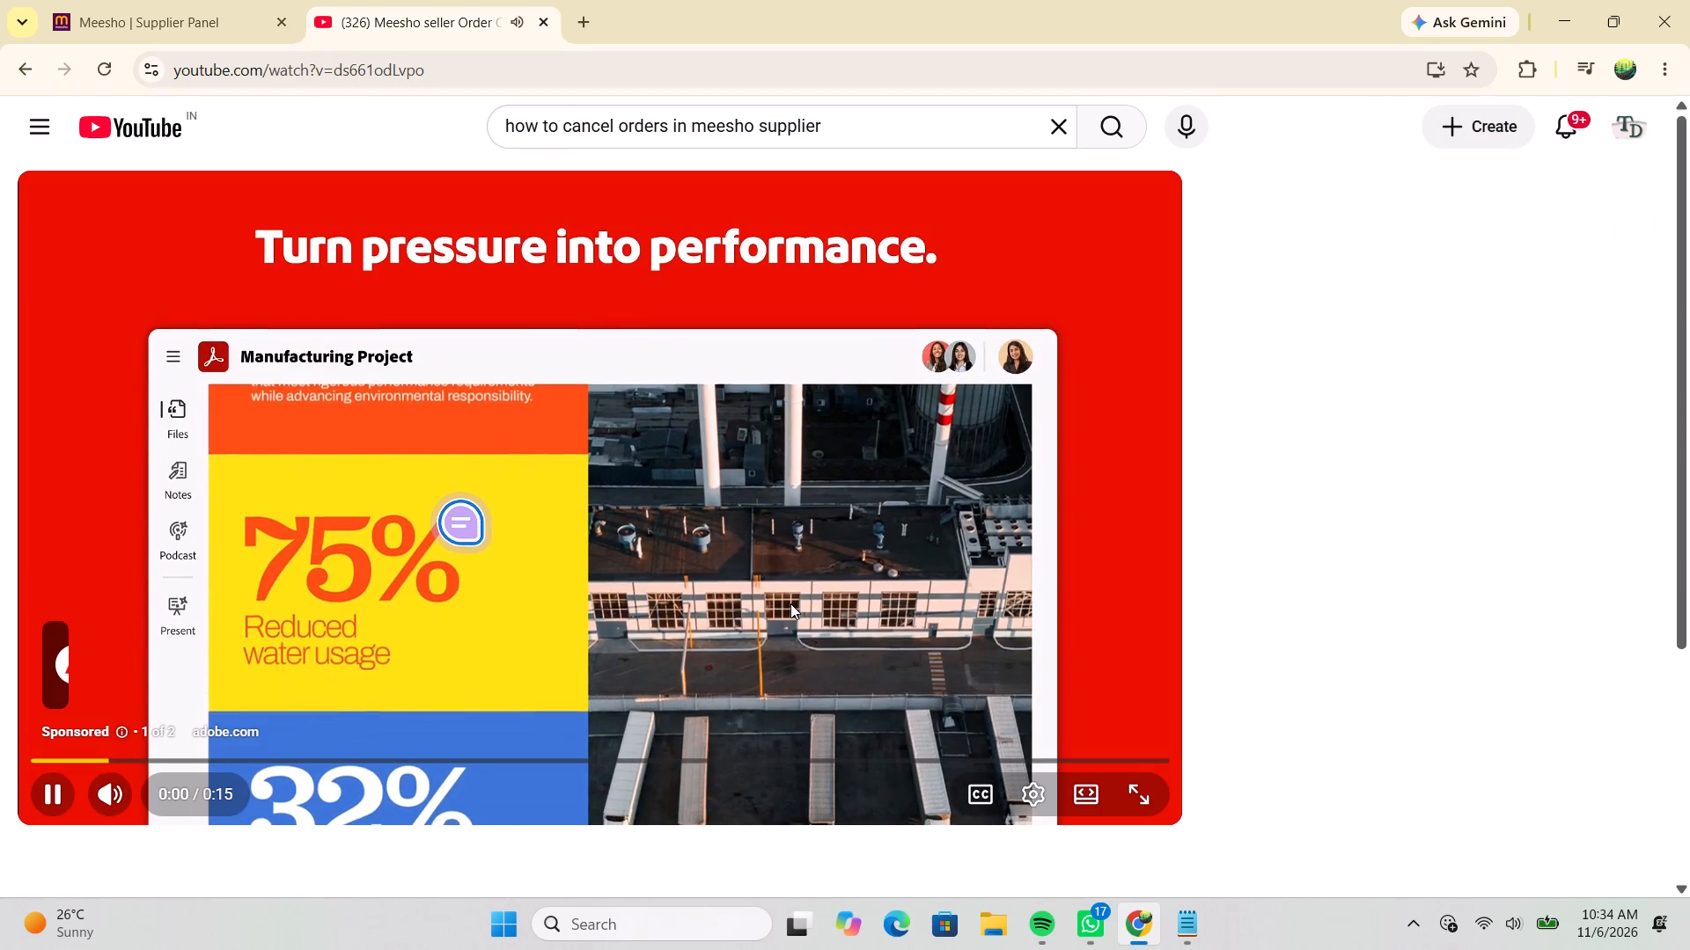
{"action": "scroll", "coordinate": [790, 603], "scroll_direction": "down", "scroll_amount": 4}
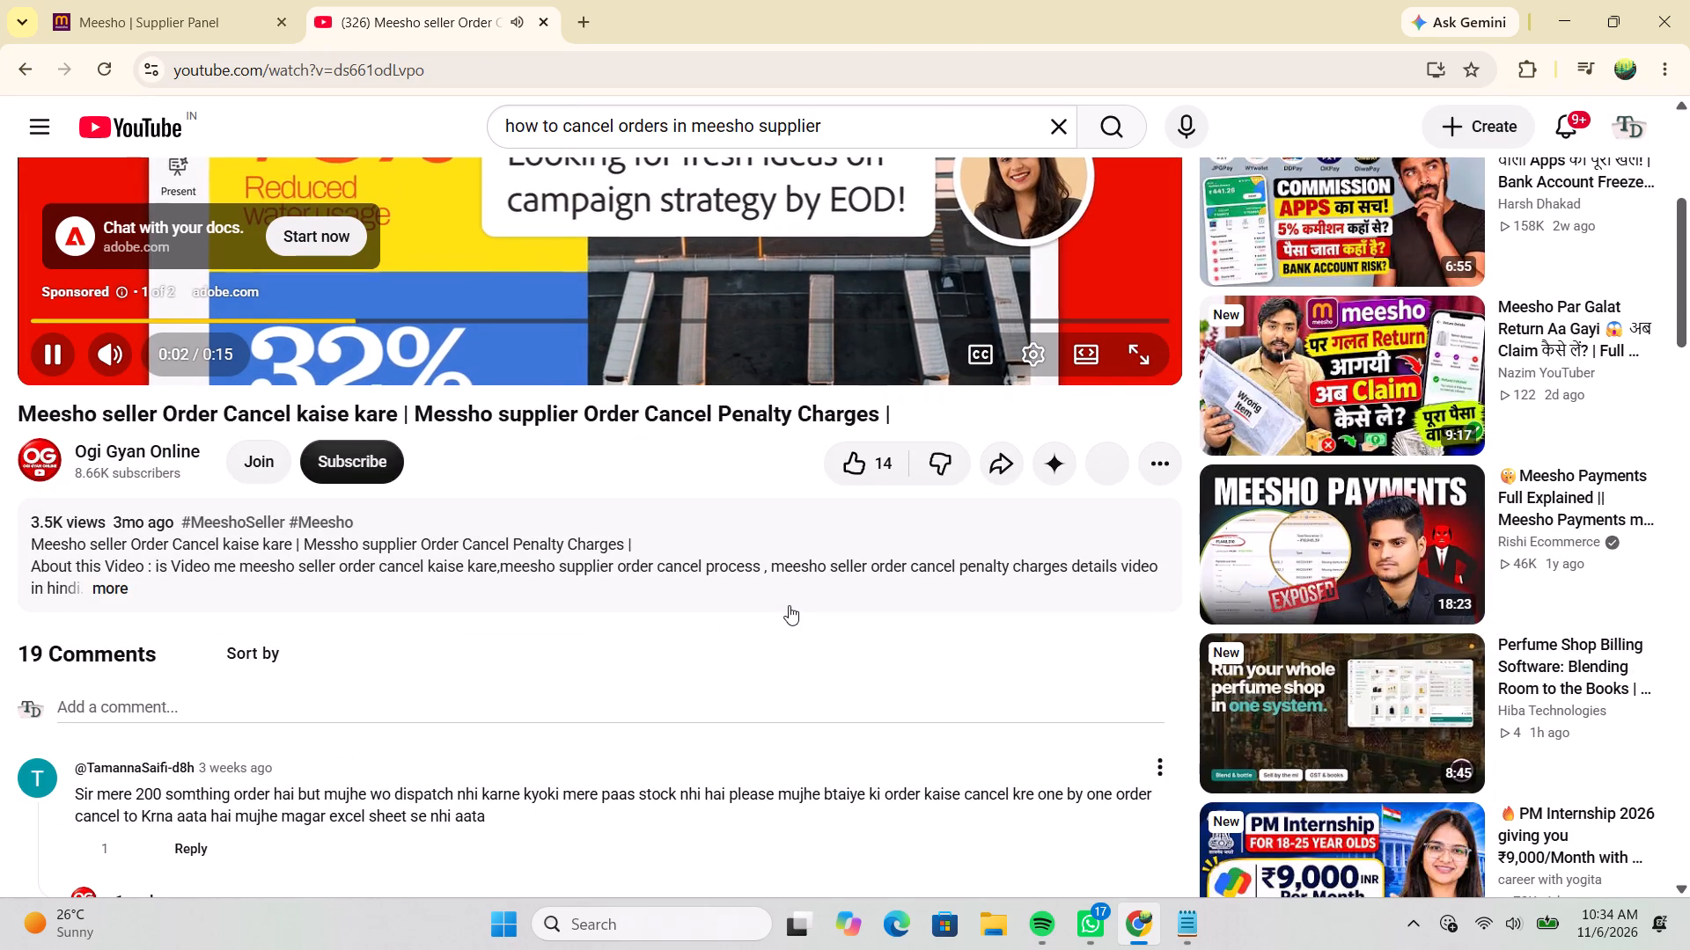
{"action": "scroll", "coordinate": [789, 605], "scroll_direction": "down", "scroll_amount": 1}
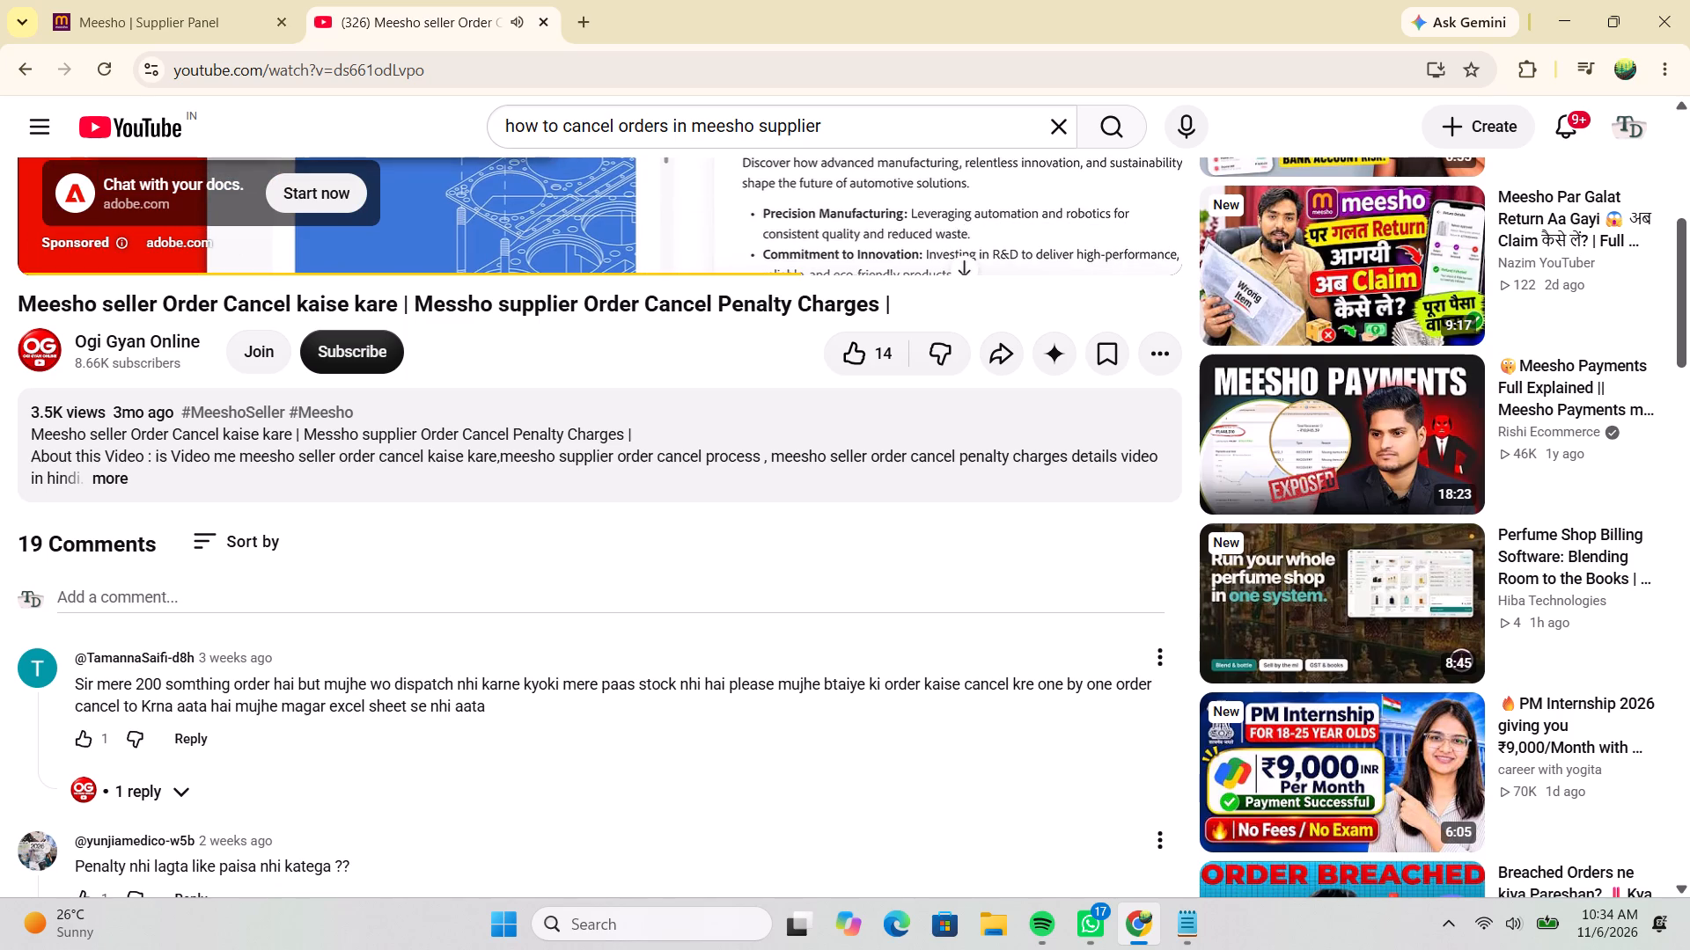
{"action": "scroll", "coordinate": [789, 605], "scroll_direction": "down", "scroll_amount": 1}
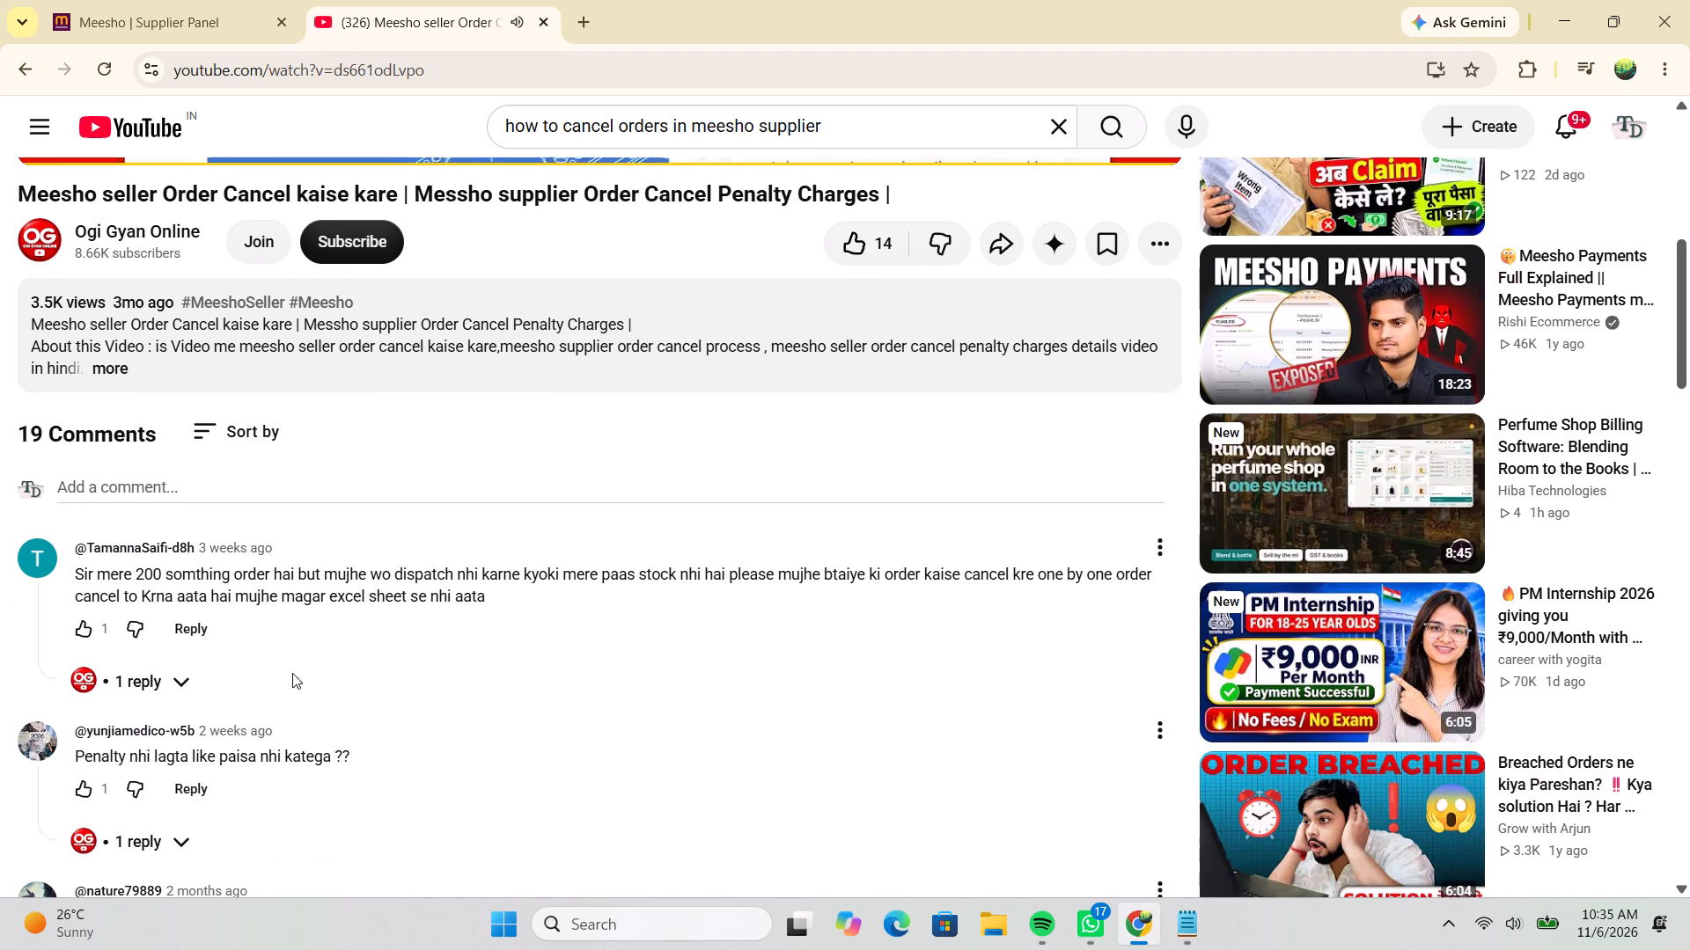
{"action": "left_click", "coordinate": [136, 689]}
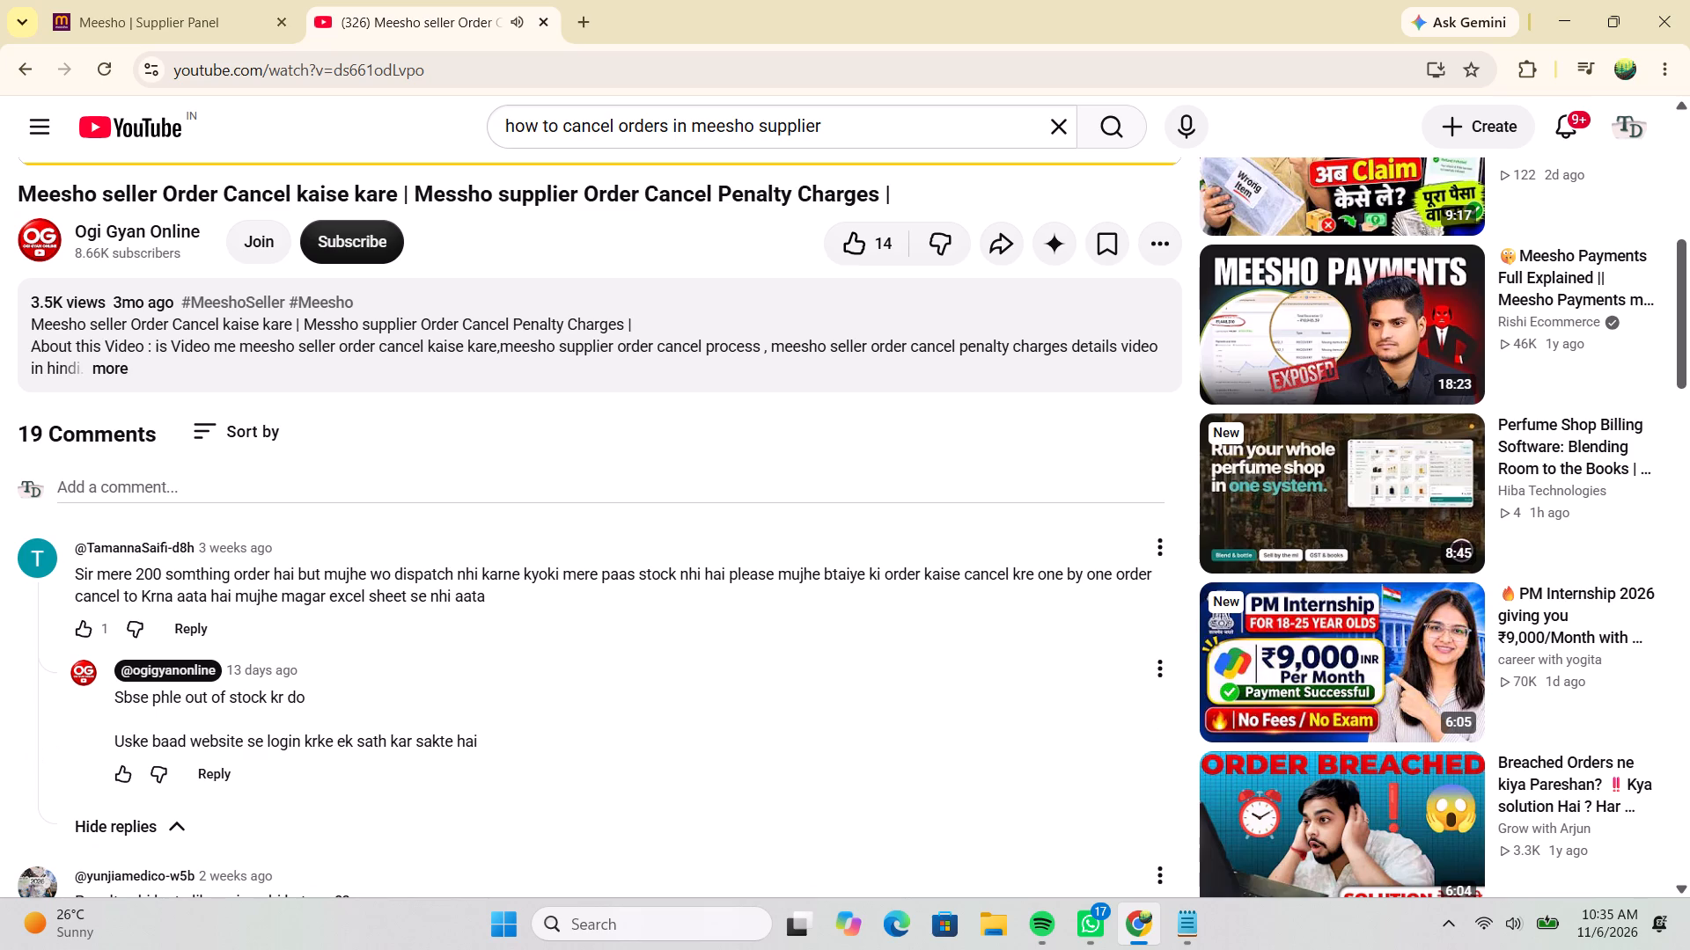
{"action": "scroll", "coordinate": [431, 676], "scroll_direction": "down", "scroll_amount": 2}
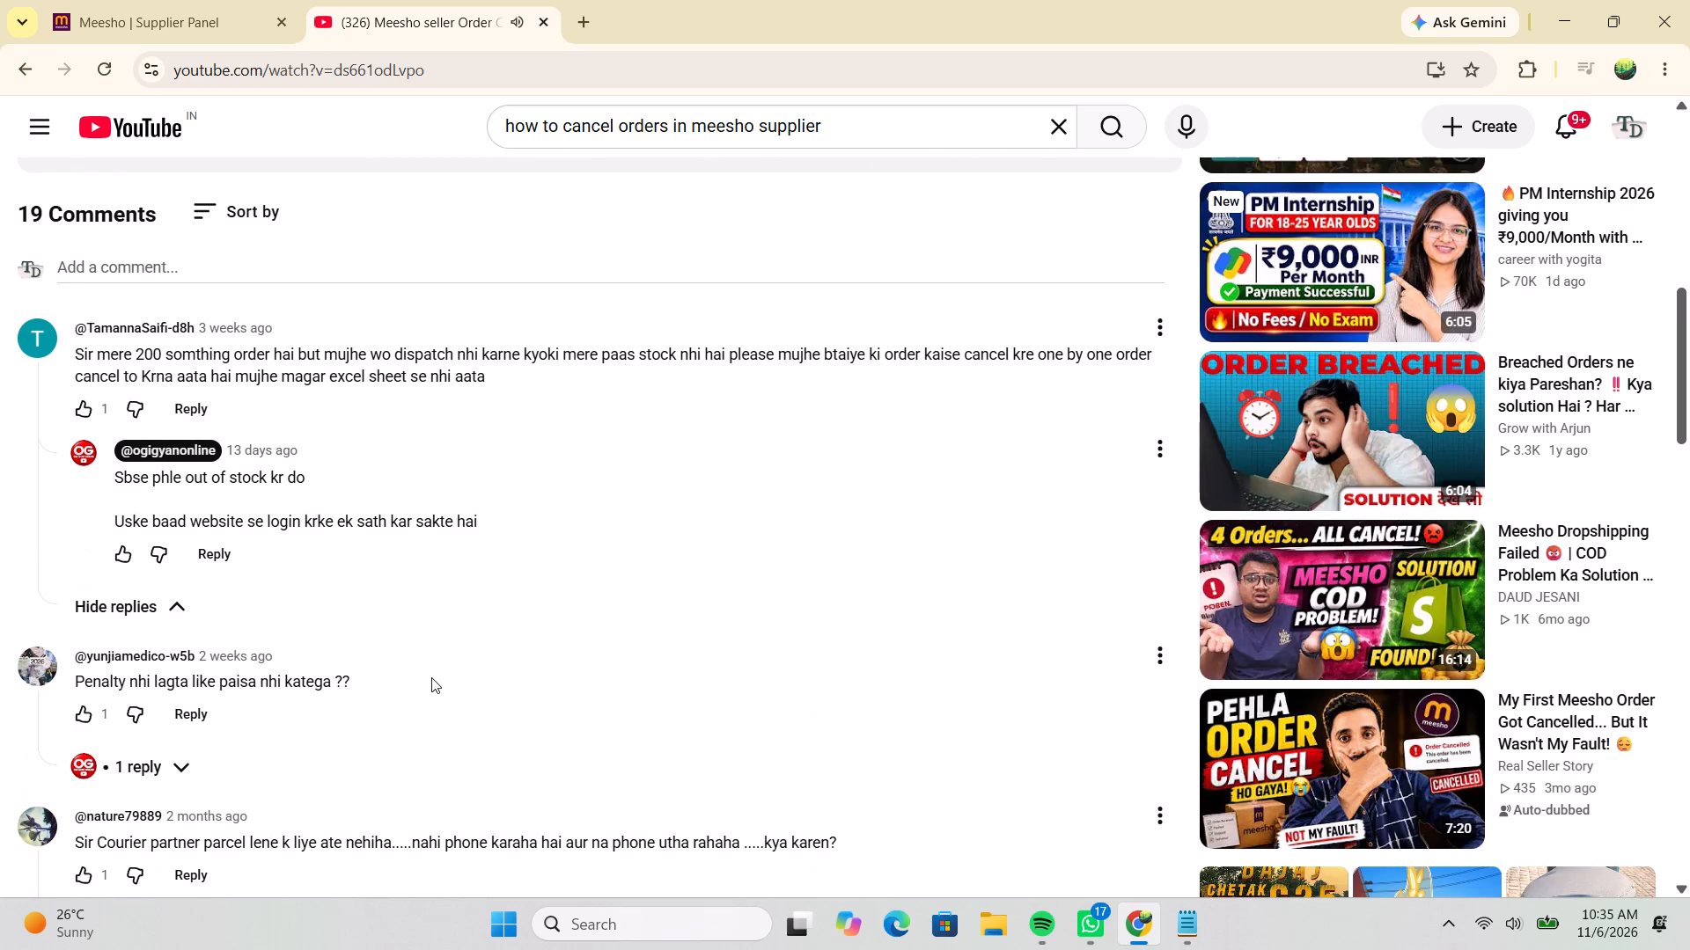
{"action": "scroll", "coordinate": [431, 677], "scroll_direction": "down", "scroll_amount": 1}
{"action": "left_click", "coordinate": [178, 669]}
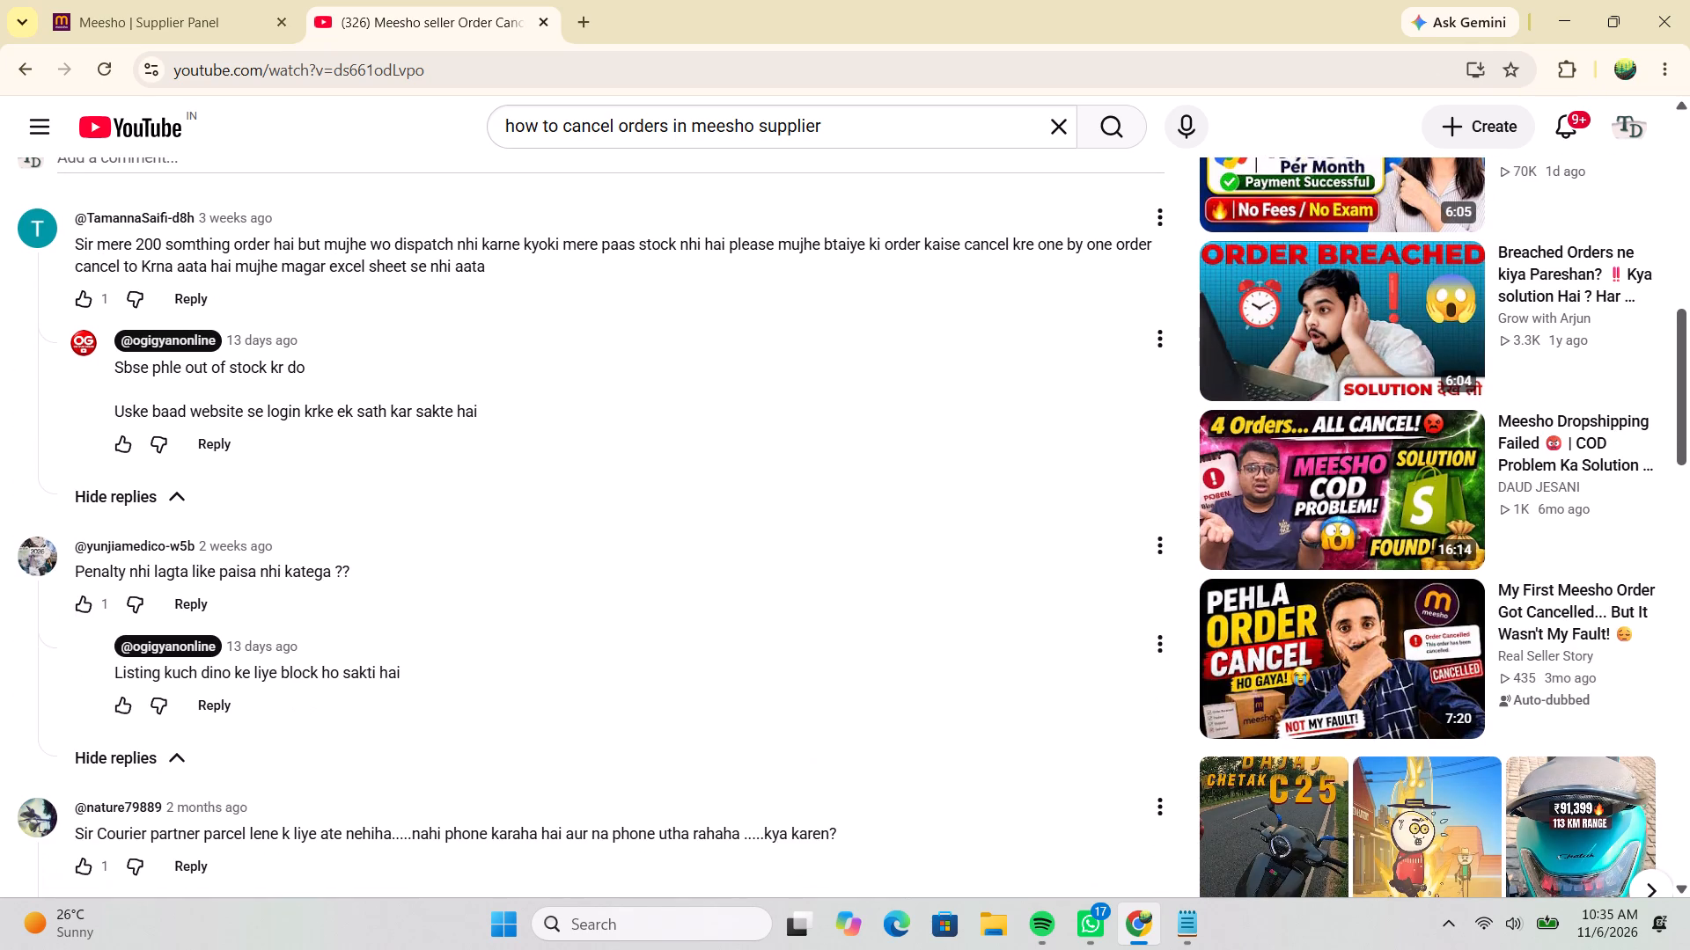
Skip the ad and watch the order cancellation video at 2.0x playback speed to learn the cancellation process.
{"action": "scroll", "coordinate": [442, 655], "scroll_direction": "up", "scroll_amount": 11}
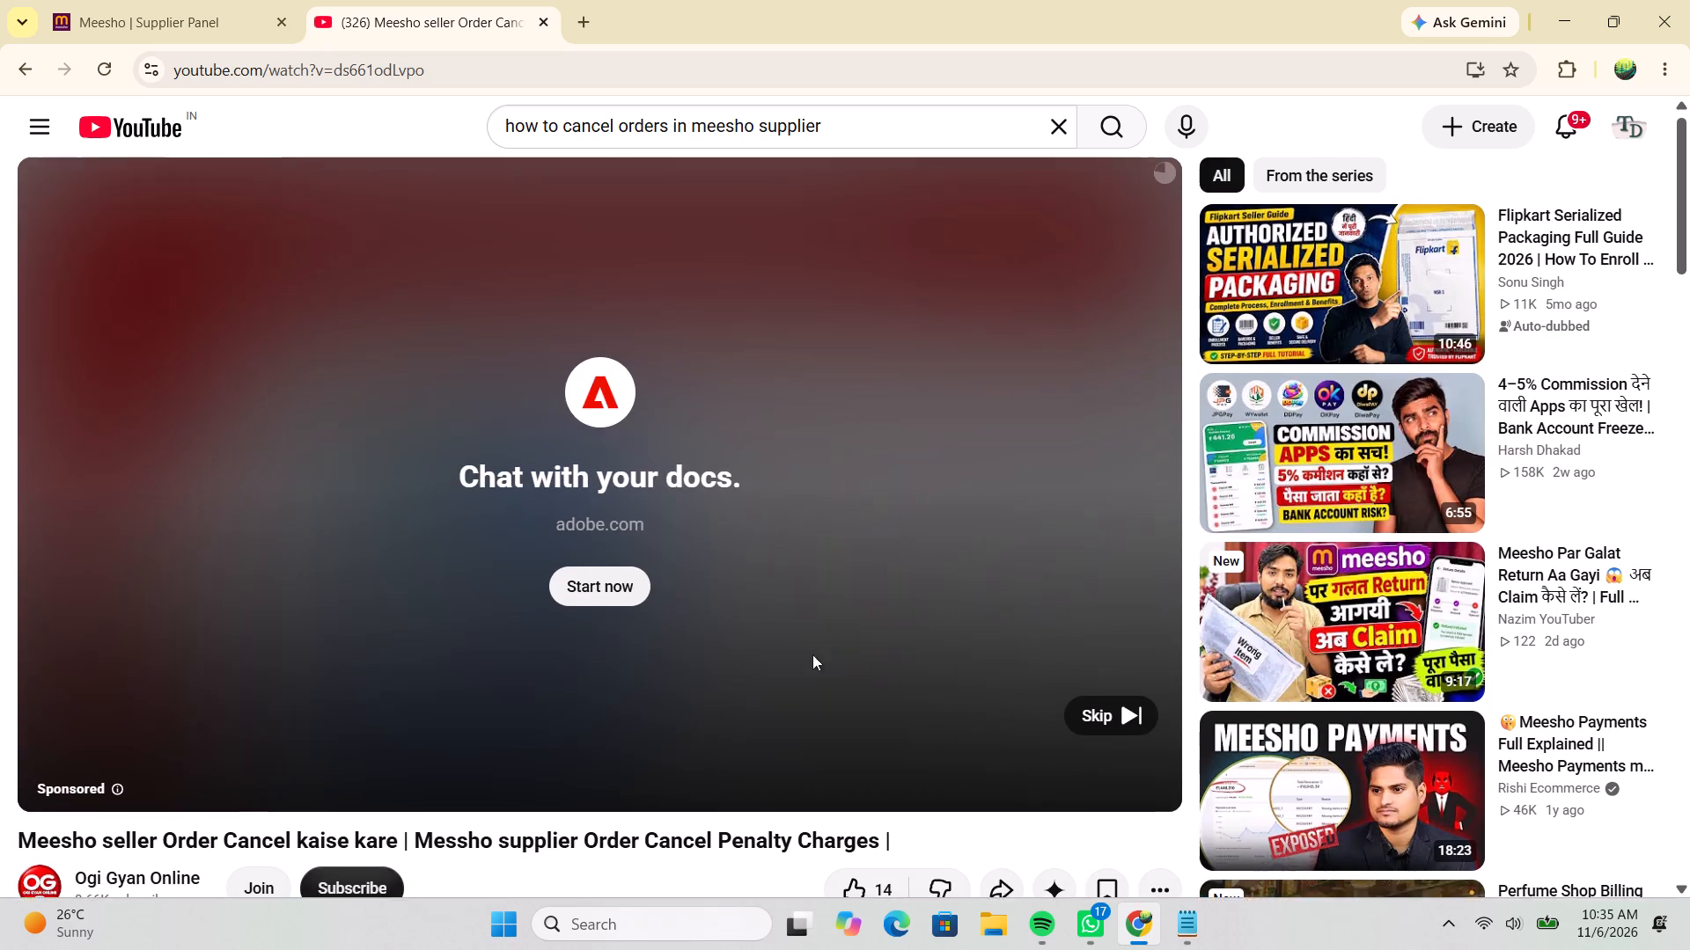
{"action": "left_click", "coordinate": [1084, 733]}
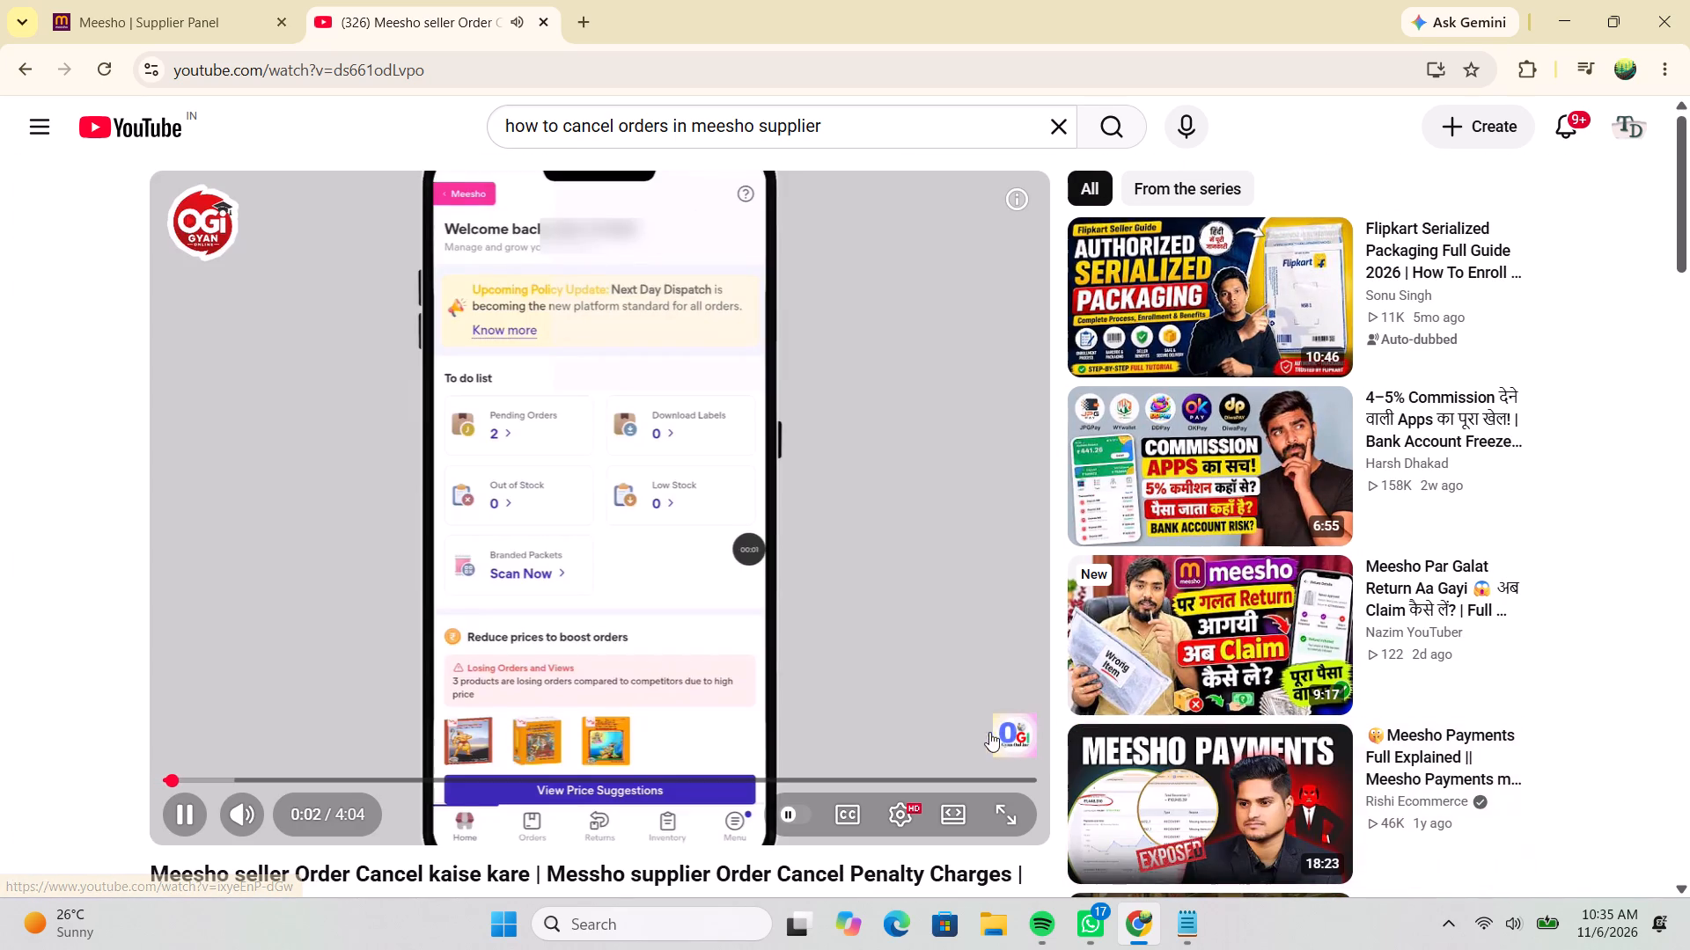
{"action": "double_click", "coordinate": [880, 823]}
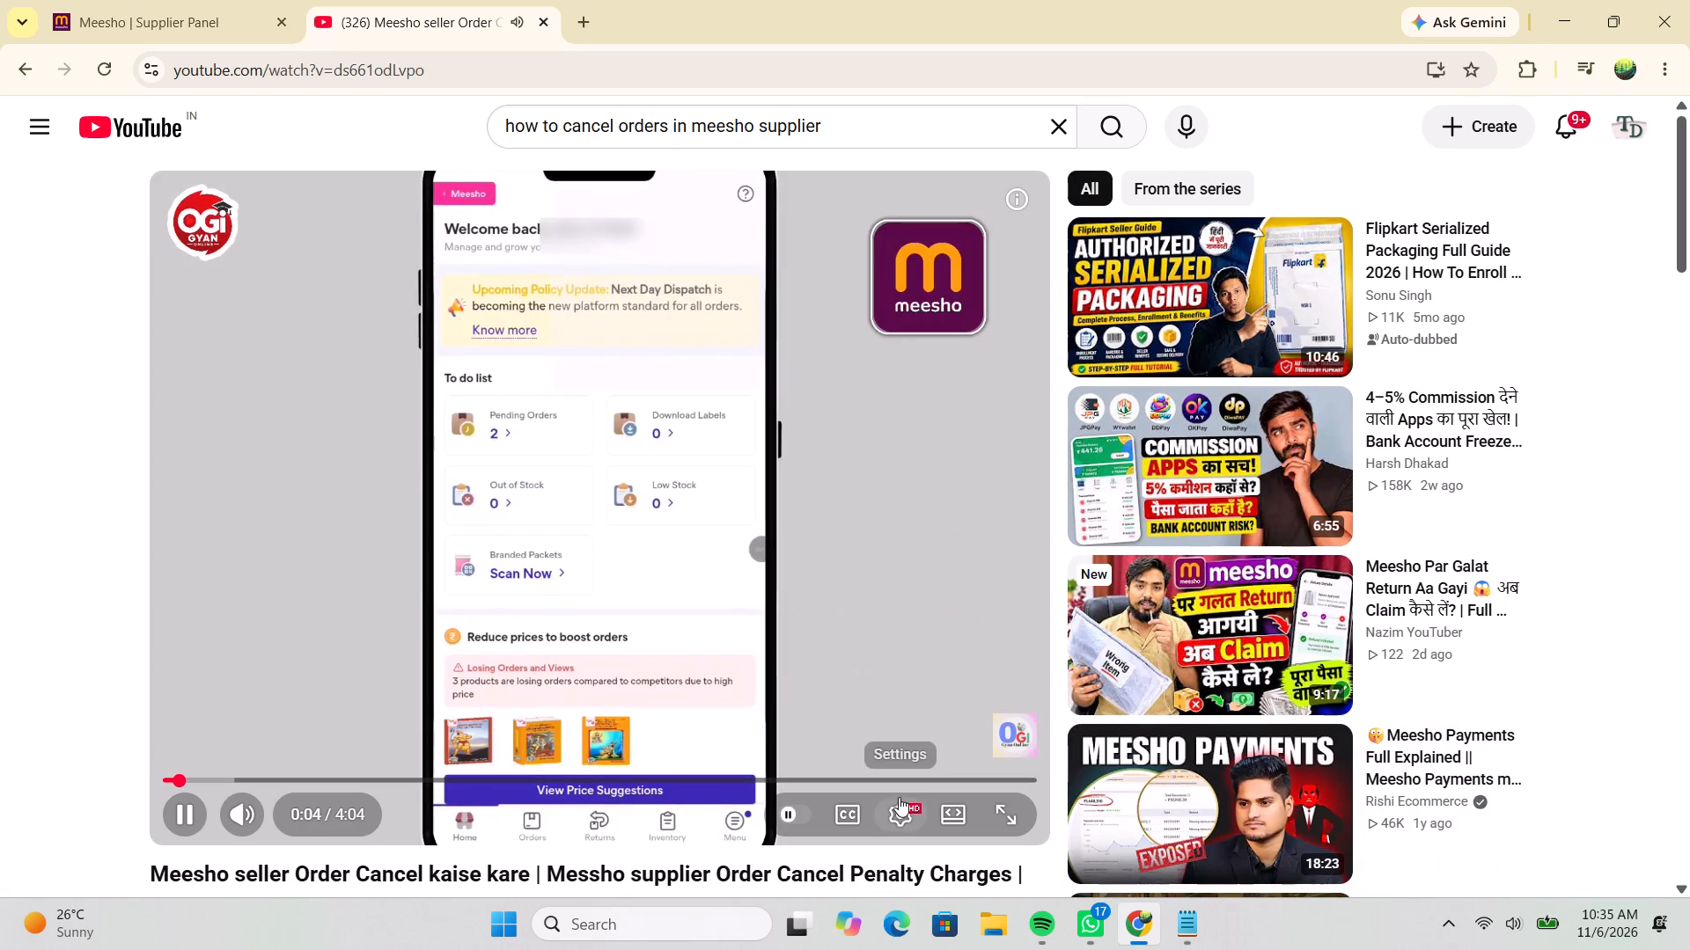
{"action": "left_click", "coordinate": [899, 805]}
{"action": "left_click", "coordinate": [907, 682]}
{"action": "left_click", "coordinate": [907, 720]}
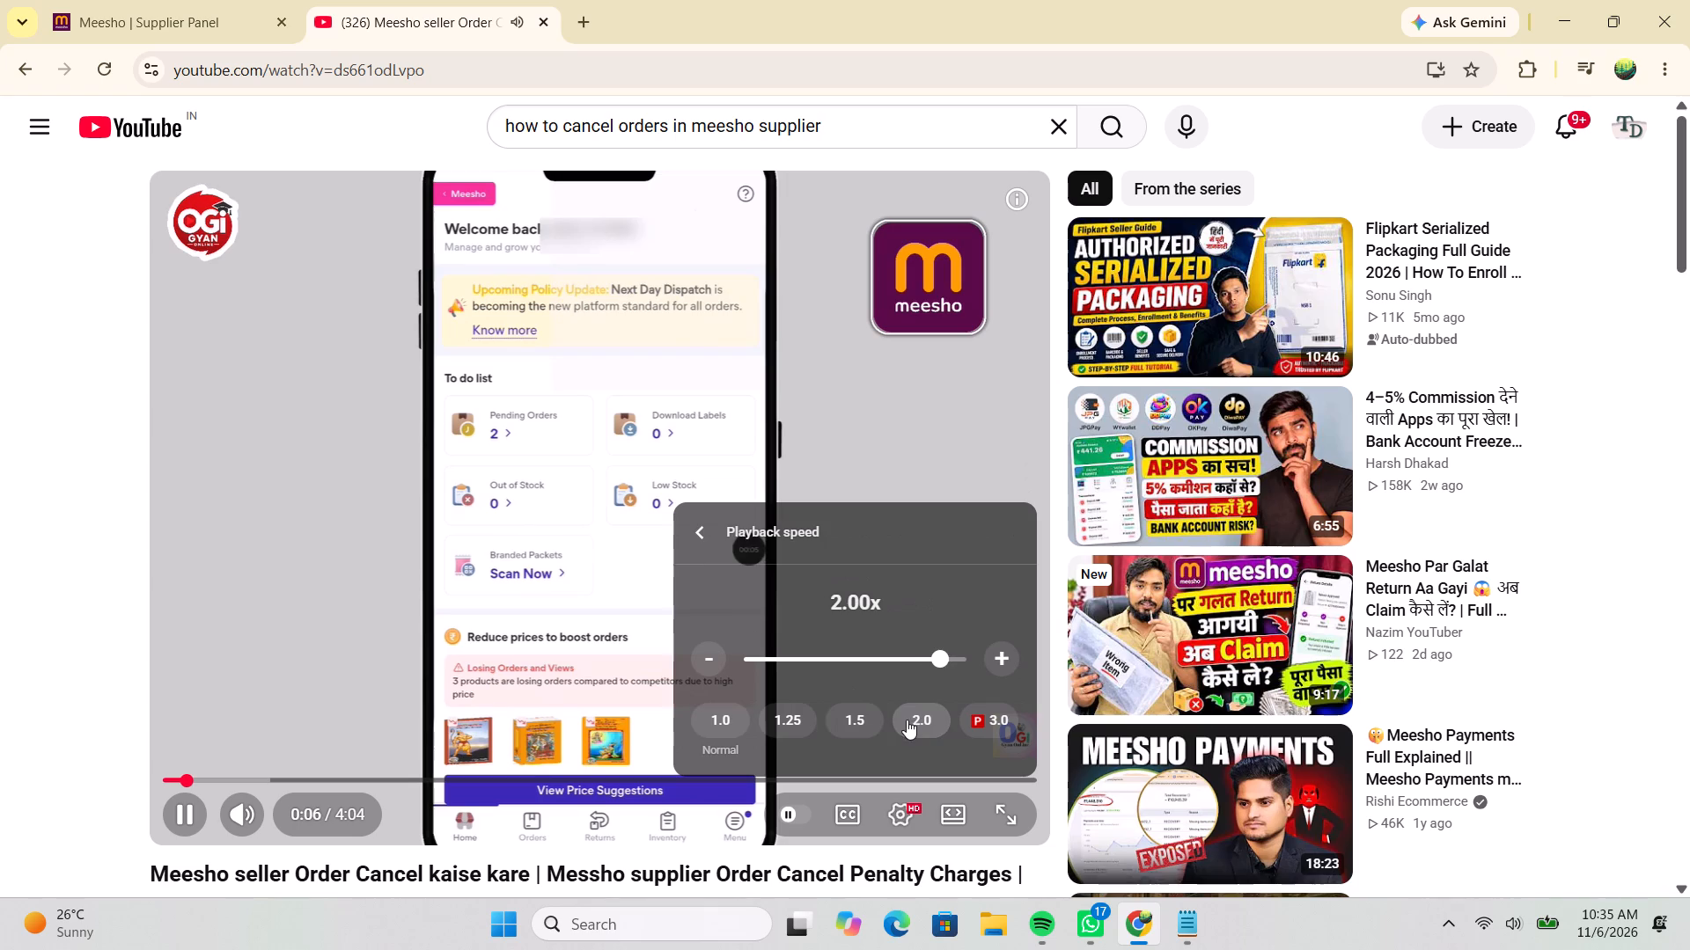
{"action": "left_click", "coordinate": [542, 633]}
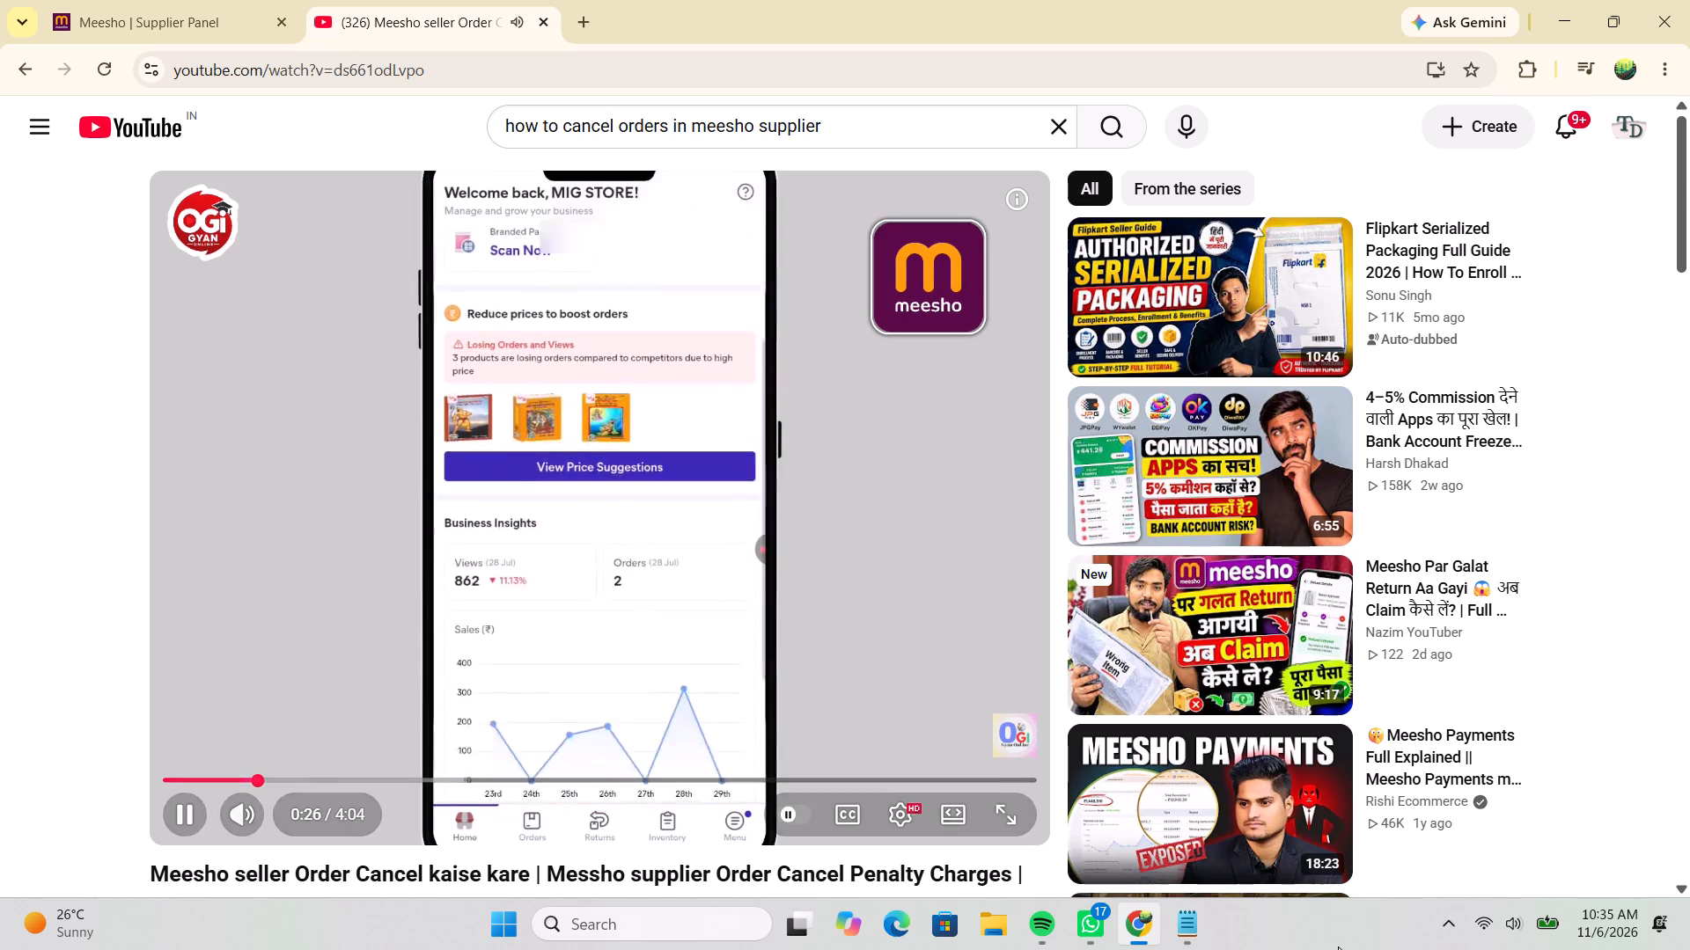
{"action": "left_click", "coordinate": [1450, 932]}
{"action": "left_click", "coordinate": [1450, 932]}
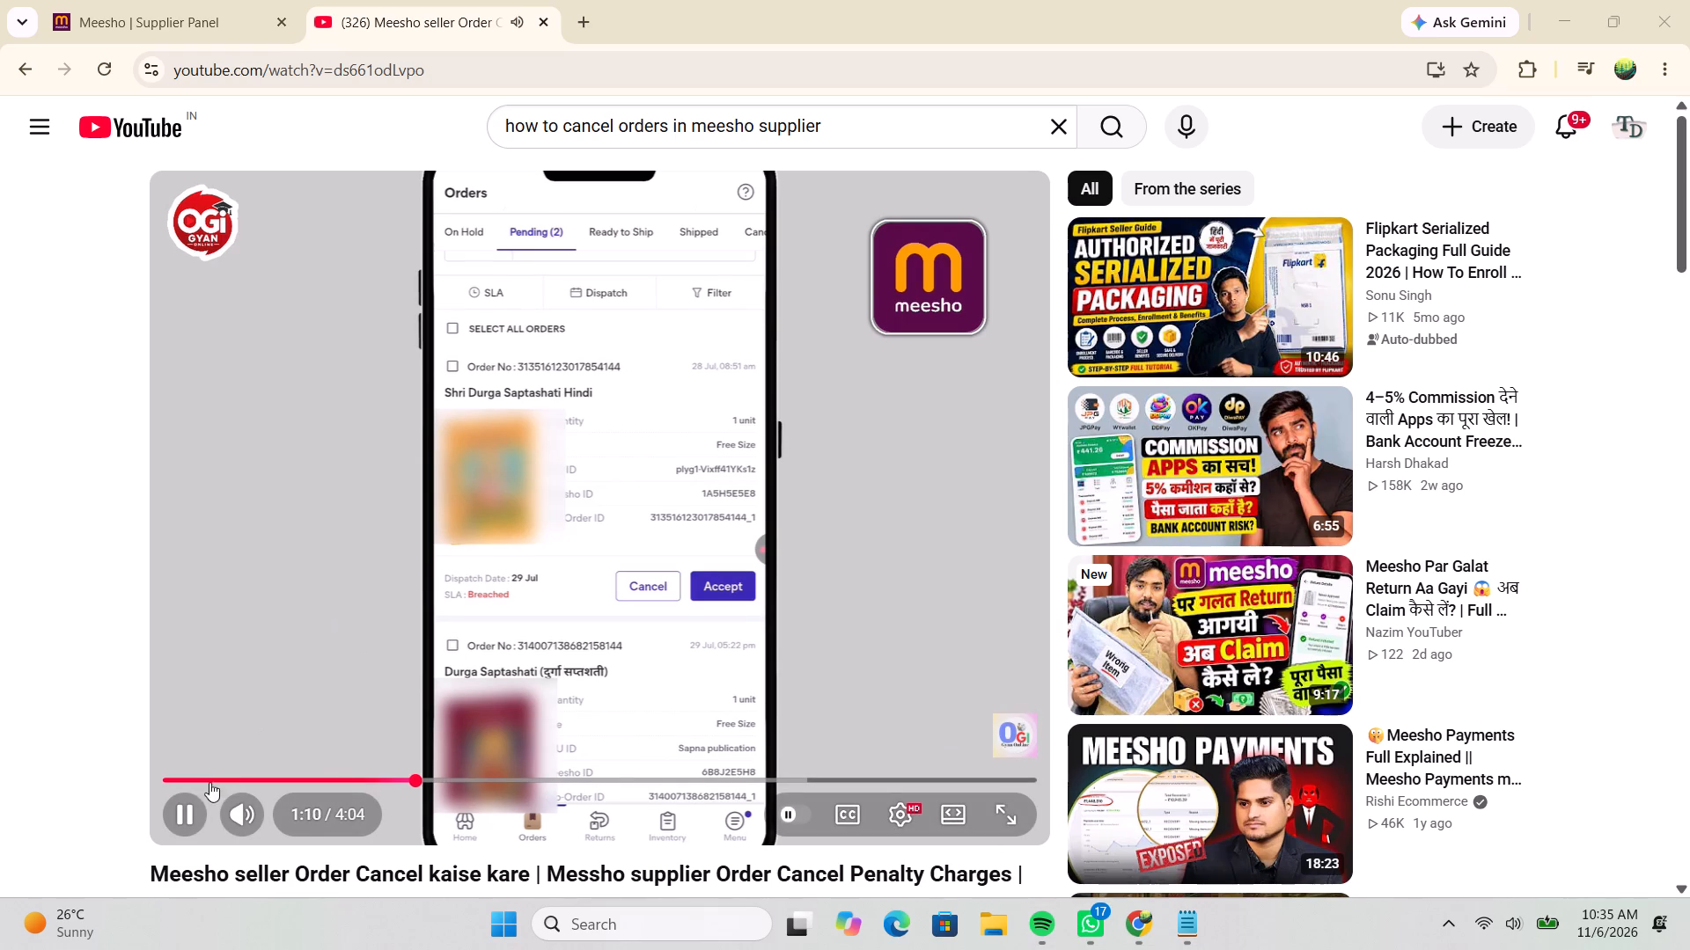
{"action": "left_click", "coordinate": [187, 821]}
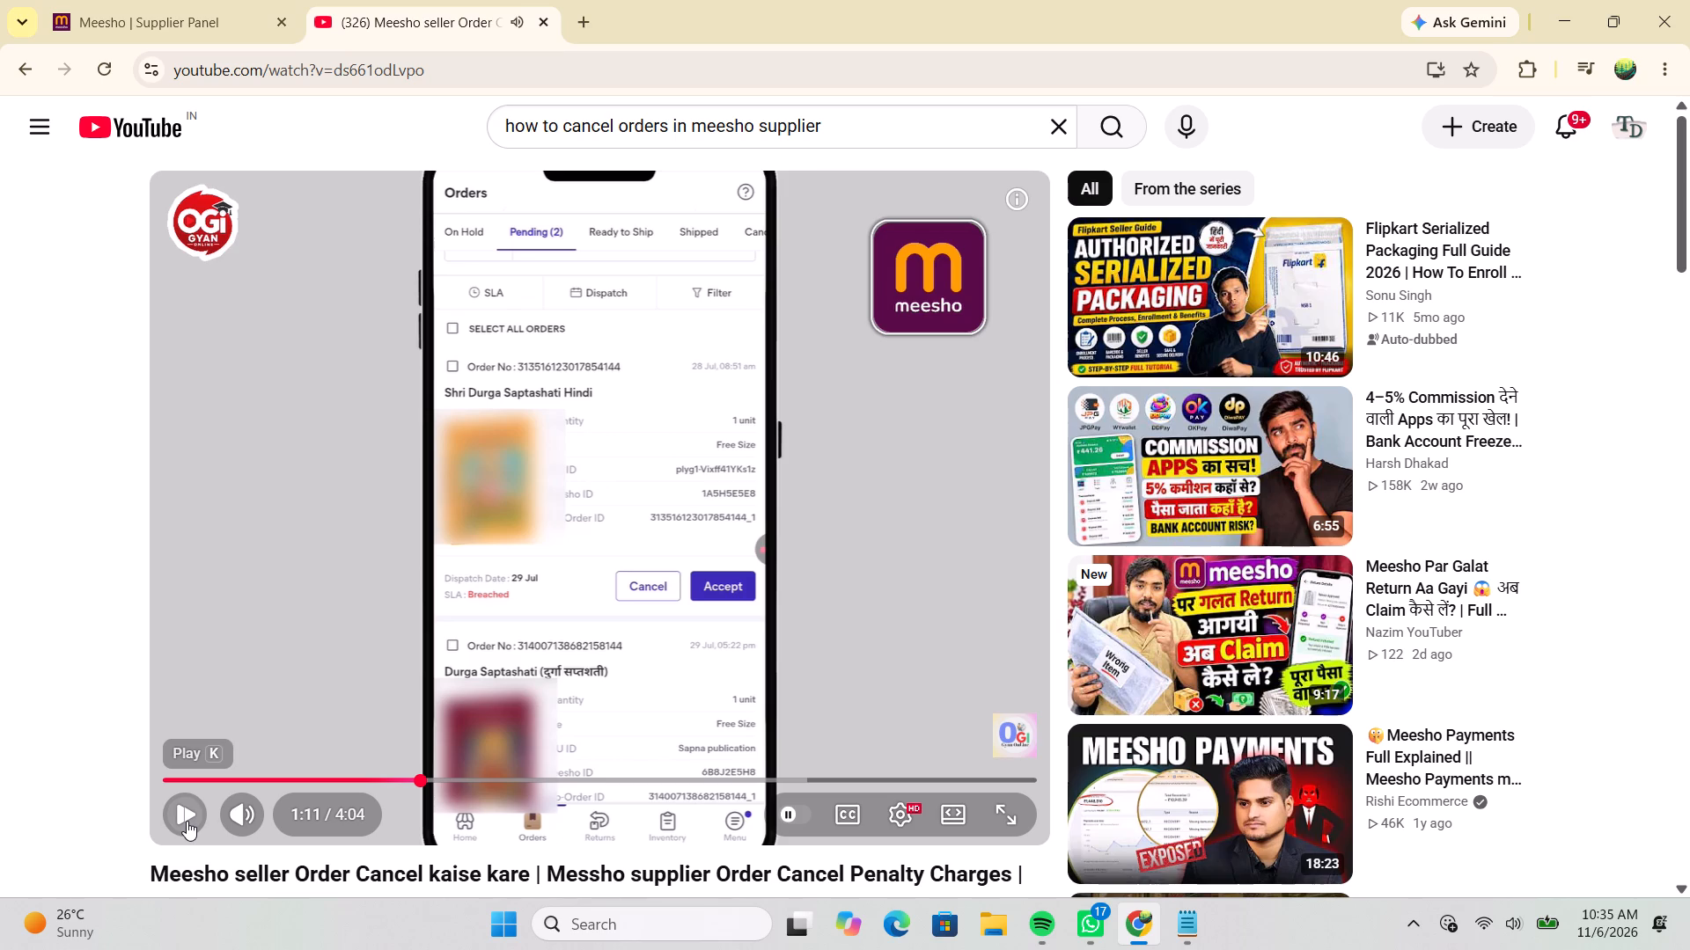
{"action": "left_click", "coordinate": [187, 821]}
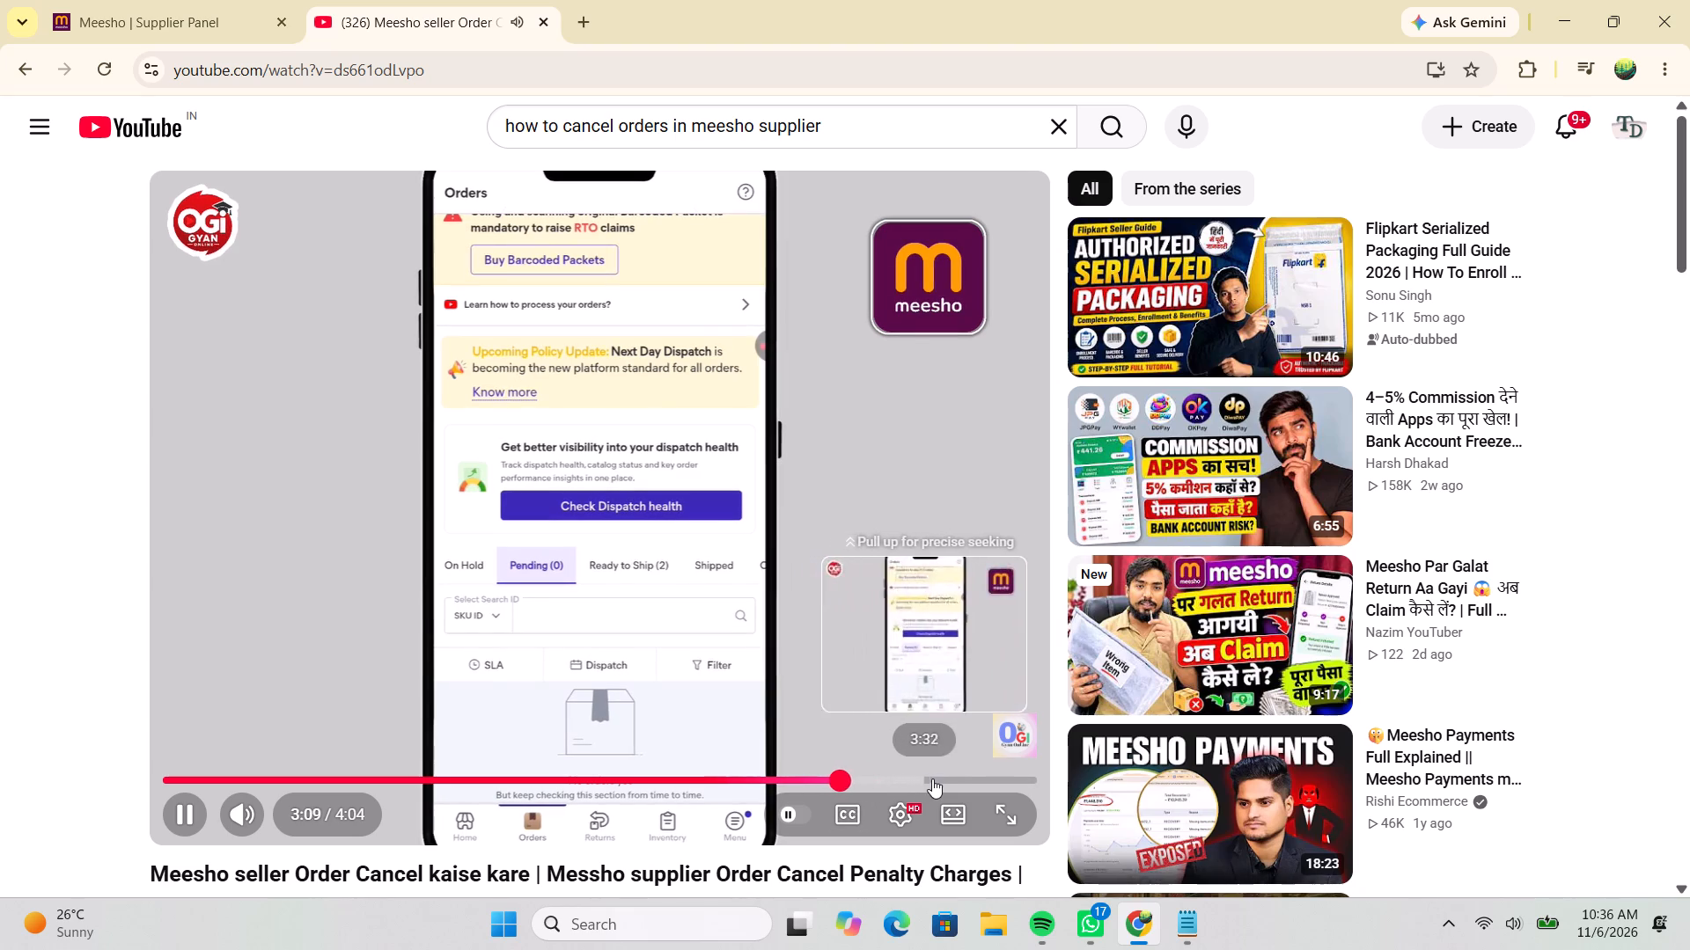
Return to the YouTube results for "how to cancel orders in meesho" and look through more videos and Shorts.
{"action": "double_click", "coordinate": [23, 71]}
{"action": "scroll", "coordinate": [809, 474], "scroll_direction": "down", "scroll_amount": 7}
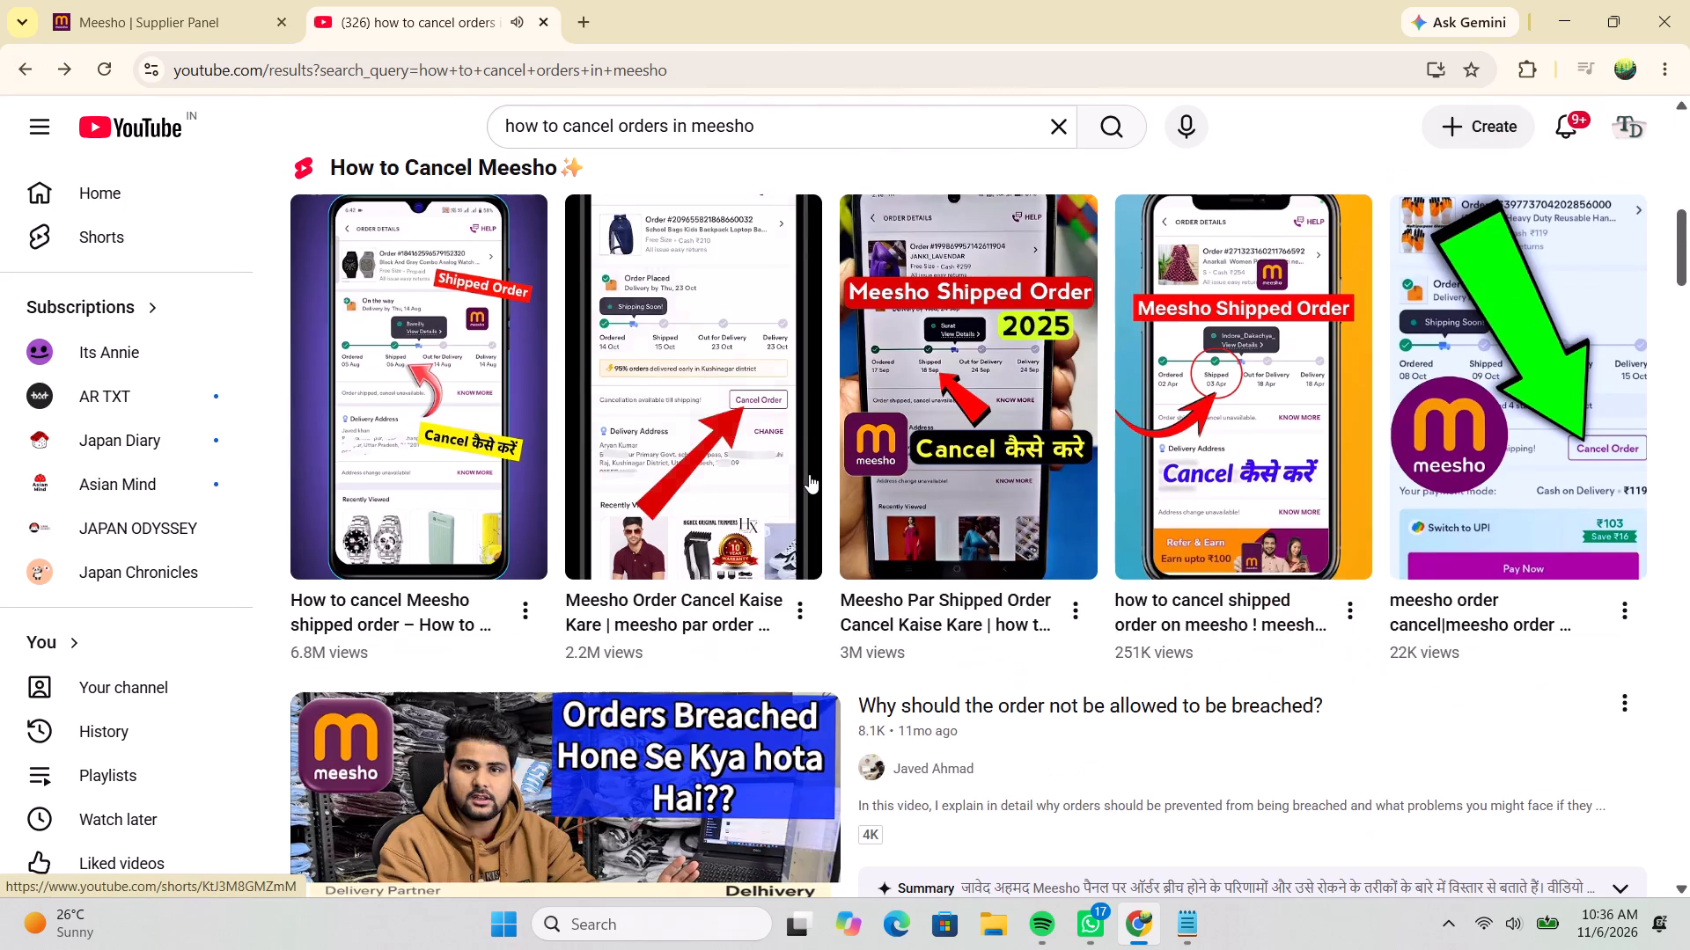
{"action": "scroll", "coordinate": [809, 474], "scroll_direction": "down", "scroll_amount": 4}
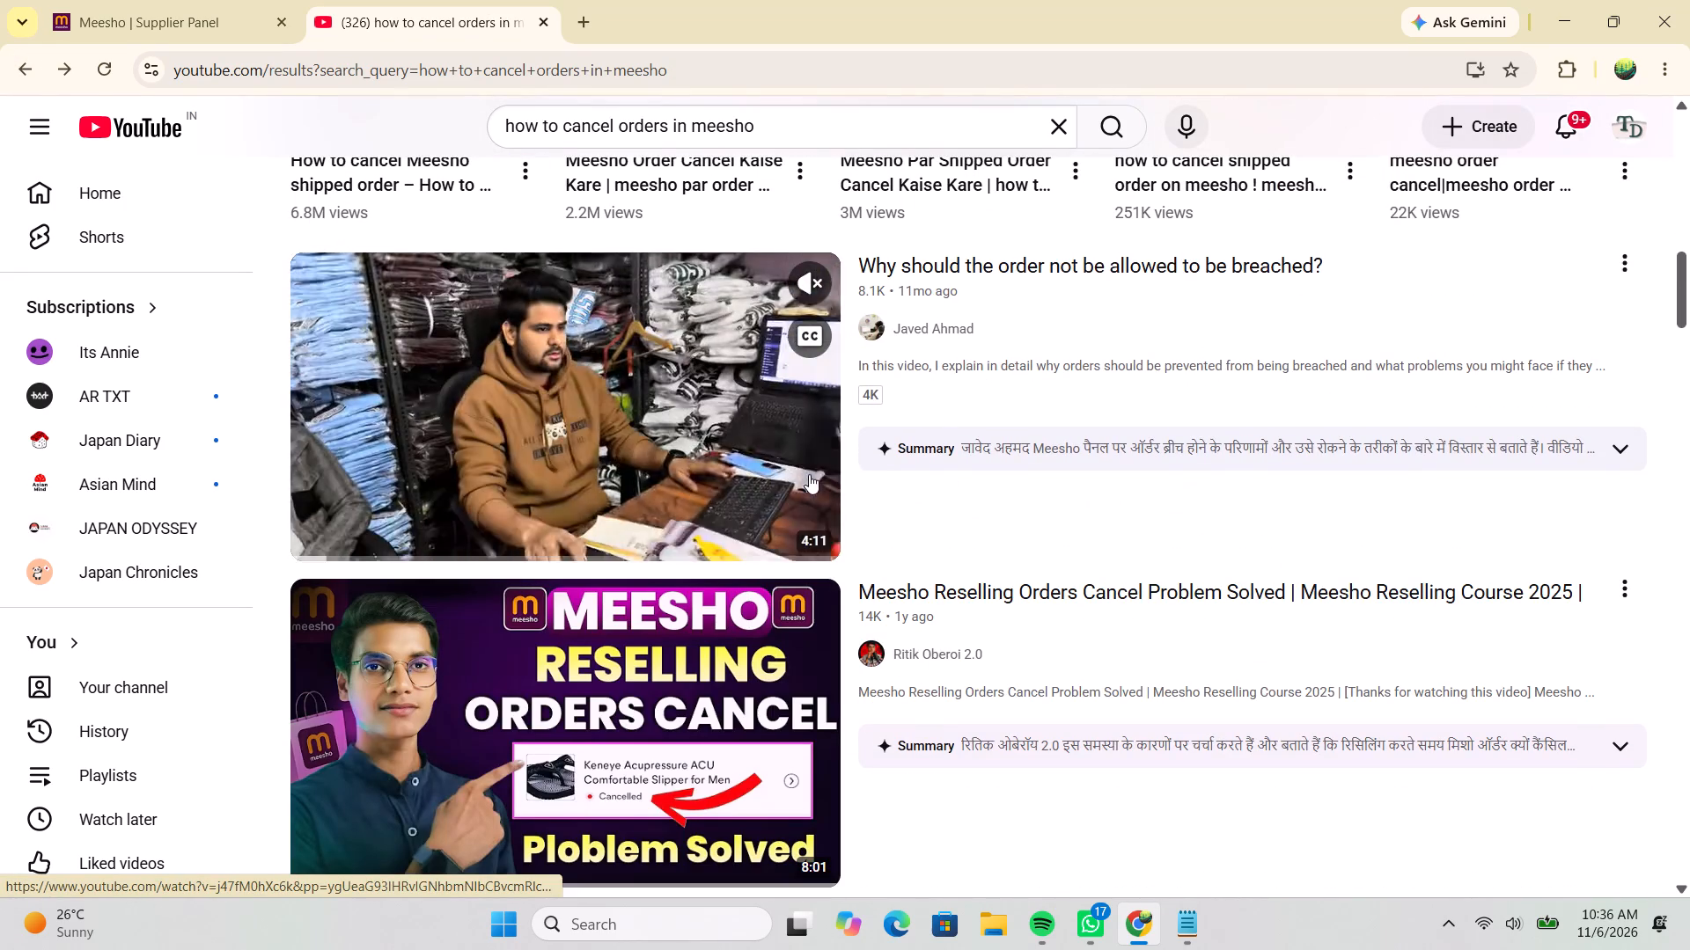
{"action": "scroll", "coordinate": [809, 474], "scroll_direction": "down", "scroll_amount": 2}
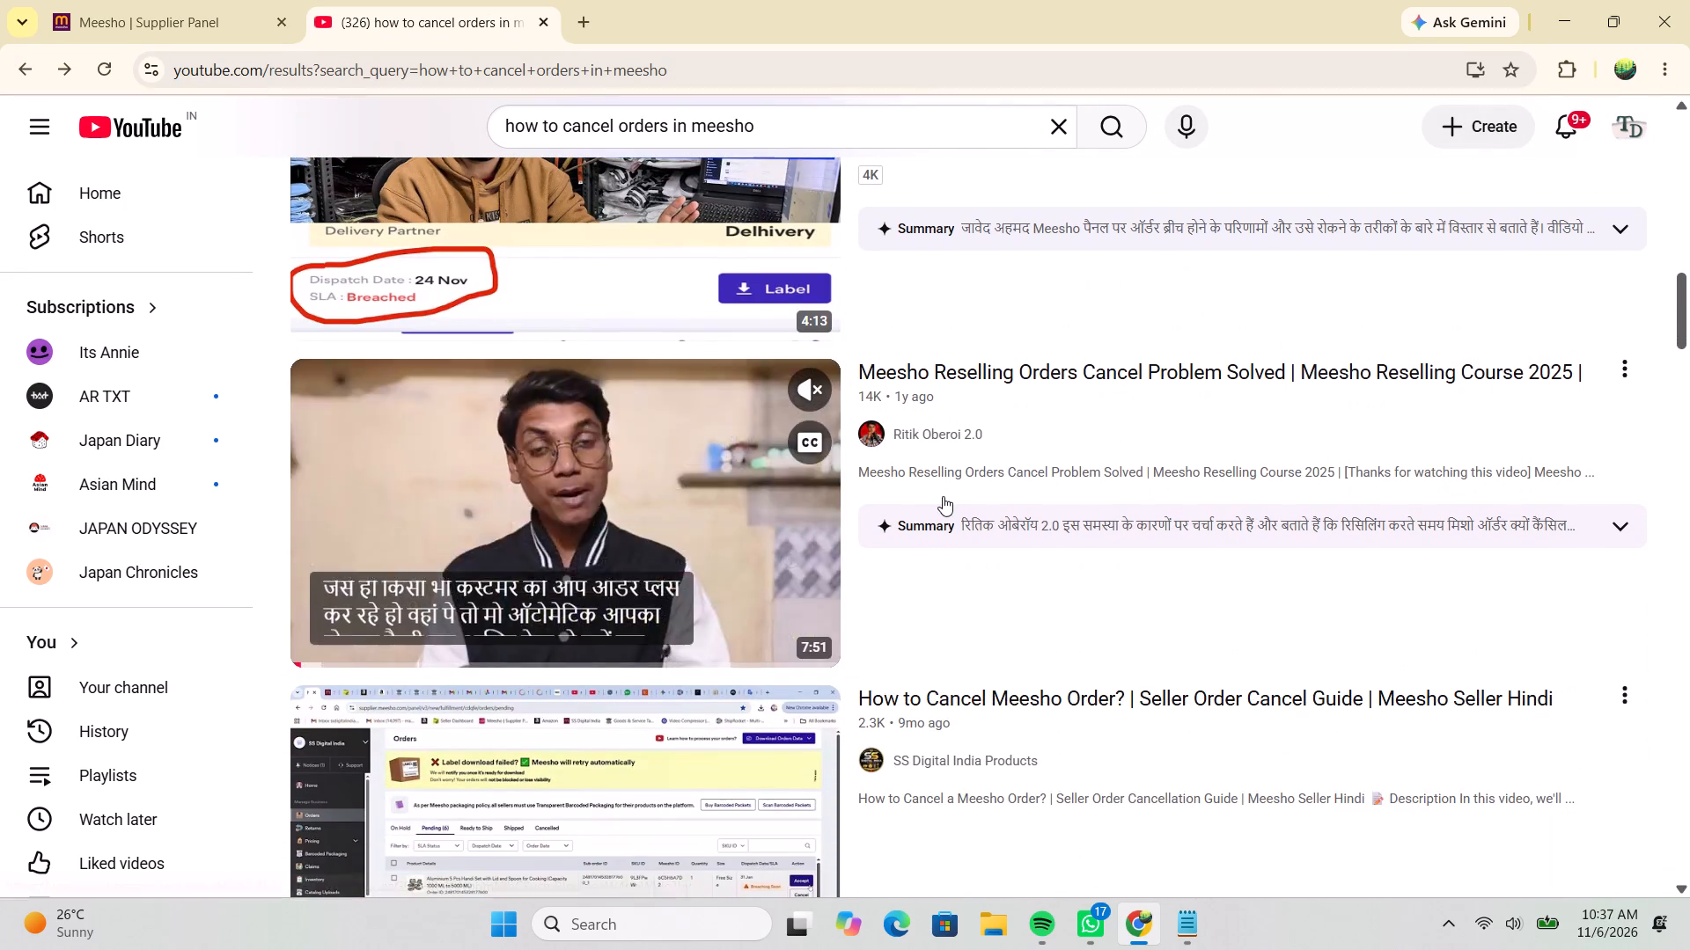
{"action": "scroll", "coordinate": [943, 496], "scroll_direction": "down", "scroll_amount": 1}
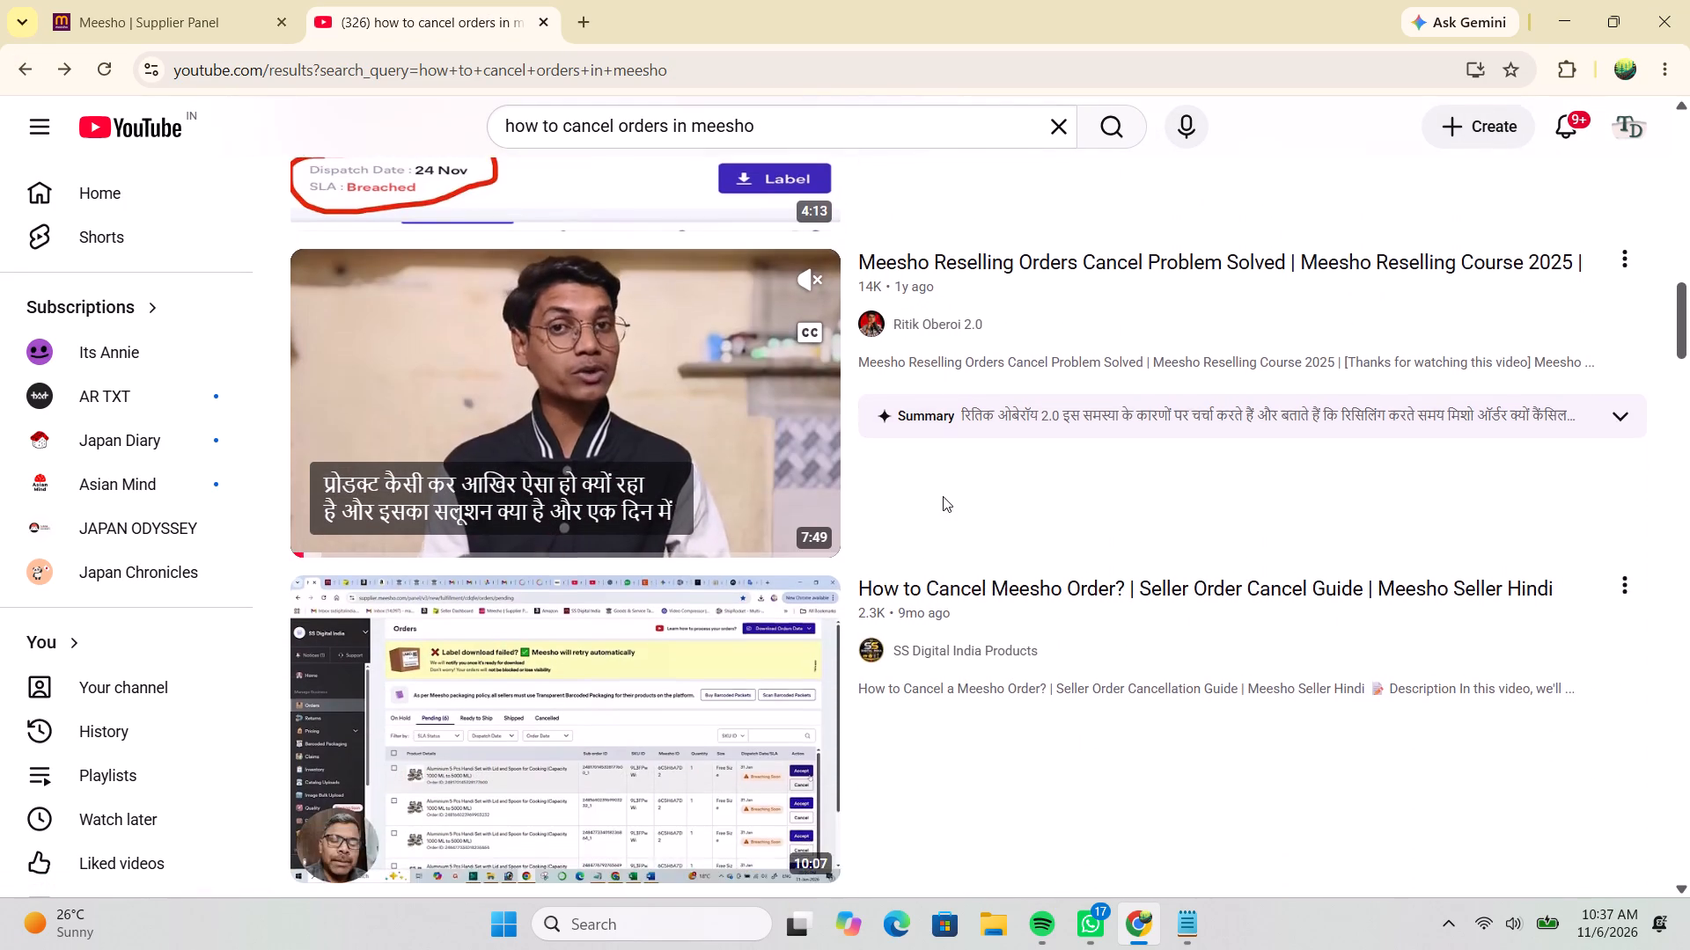
{"action": "scroll", "coordinate": [943, 496], "scroll_direction": "down", "scroll_amount": 2}
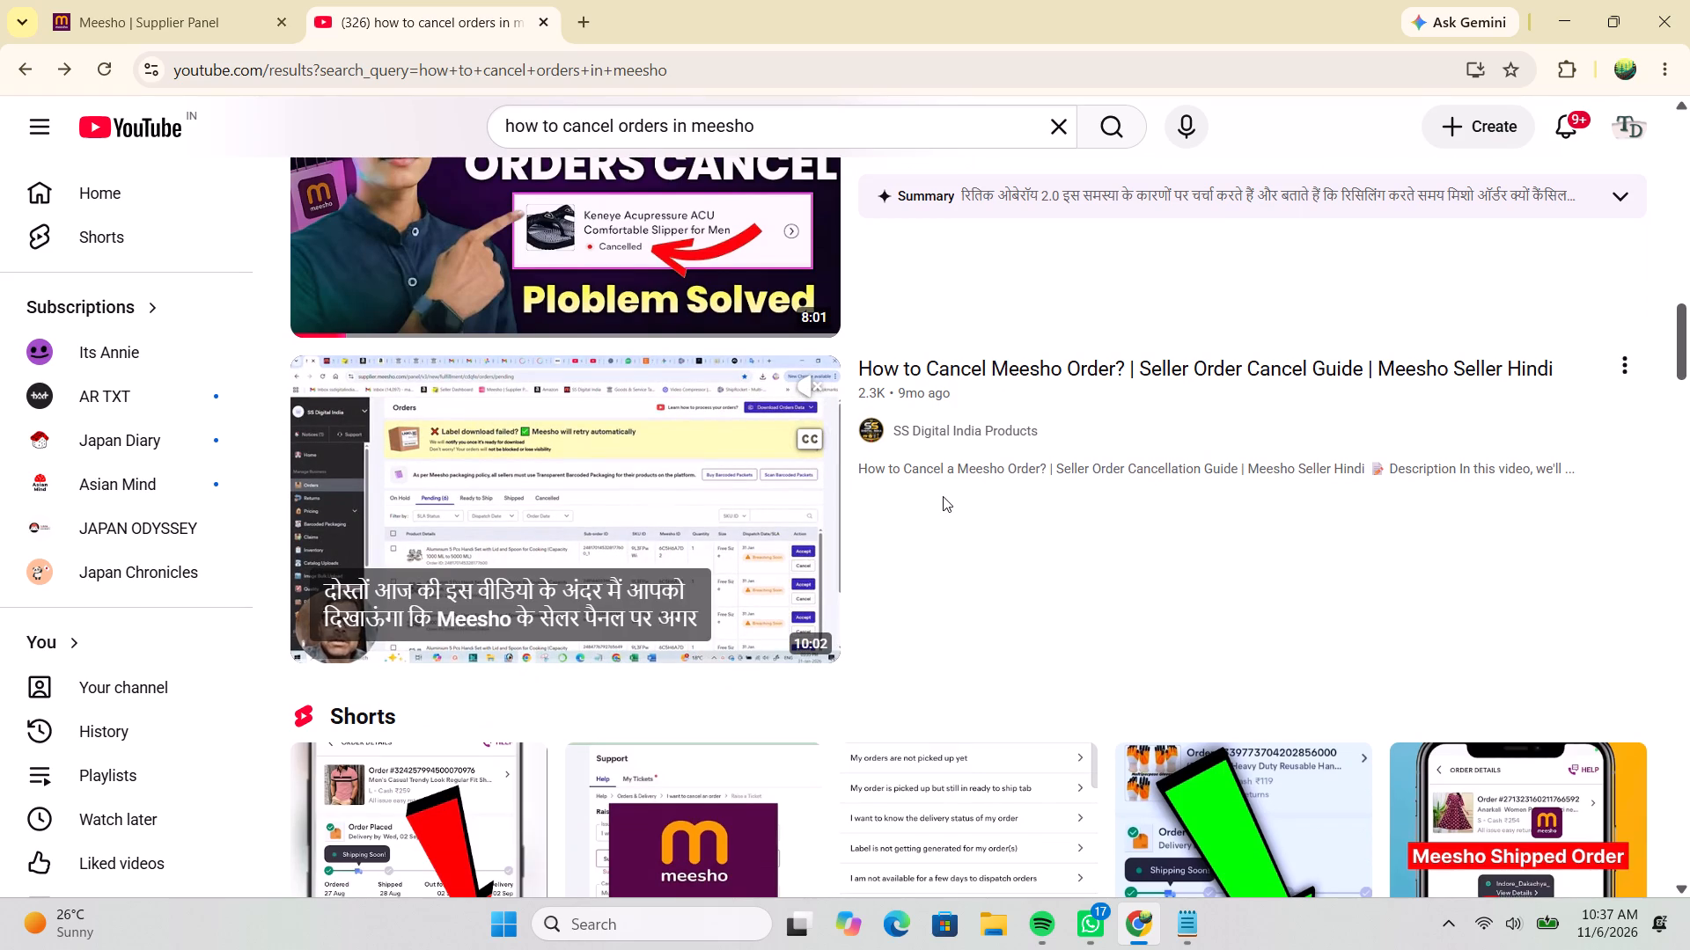
{"action": "scroll", "coordinate": [943, 496], "scroll_direction": "down", "scroll_amount": 1}
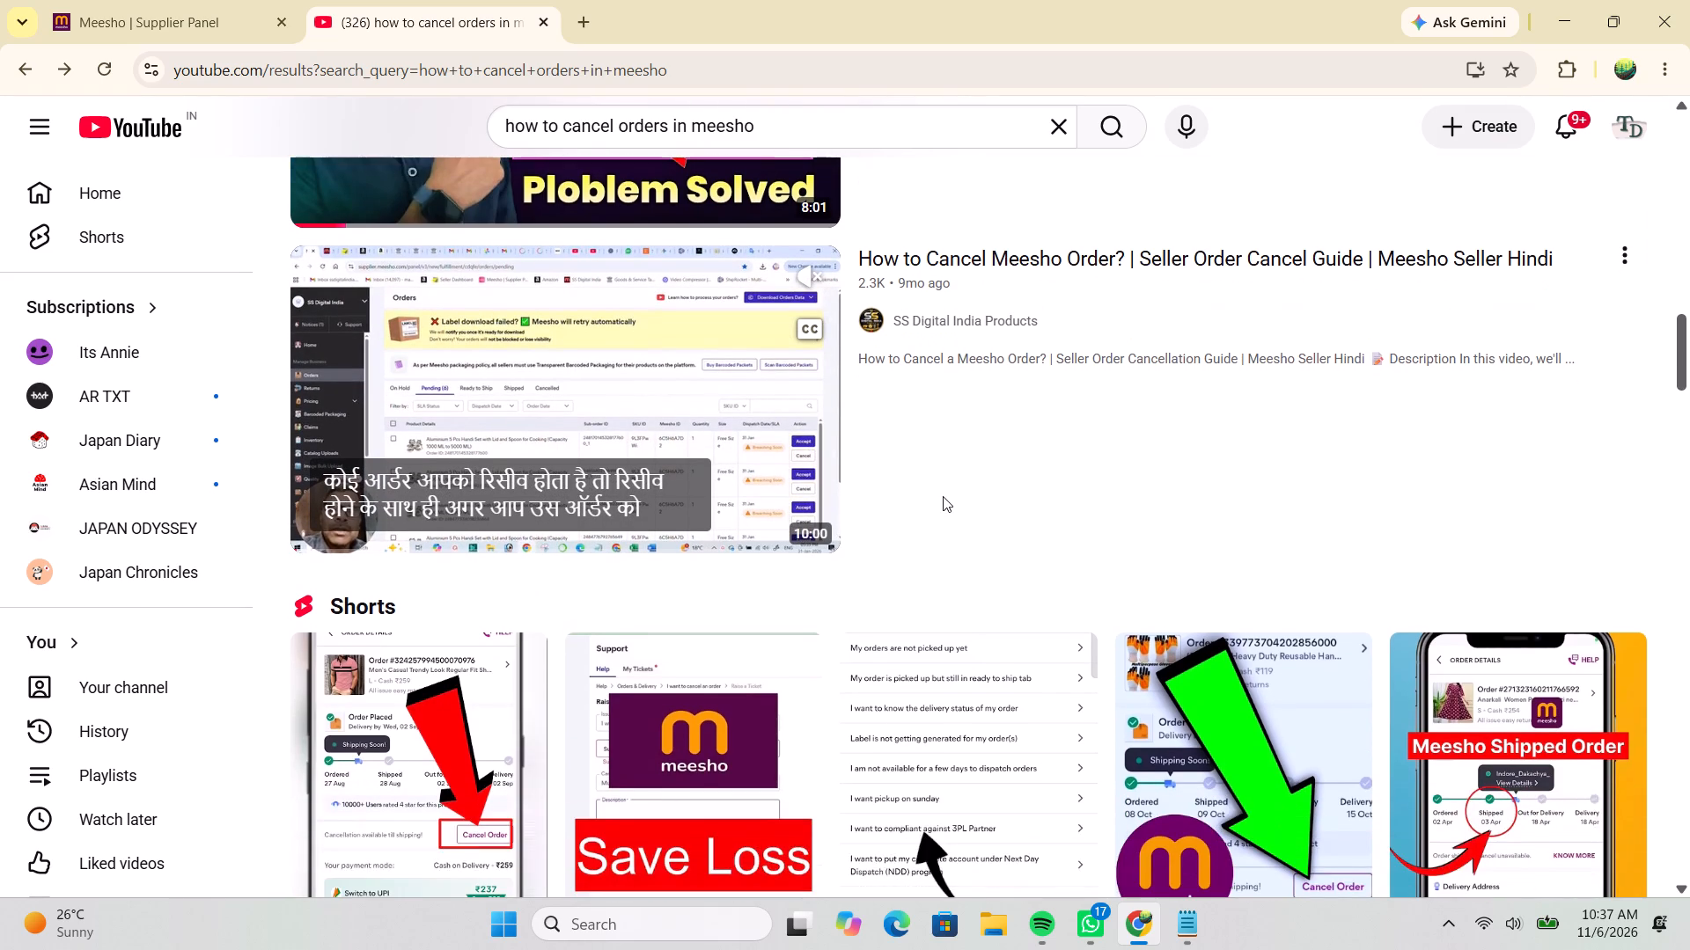
{"action": "scroll", "coordinate": [943, 496], "scroll_direction": "down", "scroll_amount": 2}
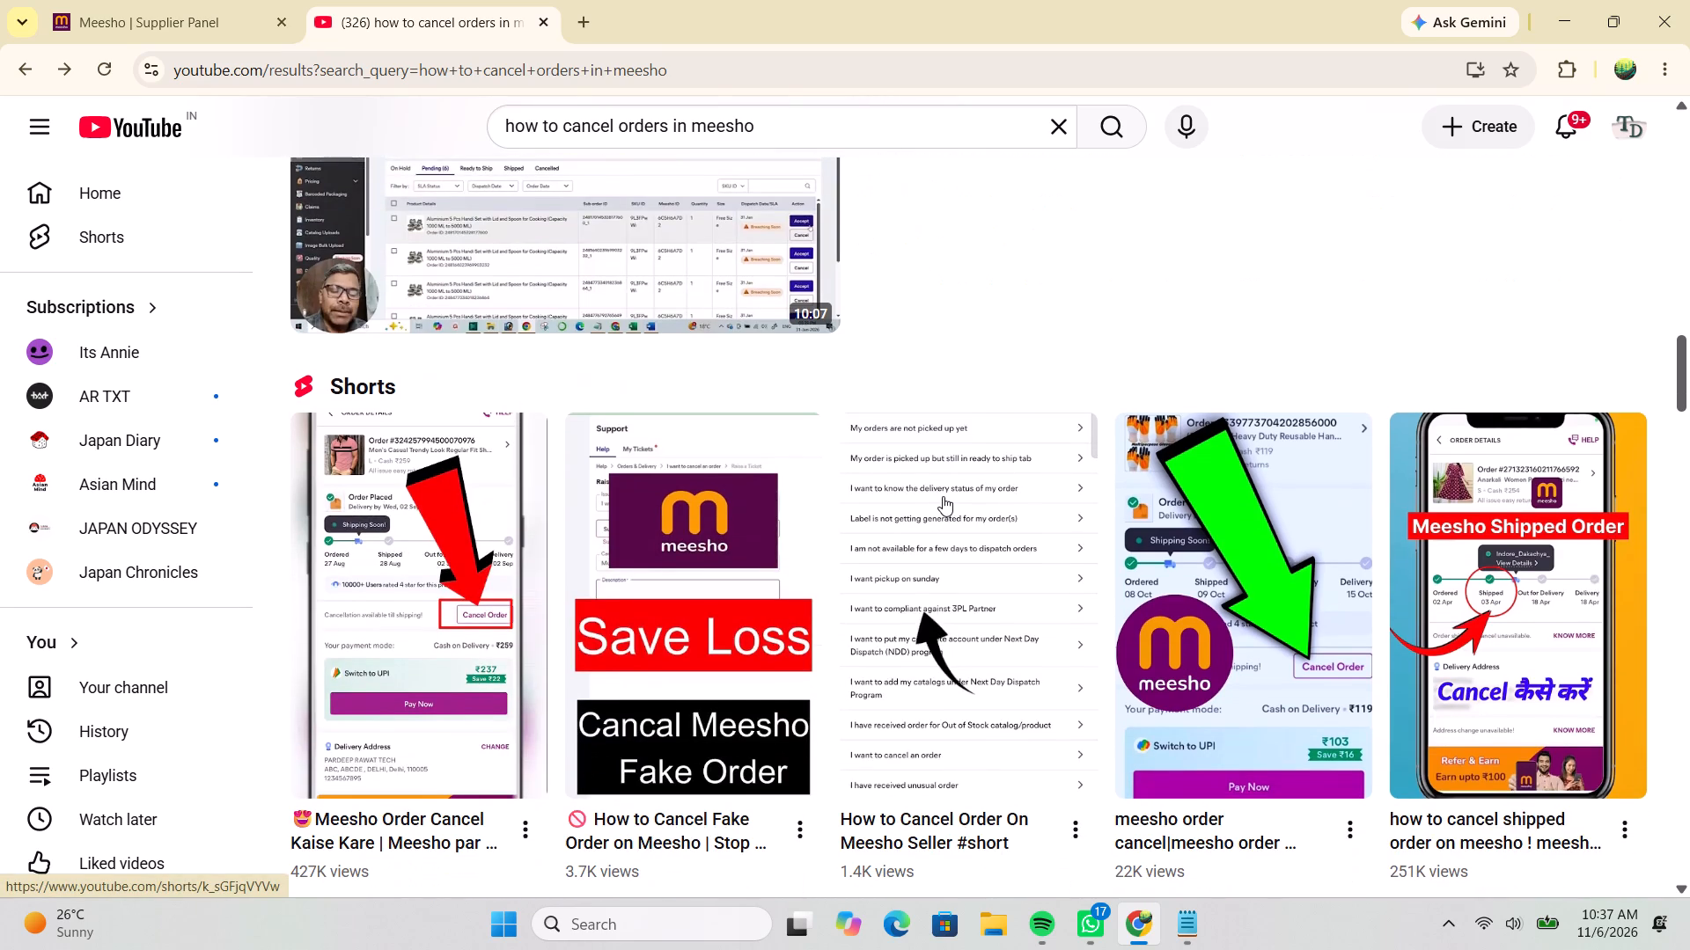
Watch the Short "How to Cancel Order On Meesho Seller" for the ticket procedure, checking its comments and the supplier panel's help page.
{"action": "left_click", "coordinate": [867, 628]}
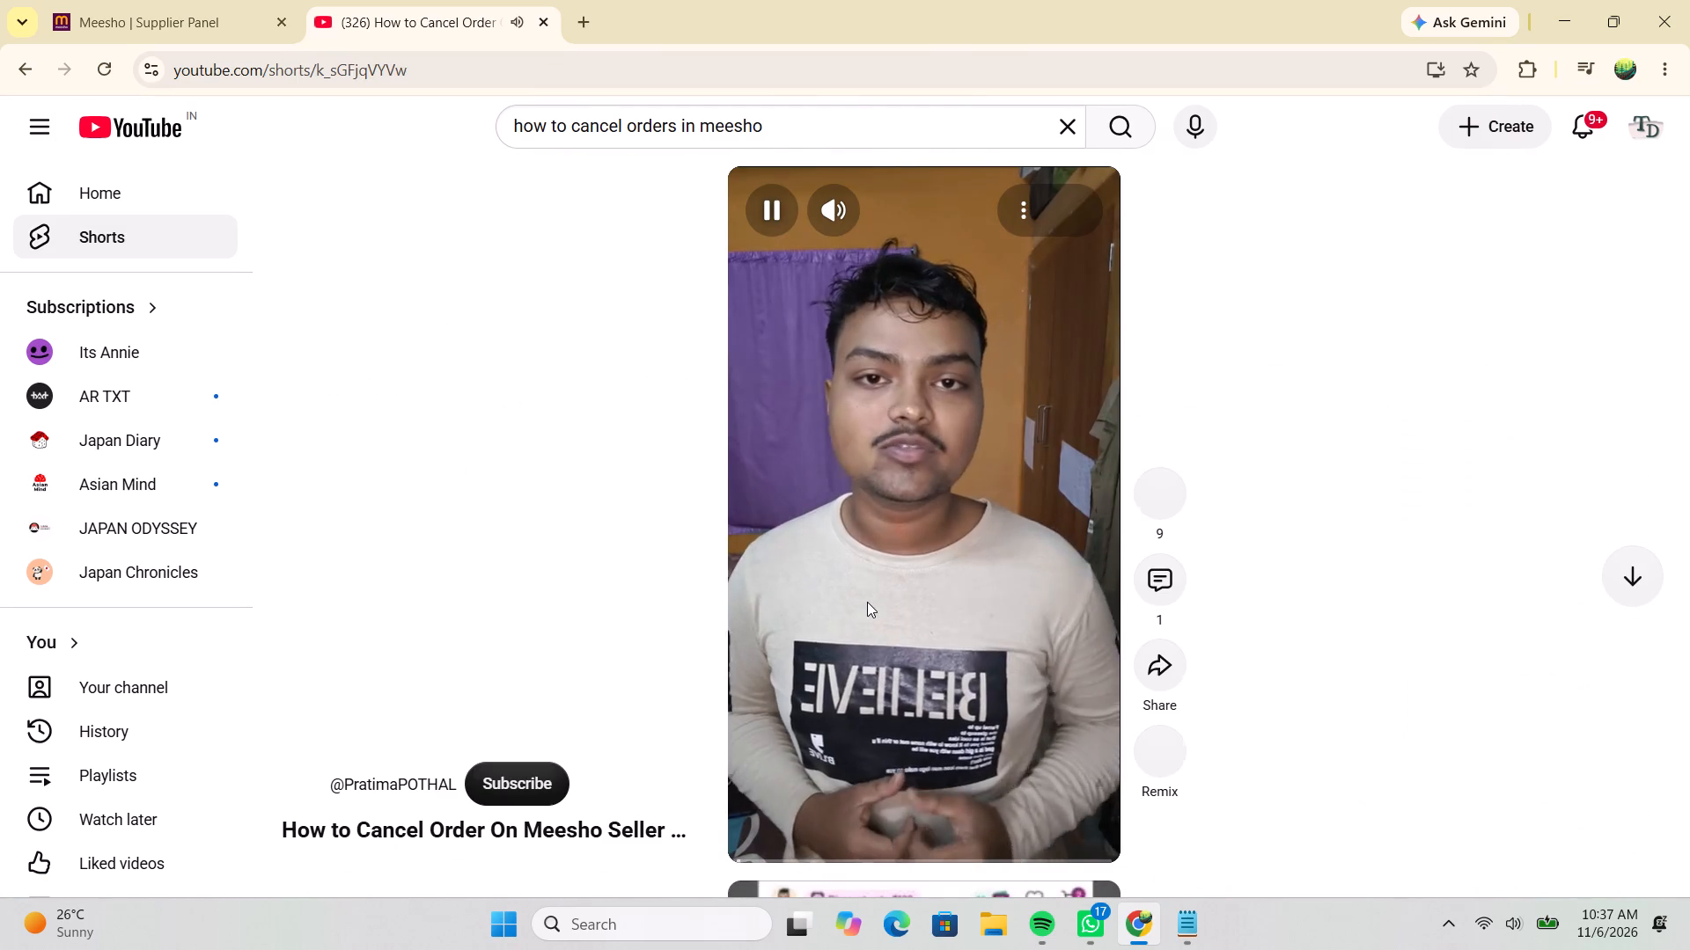
{"action": "left_click", "coordinate": [1149, 574]}
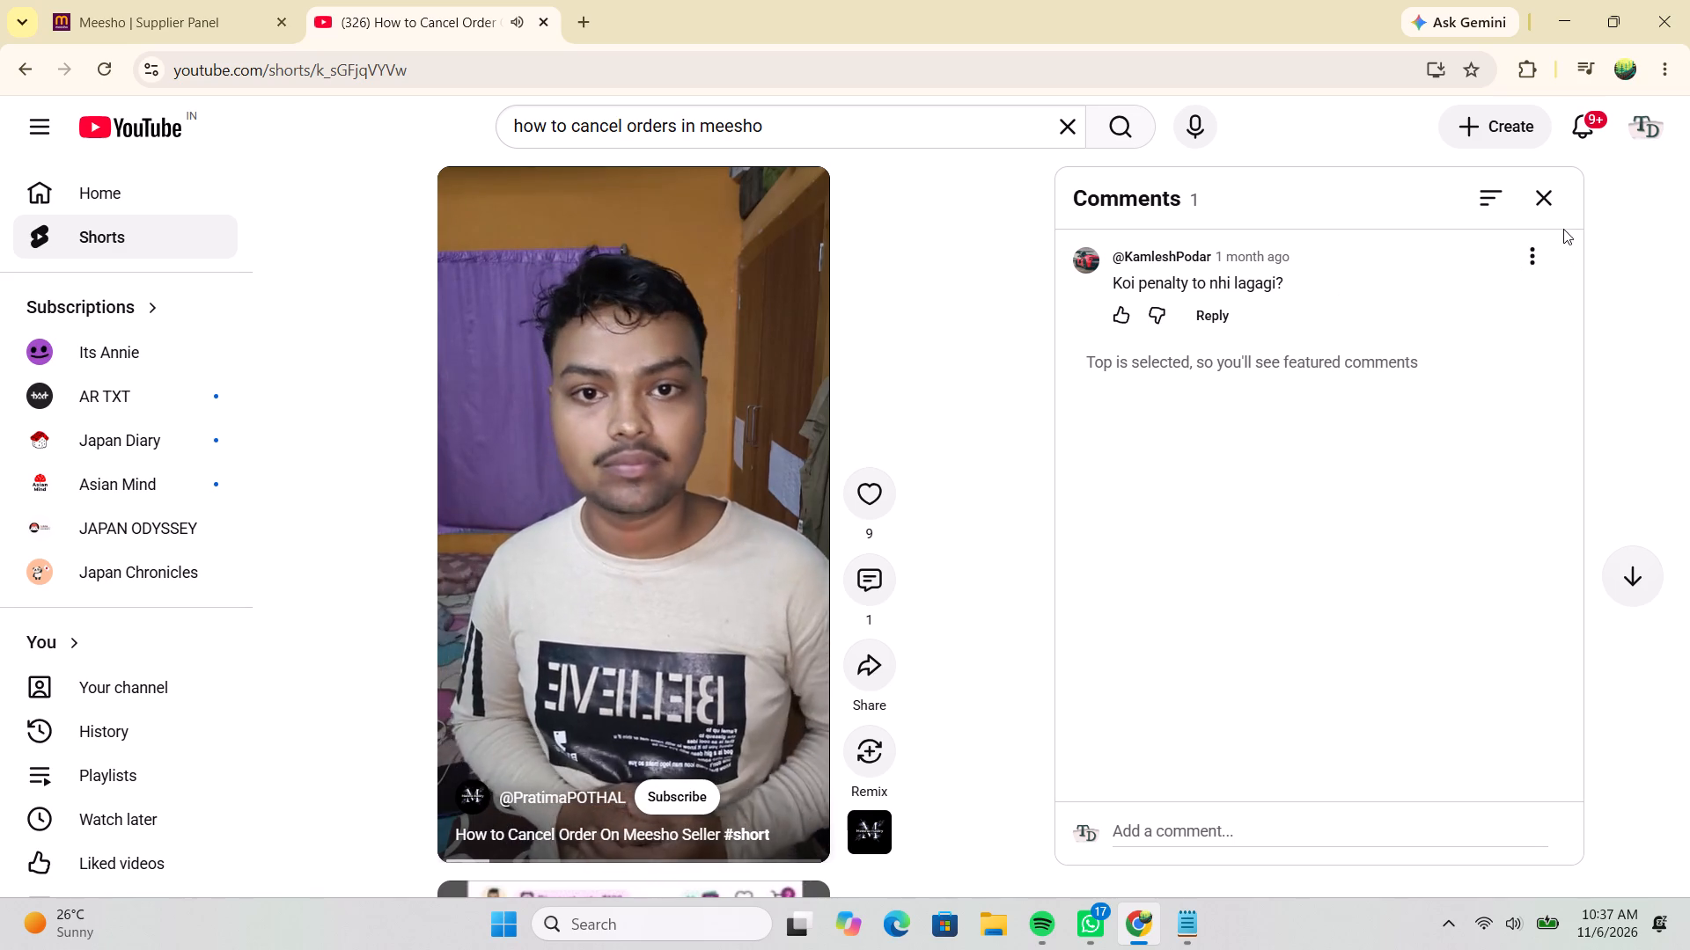
{"action": "left_click", "coordinate": [1532, 186]}
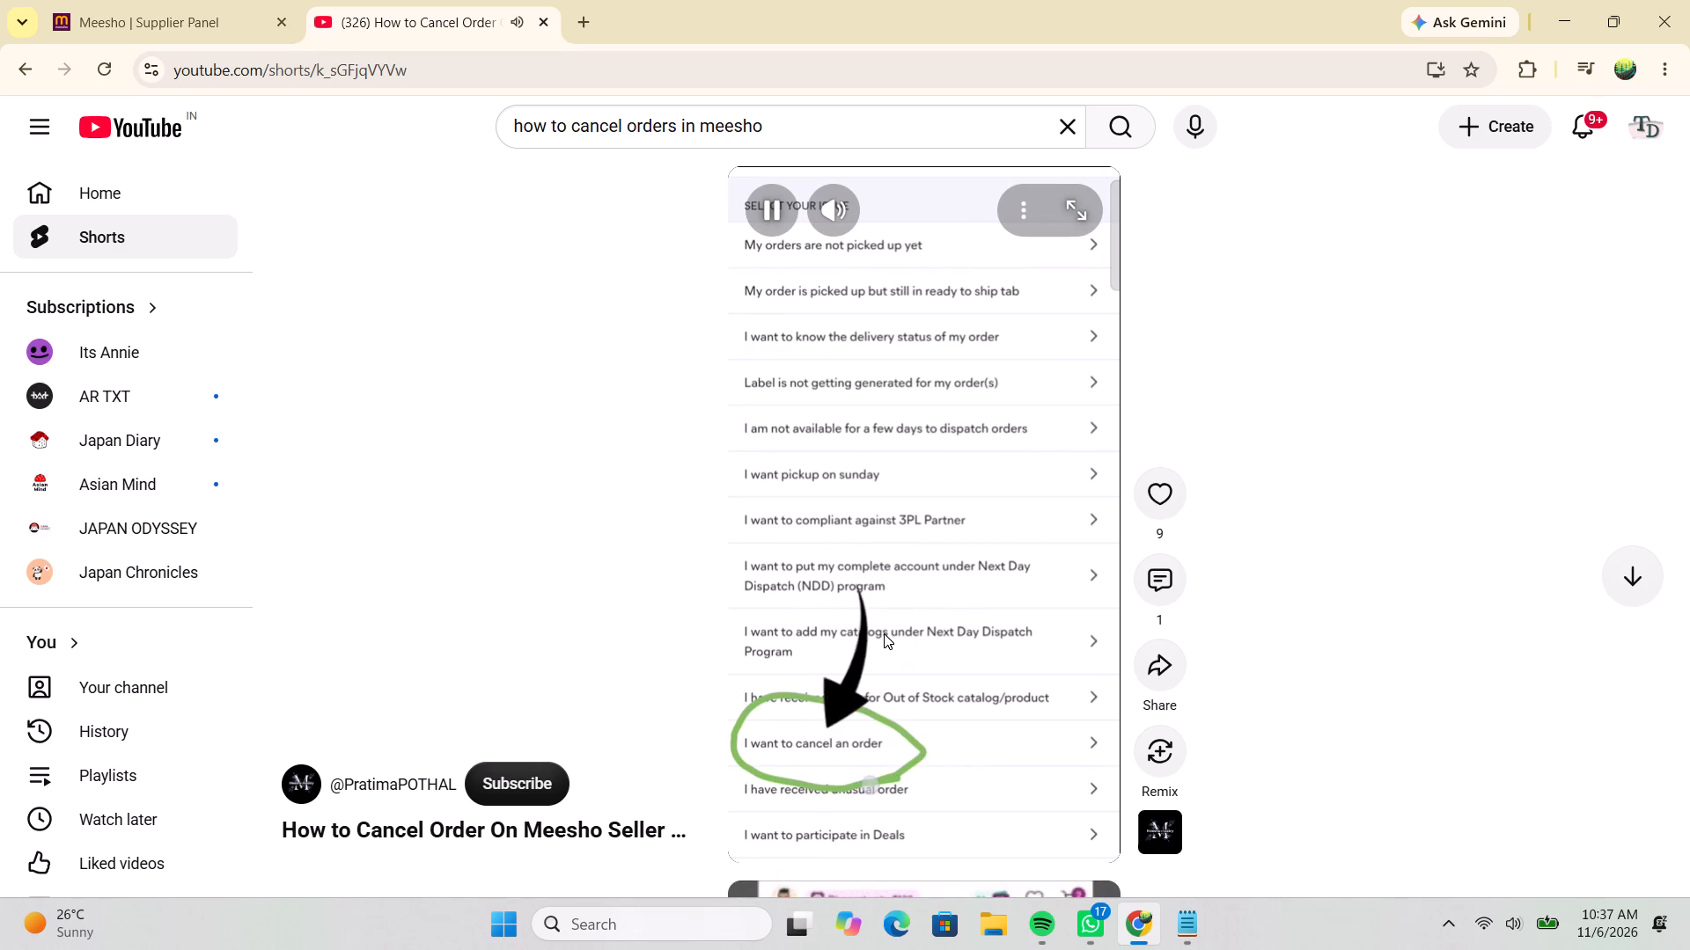
{"action": "left_click", "coordinate": [884, 633]}
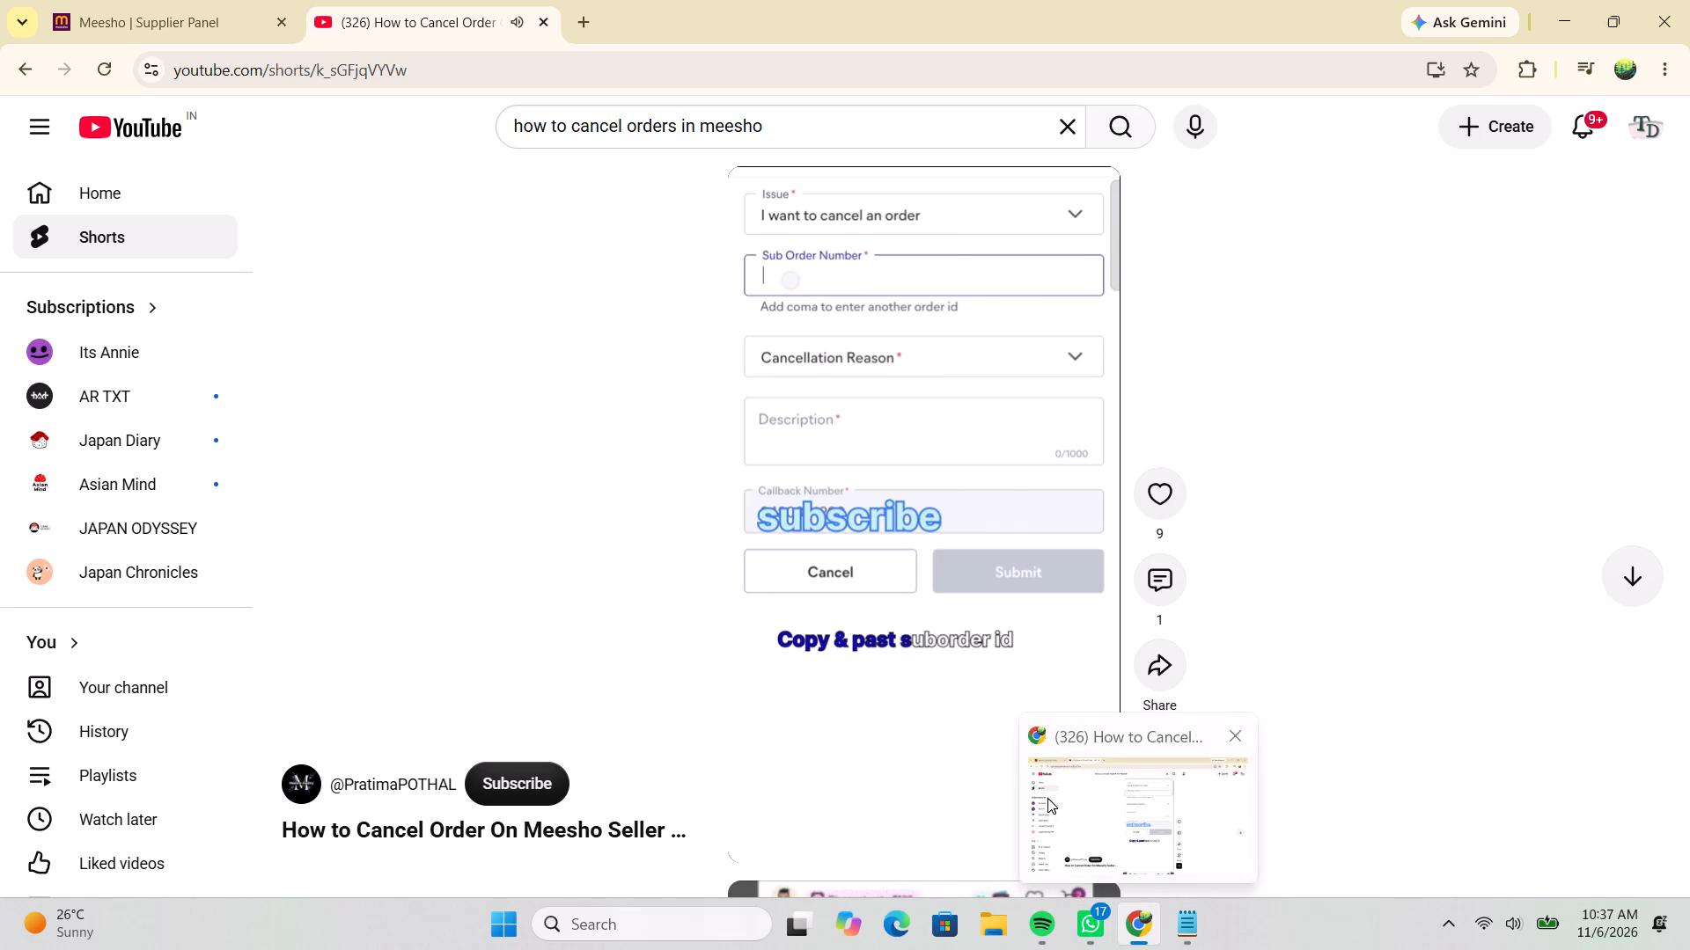
{"action": "left_click", "coordinate": [830, 560]}
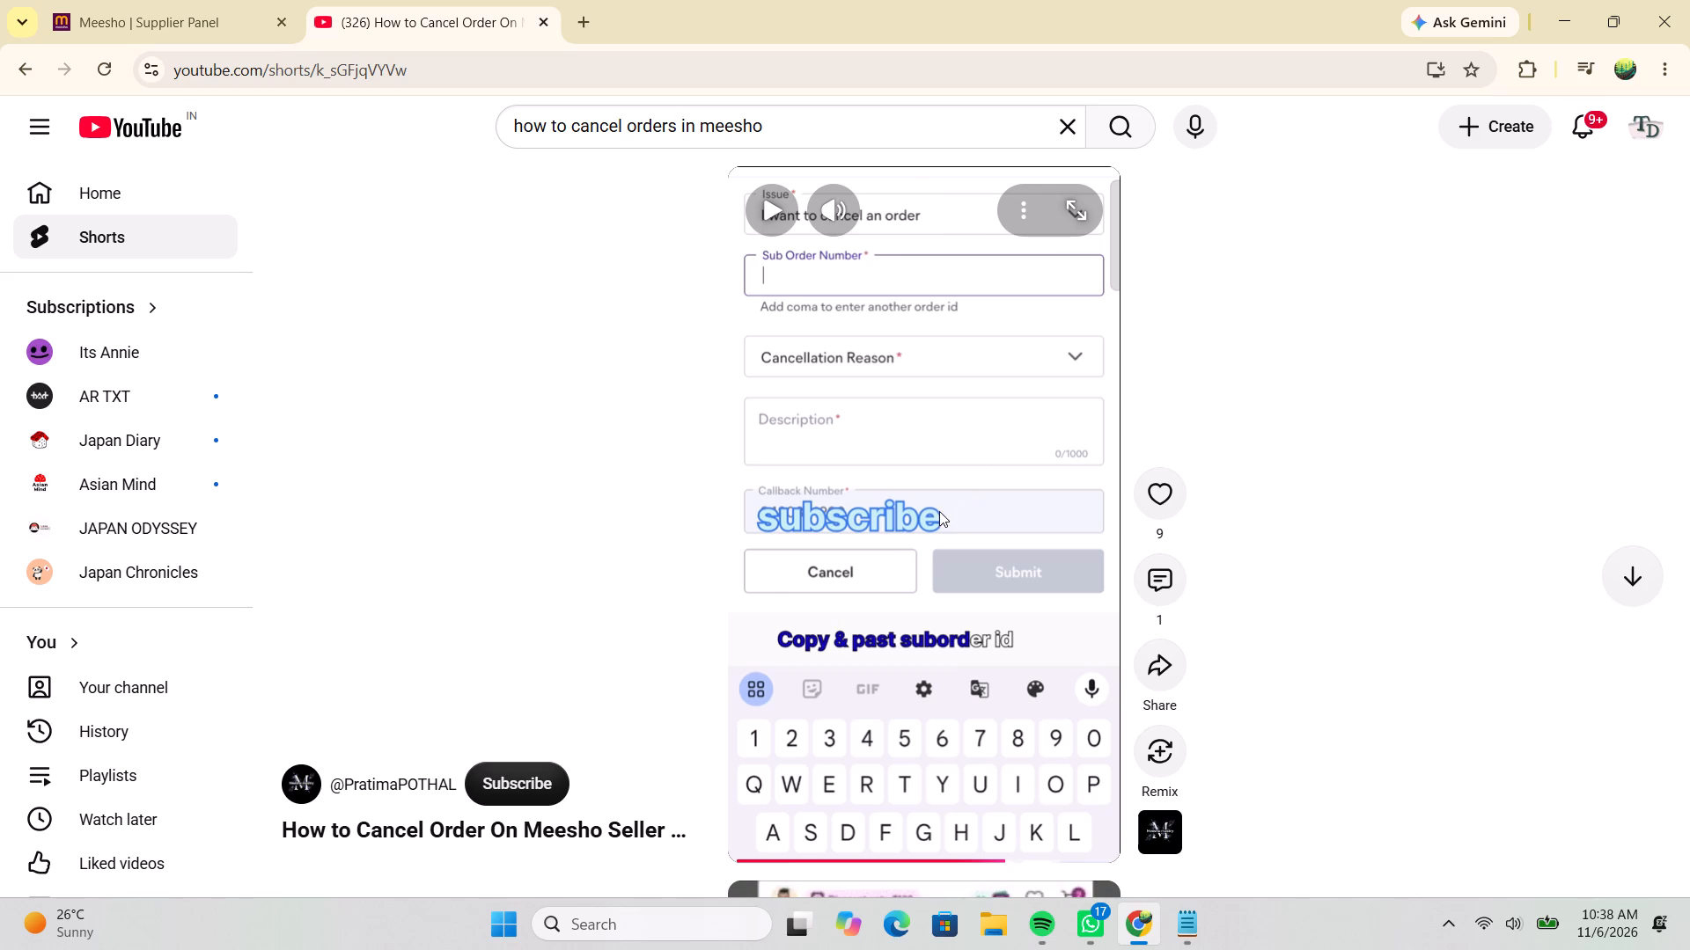
{"action": "left_click", "coordinate": [143, 7]}
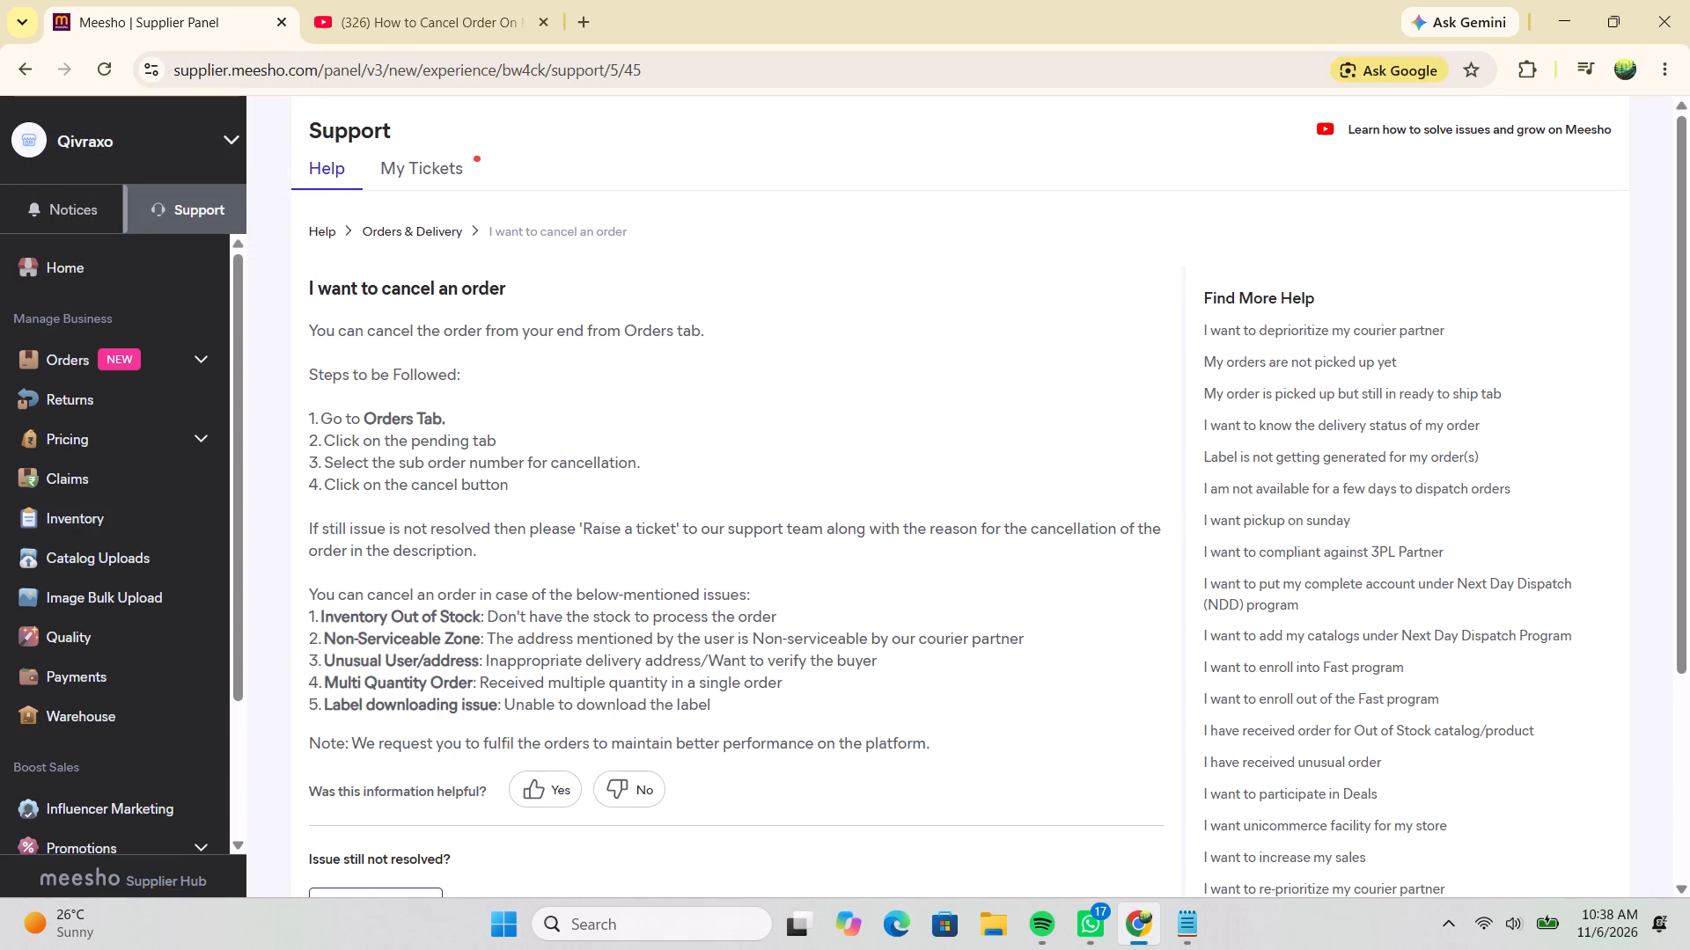
{"action": "left_click", "coordinate": [398, 8]}
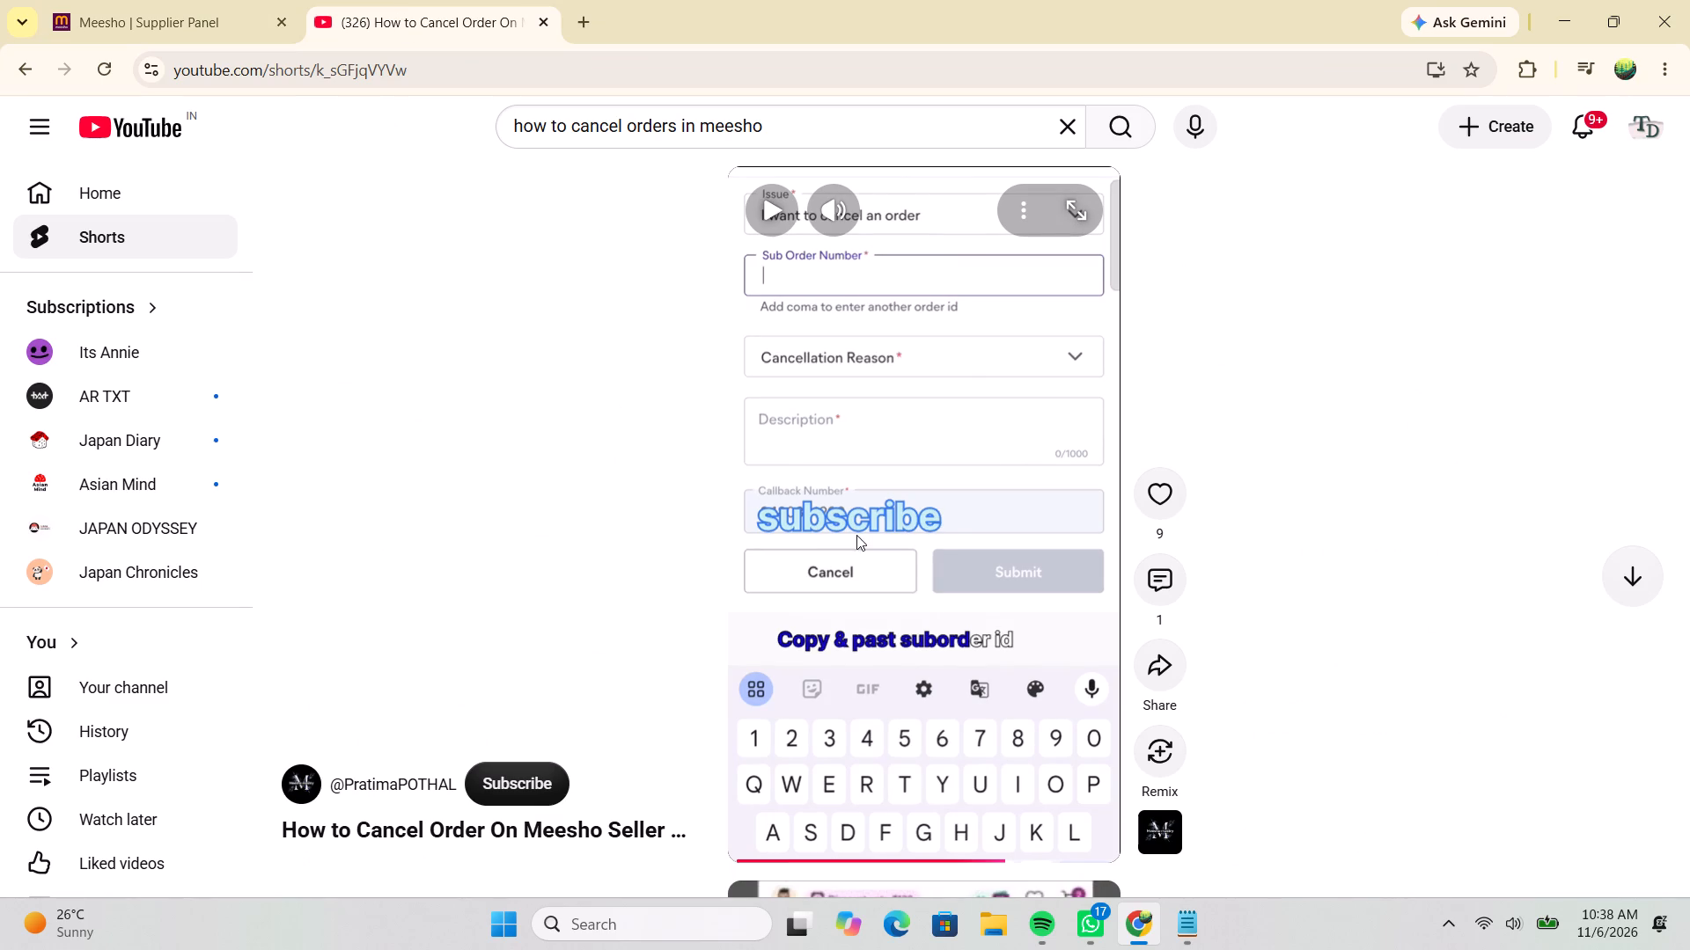
{"action": "left_click", "coordinate": [855, 535]}
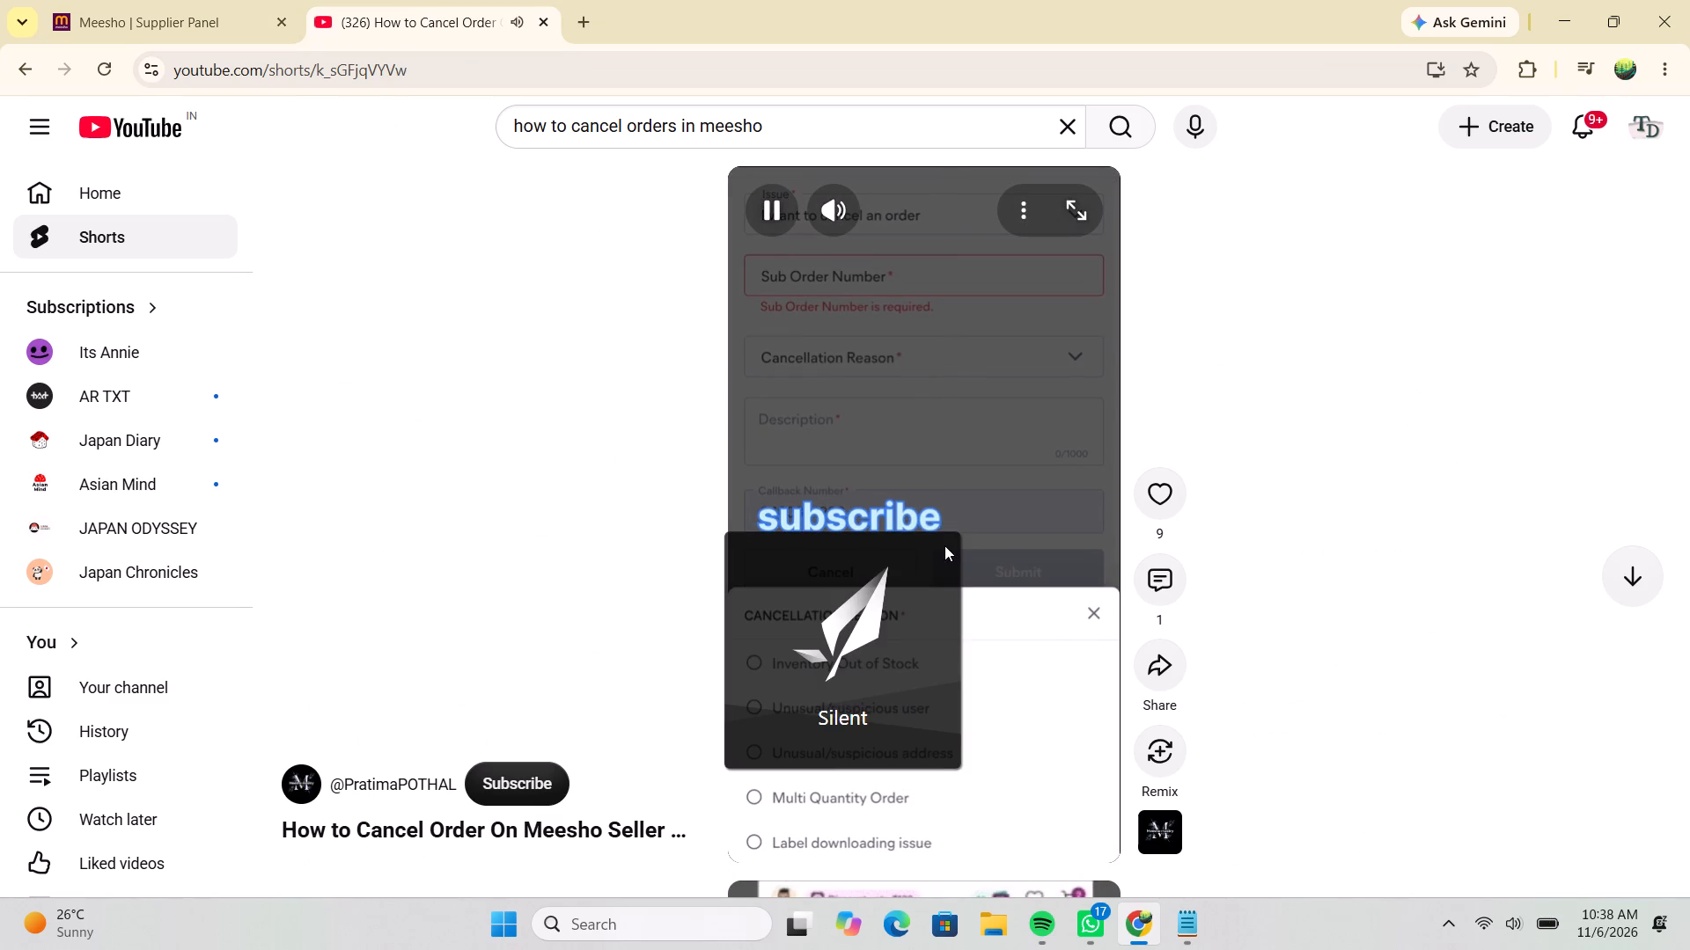
{"action": "left_click", "coordinate": [953, 566]}
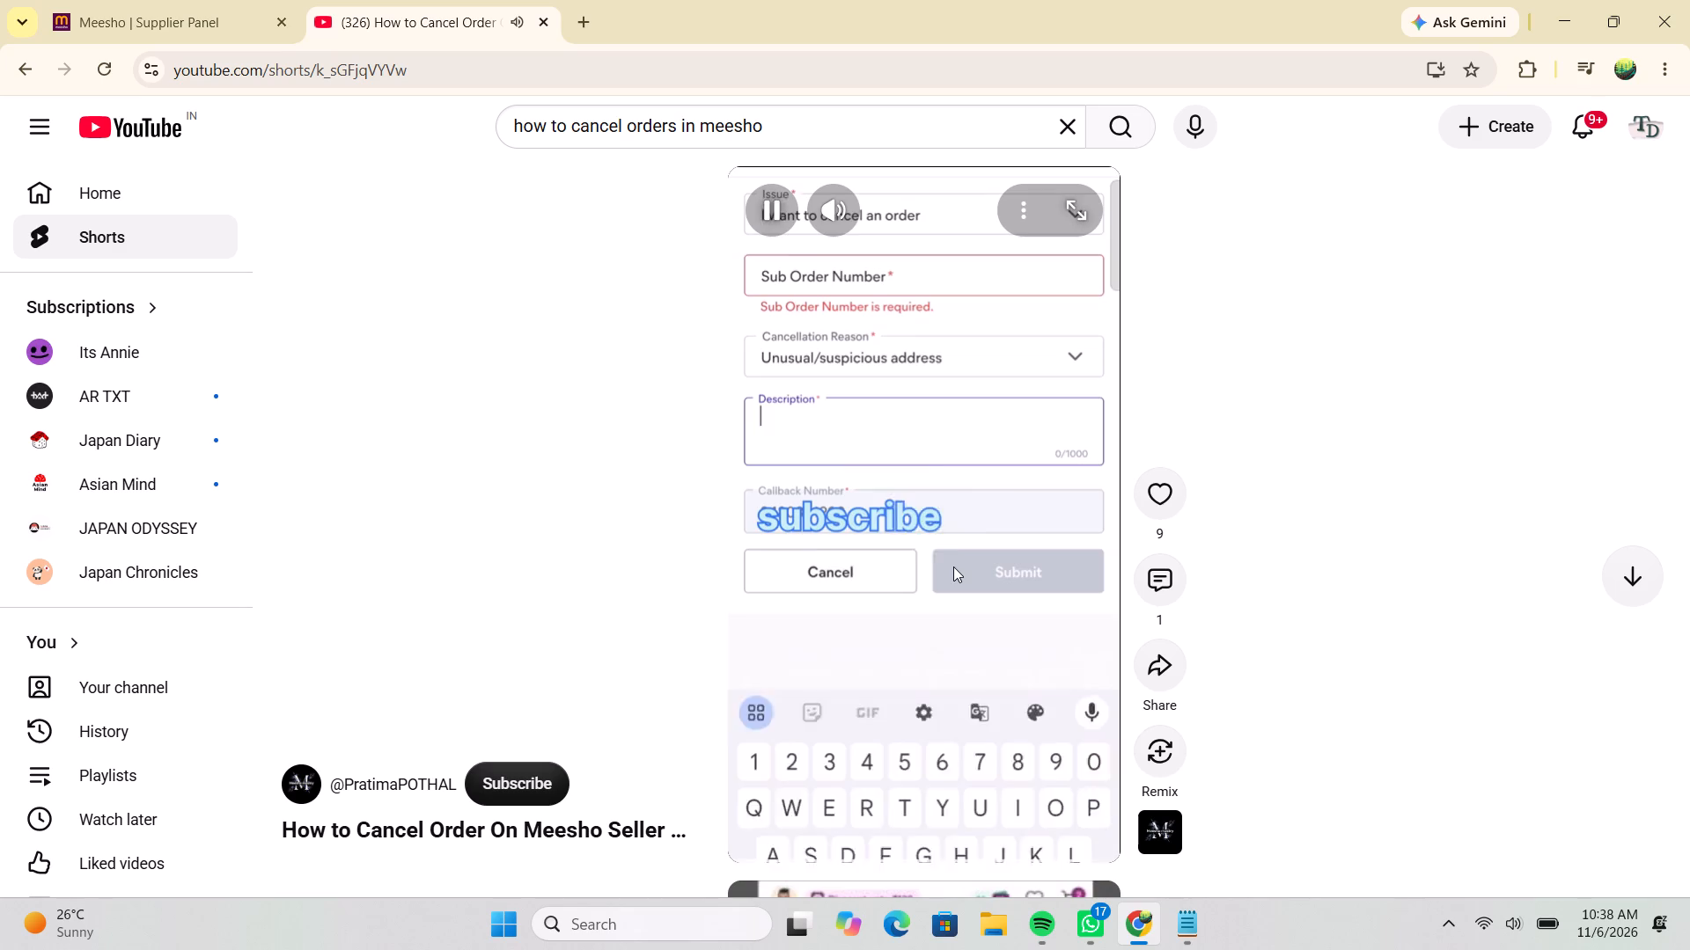
{"action": "left_click", "coordinate": [953, 566]}
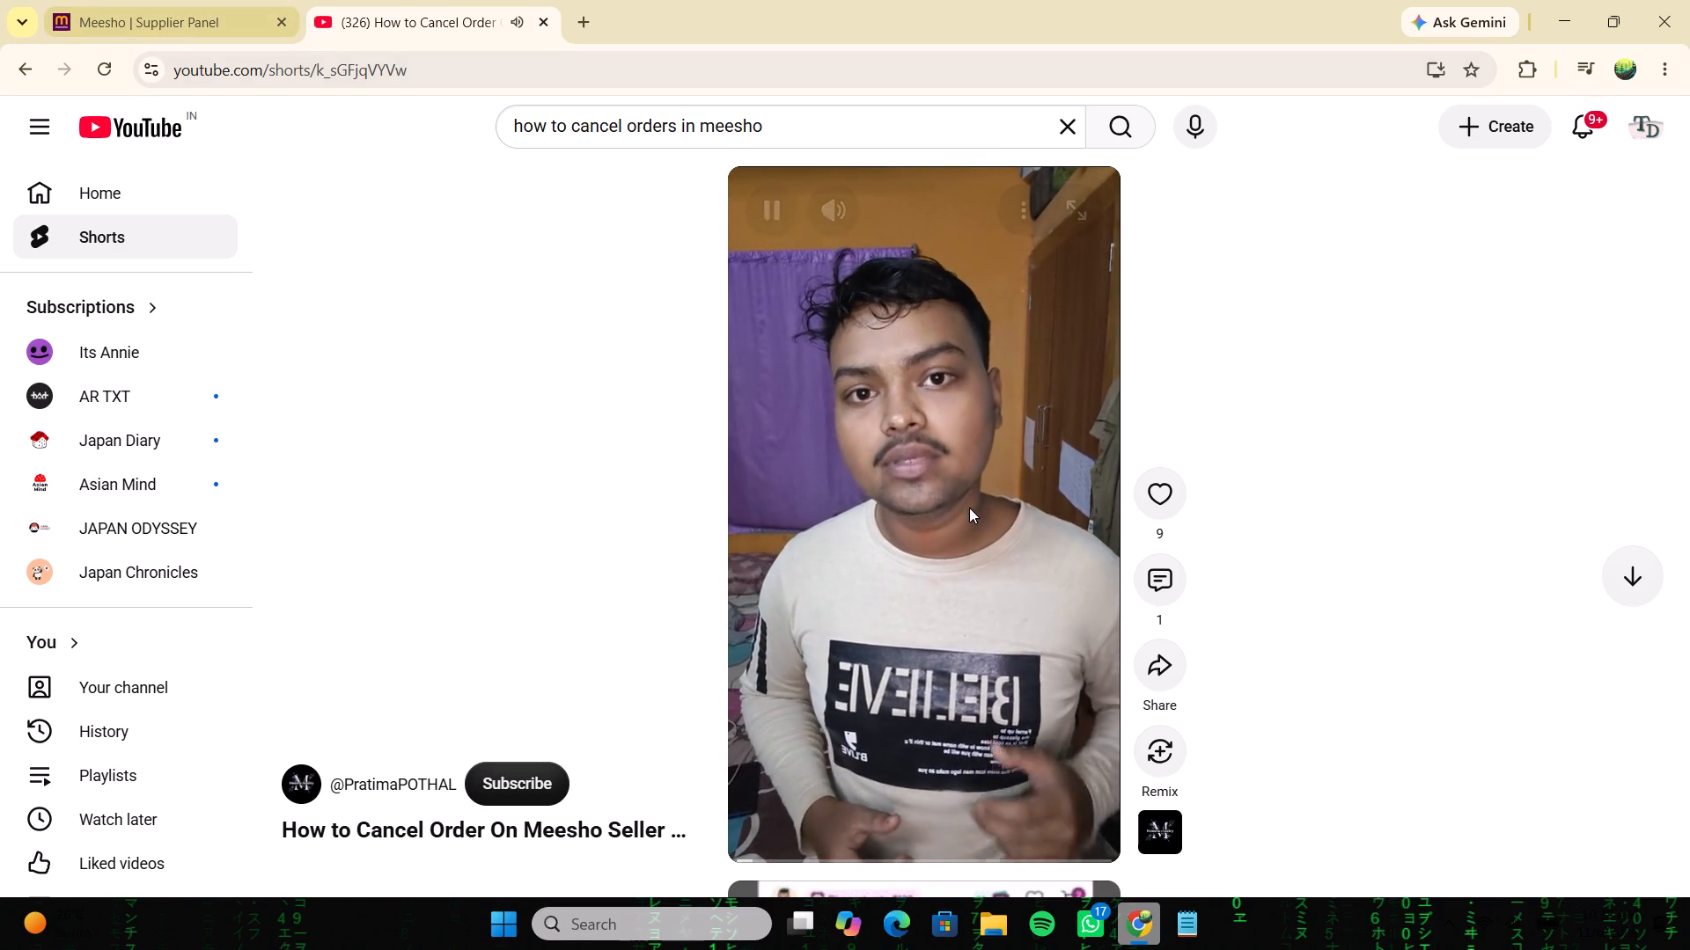
{"action": "left_click", "coordinate": [1003, 544]}
In the Meesho supplier panel, open the ticket form for "I want to cancel an order", check its fields, and return to the help article.
{"action": "left_click", "coordinate": [110, 11]}
{"action": "scroll", "coordinate": [495, 358], "scroll_direction": "down", "scroll_amount": 4}
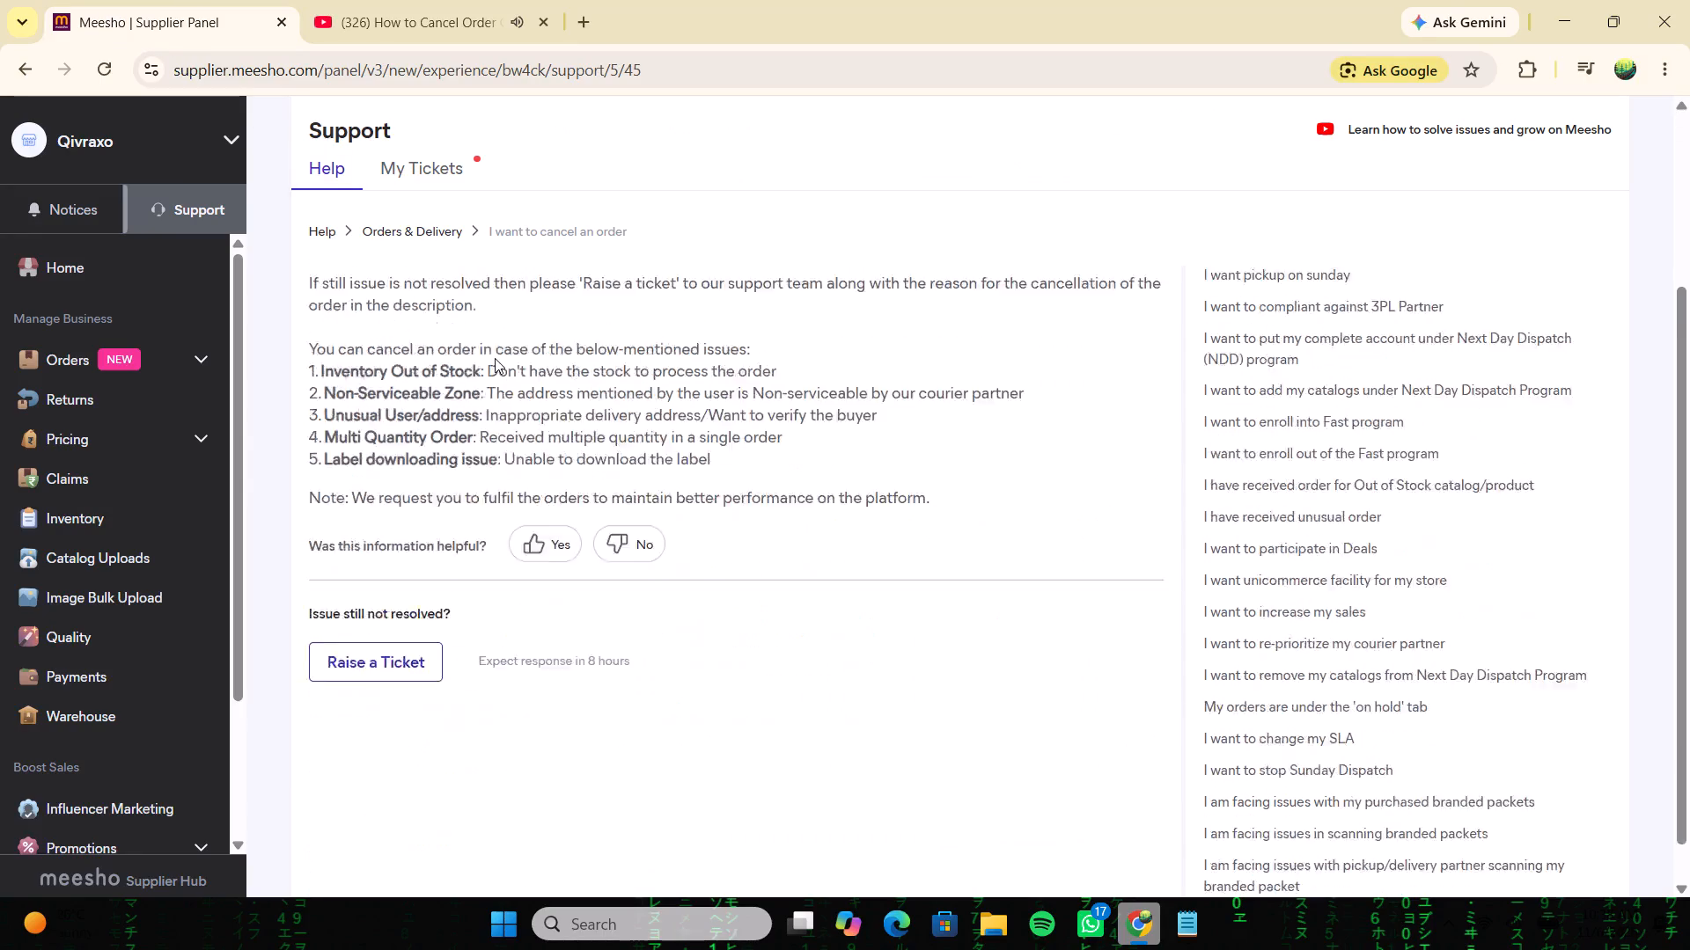
{"action": "scroll", "coordinate": [495, 358], "scroll_direction": "down", "scroll_amount": 2}
{"action": "left_click", "coordinate": [387, 607]}
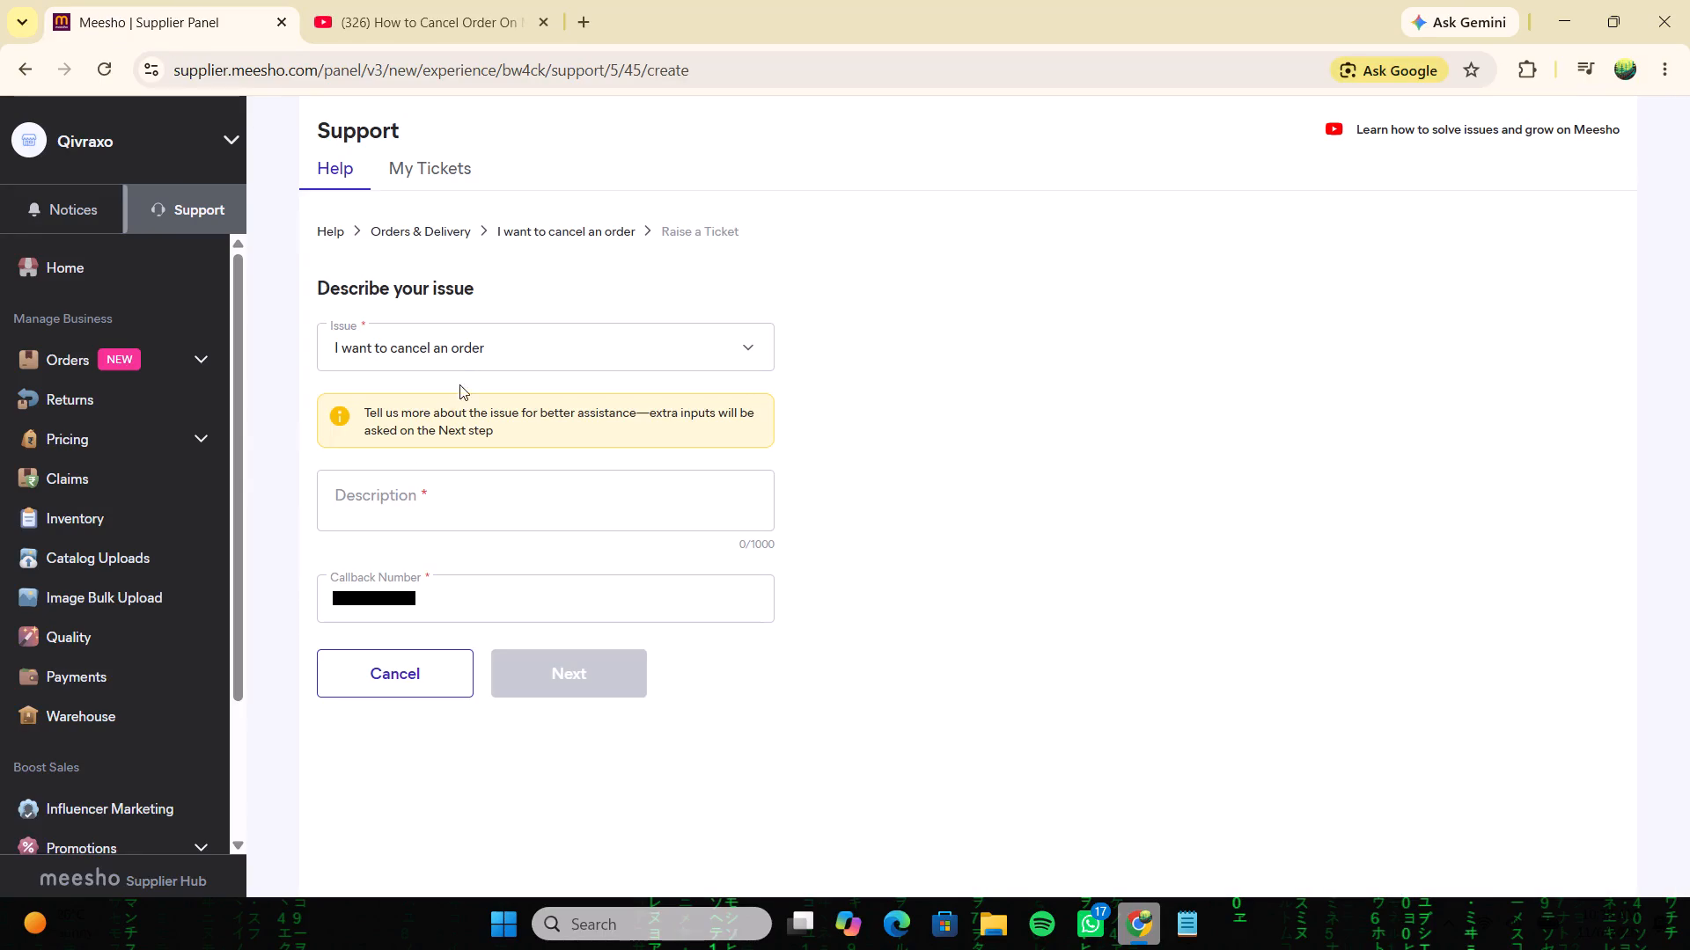
{"action": "left_click", "coordinate": [426, 514]}
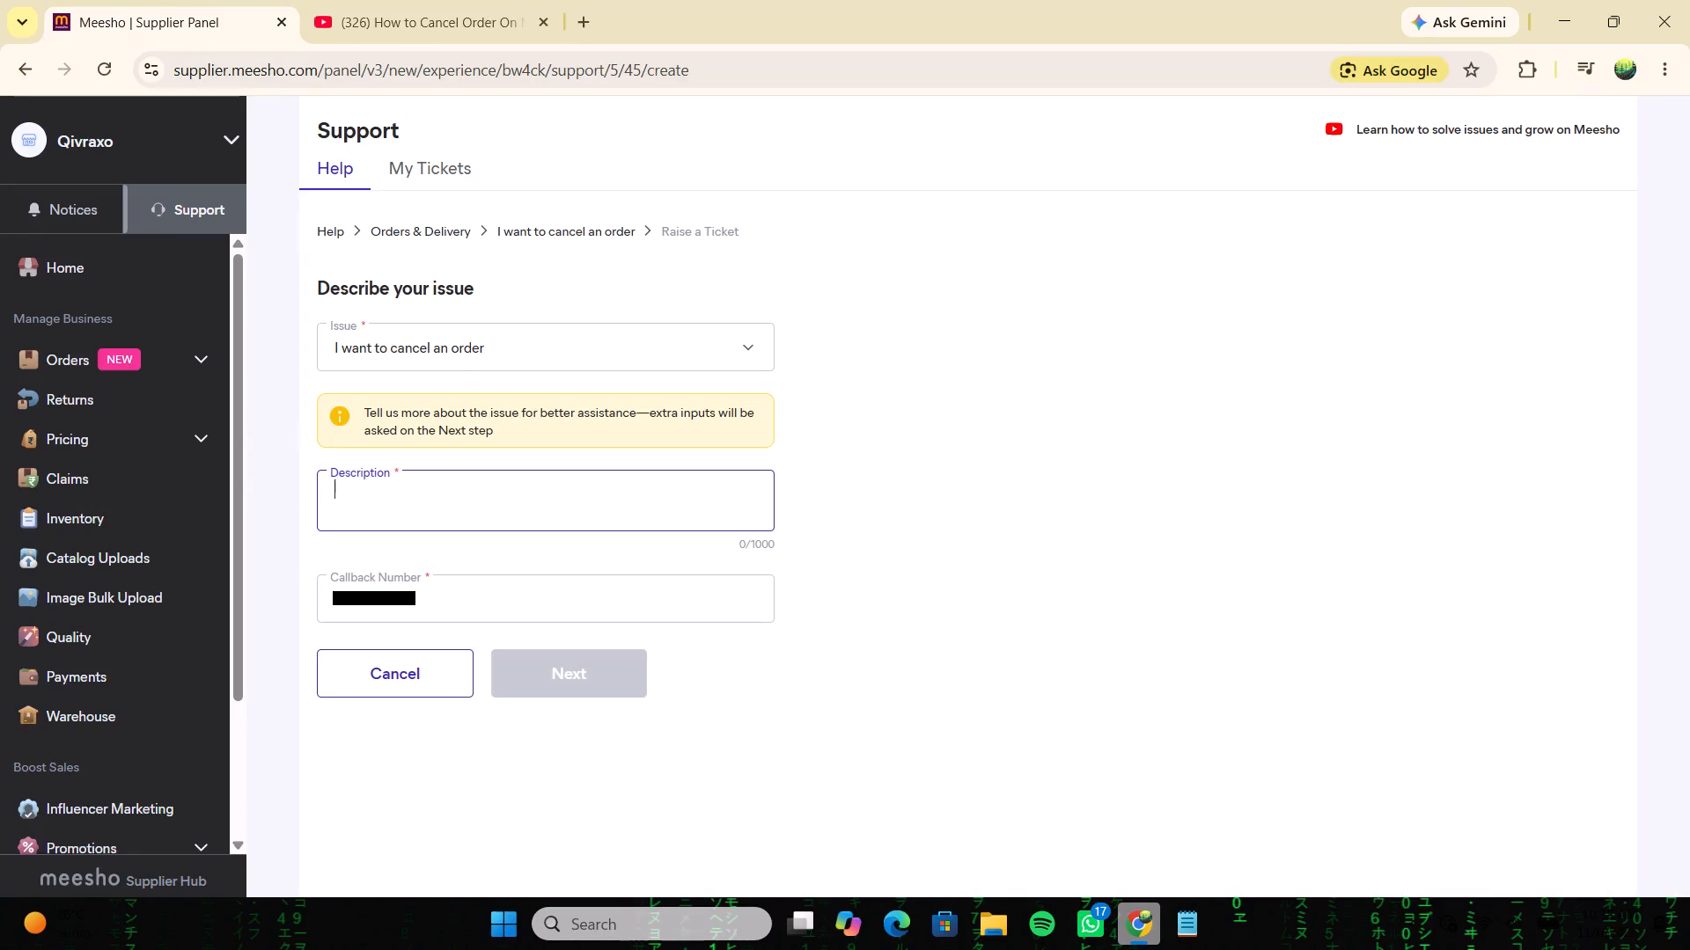
{"action": "scroll", "coordinate": [426, 514], "scroll_direction": "down", "scroll_amount": 1}
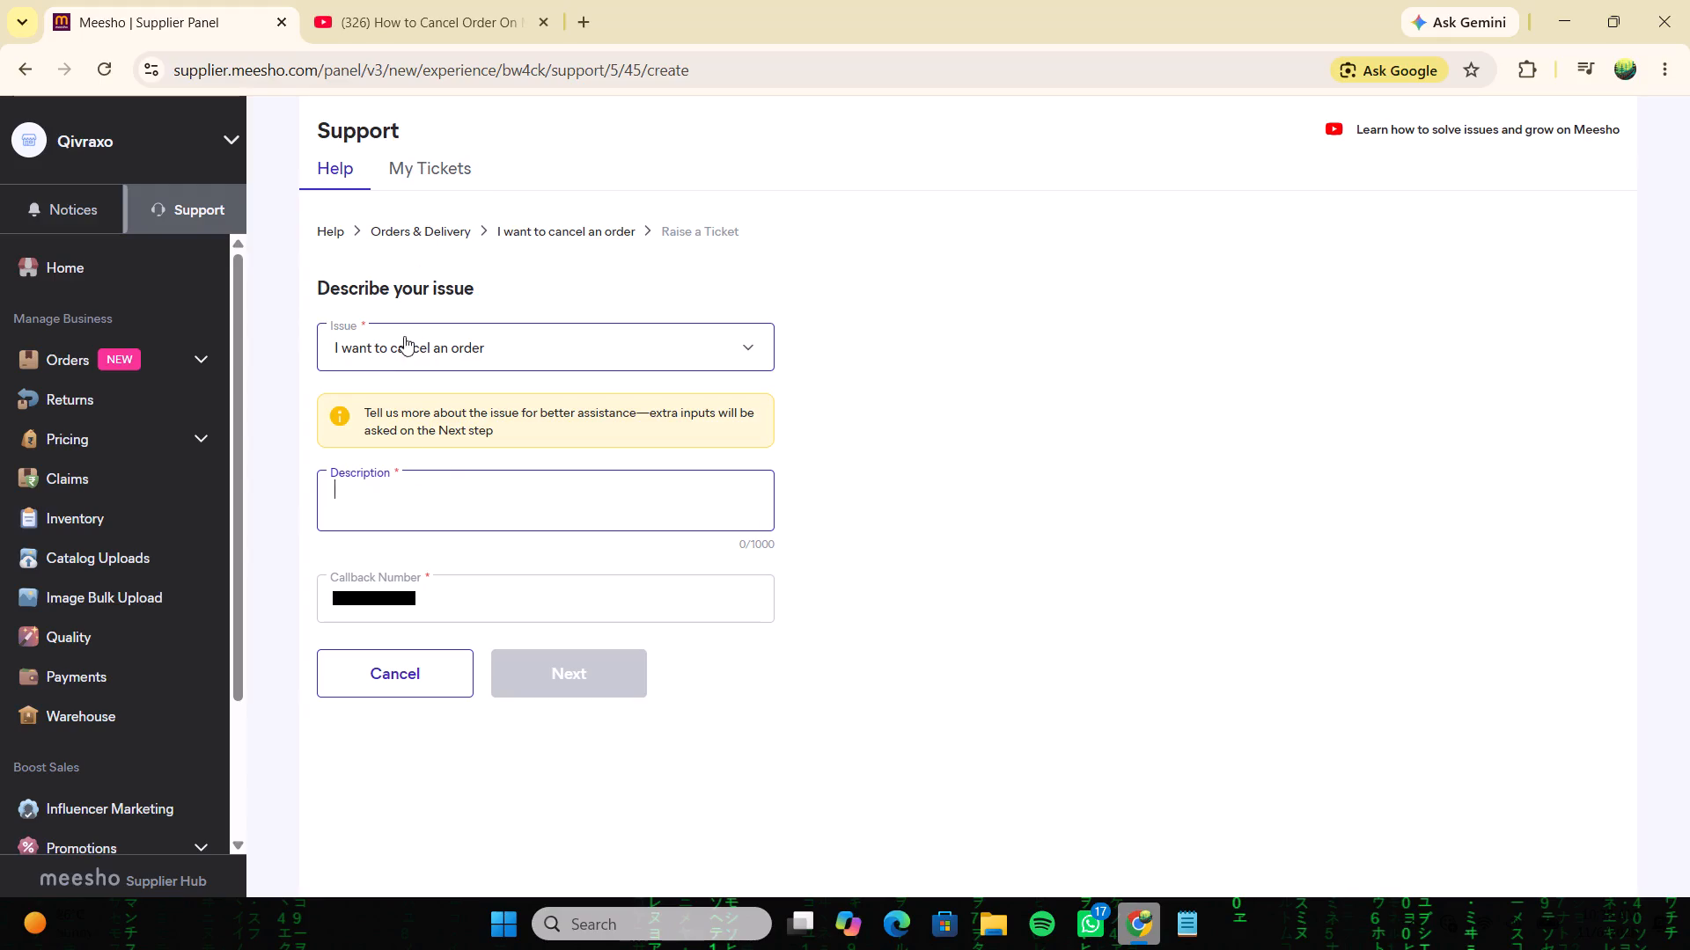
{"action": "left_click", "coordinate": [28, 80]}
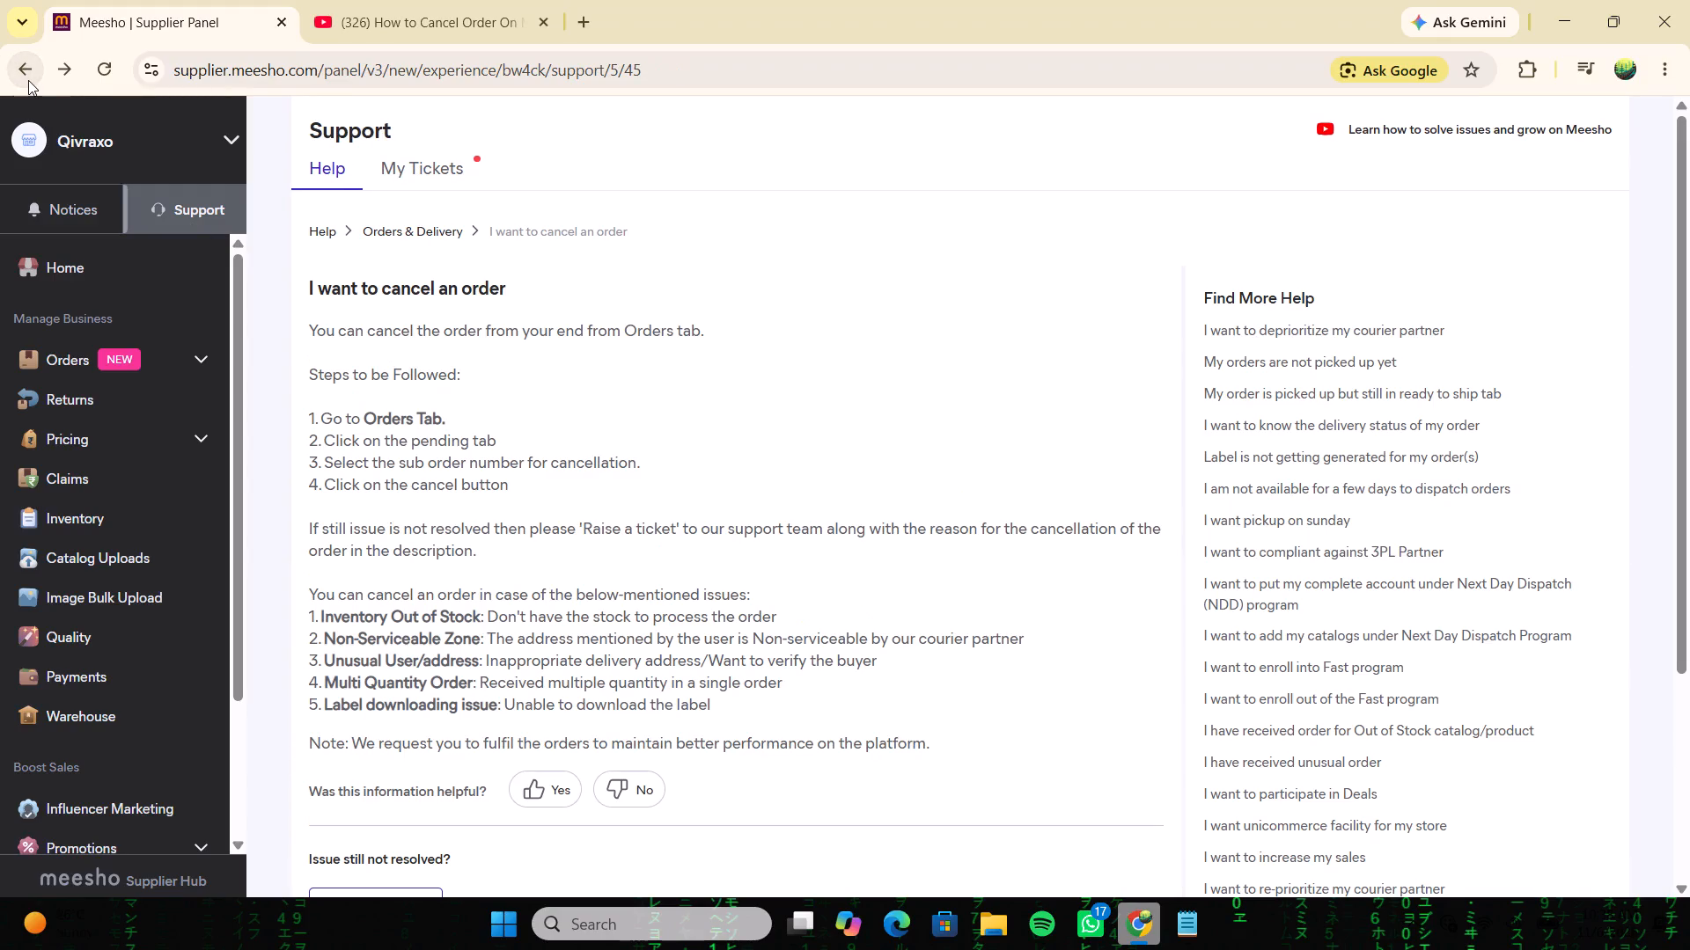
Reread the cancellation steps and accepted reasons in the "I want to cancel an order" article, and start raising a ticket from it.
{"action": "scroll", "coordinate": [521, 481], "scroll_direction": "up", "scroll_amount": 1}
{"action": "scroll", "coordinate": [797, 553], "scroll_direction": "up", "scroll_amount": 2}
{"action": "scroll", "coordinate": [797, 553], "scroll_direction": "down", "scroll_amount": 5}
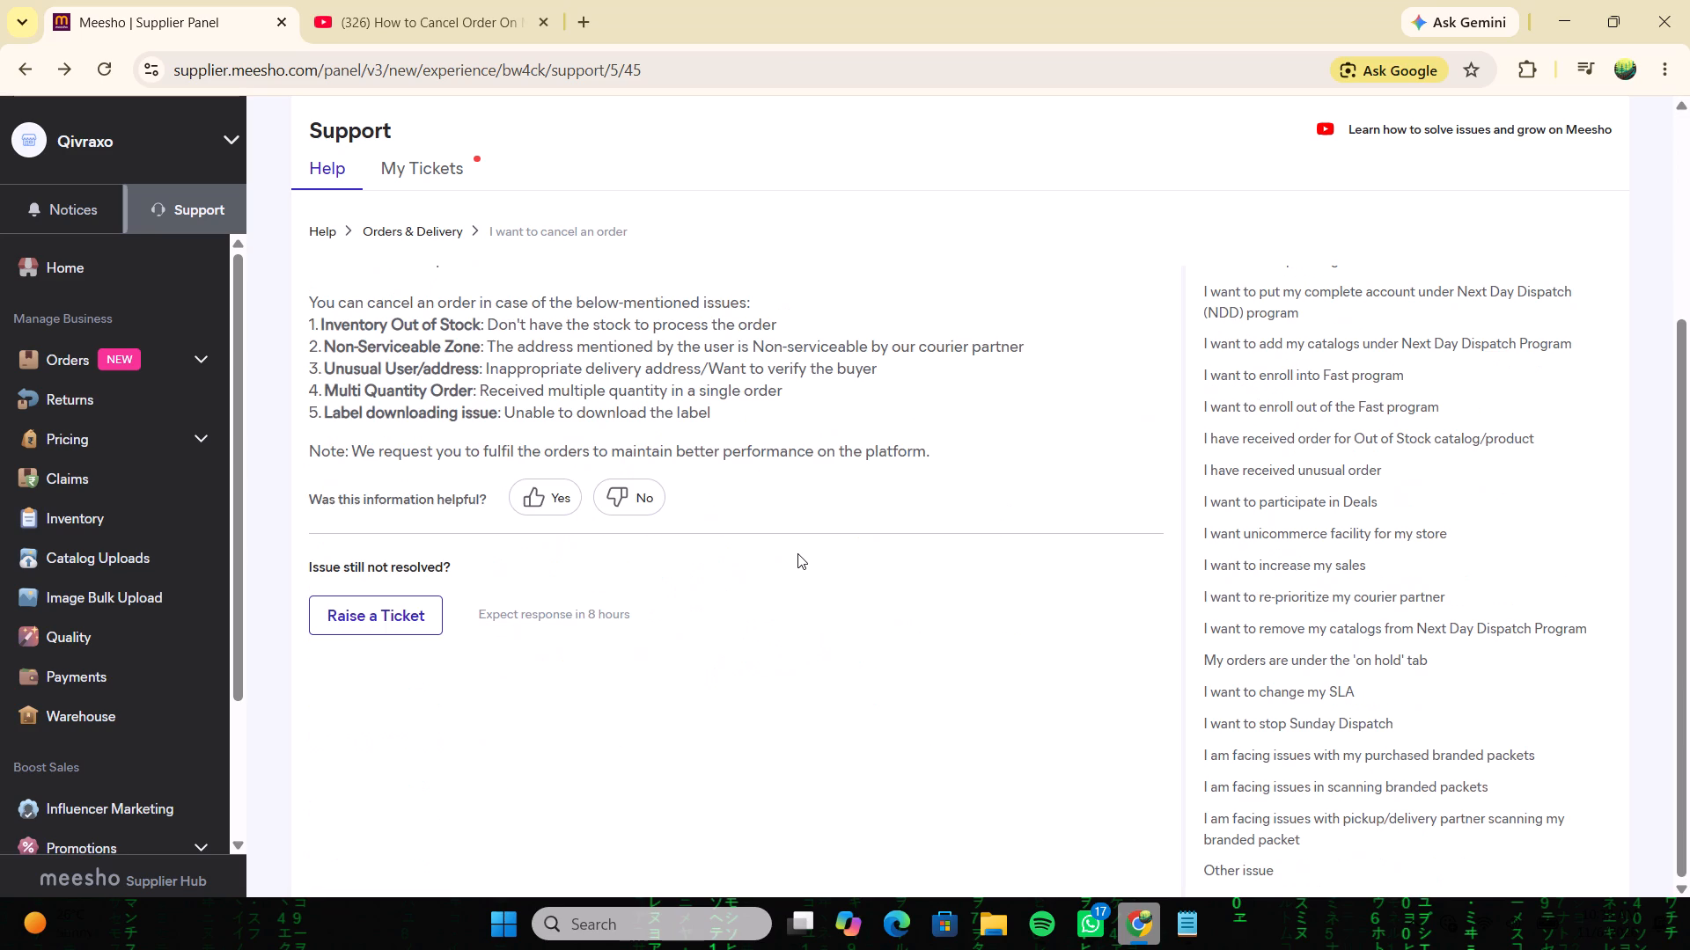
{"action": "scroll", "coordinate": [797, 553], "scroll_direction": "up", "scroll_amount": 3}
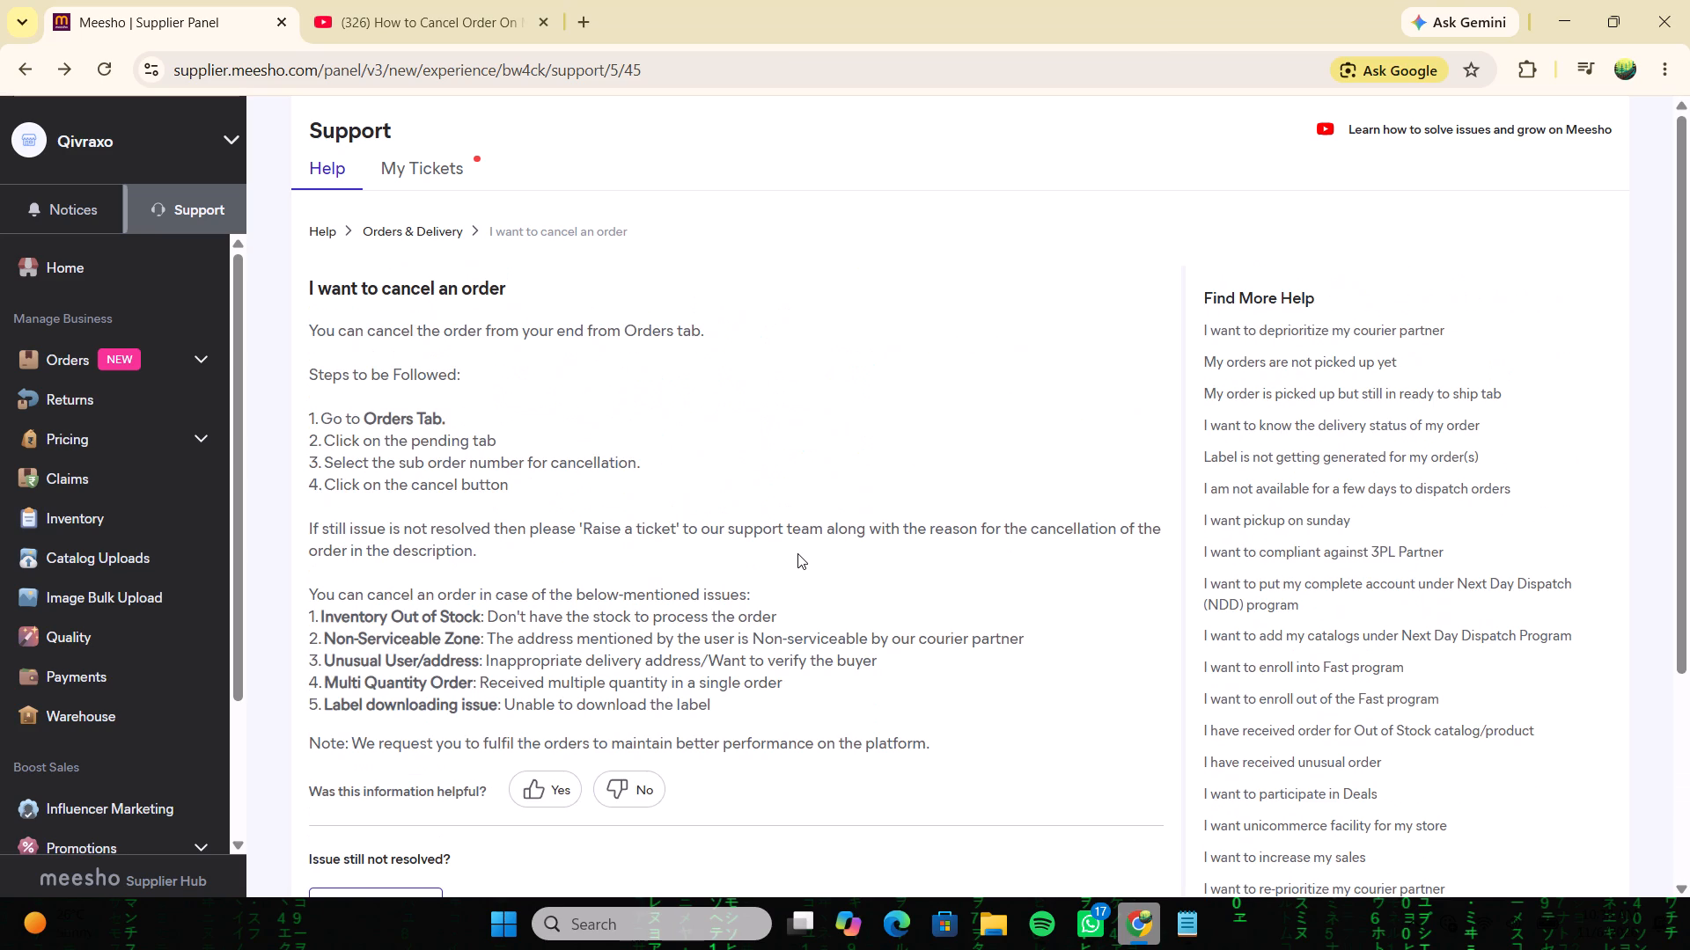
{"action": "scroll", "coordinate": [797, 553], "scroll_direction": "down", "scroll_amount": 1}
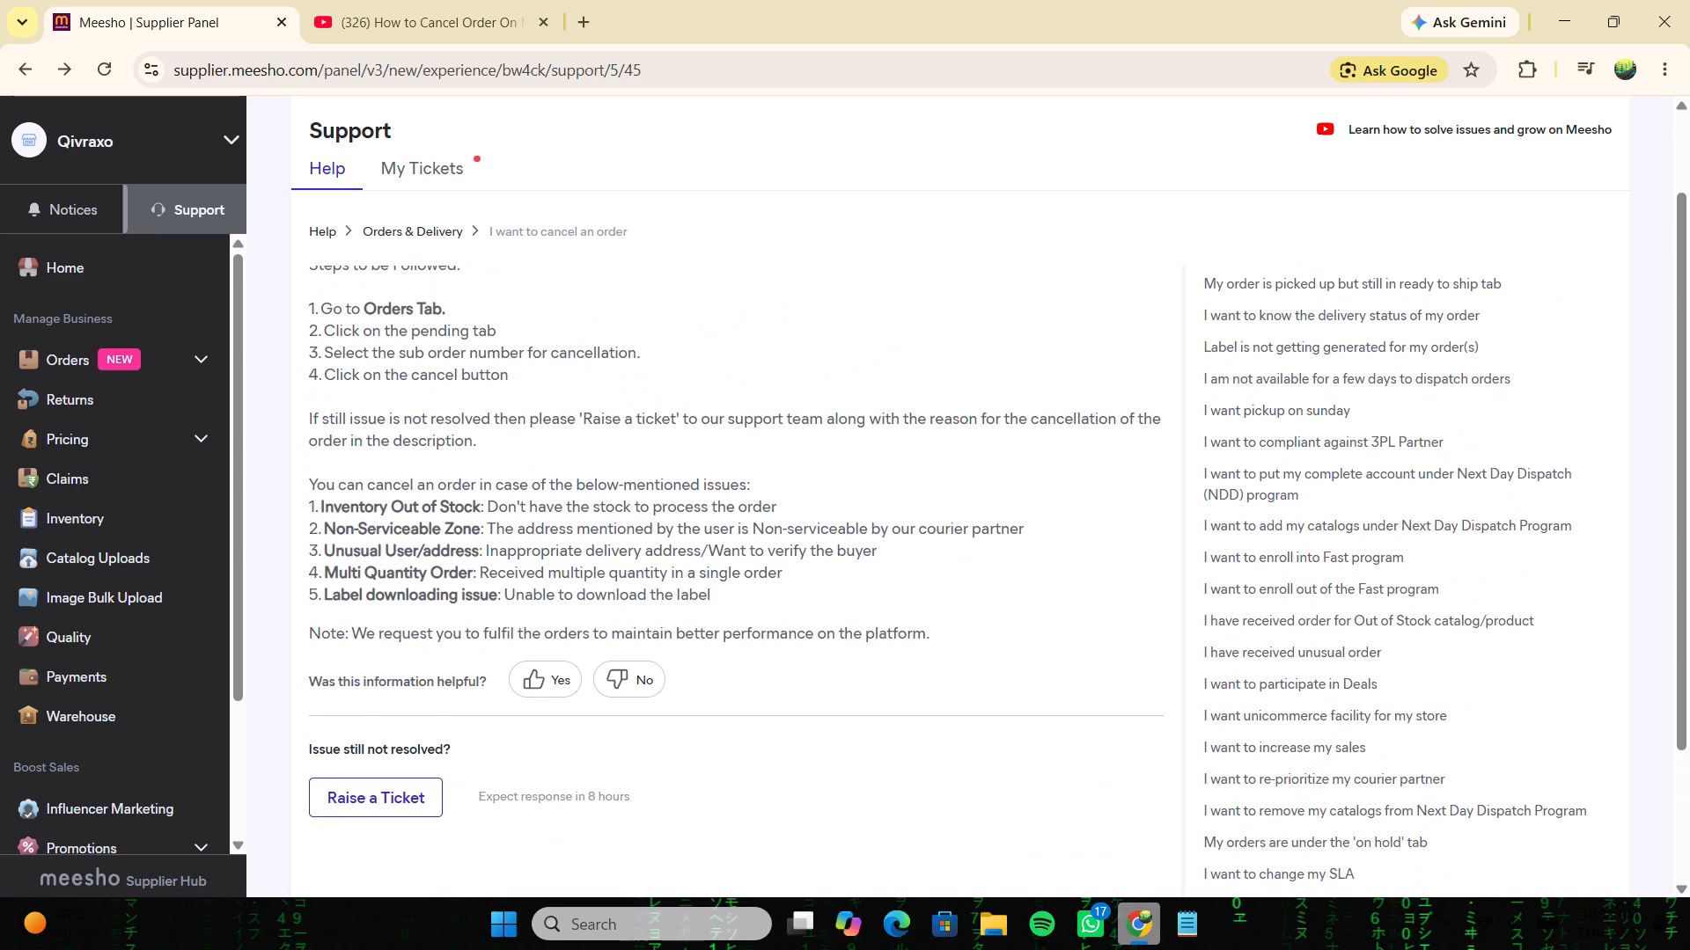
{"action": "scroll", "coordinate": [797, 553], "scroll_direction": "down", "scroll_amount": 1}
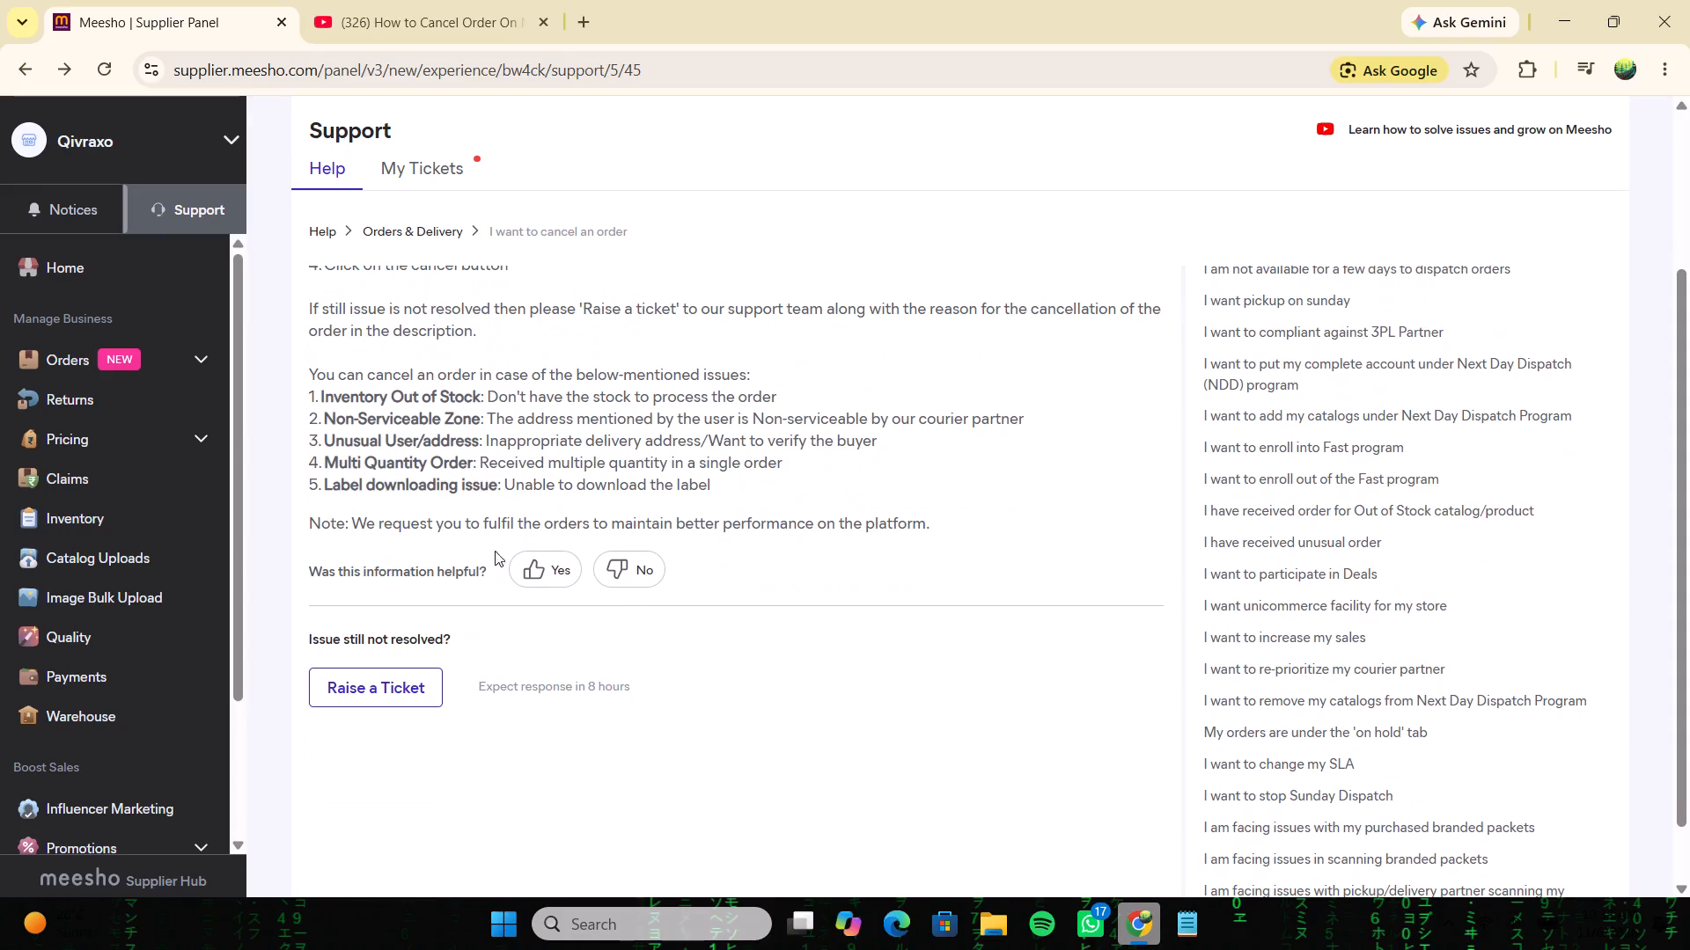
{"action": "left_click", "coordinate": [374, 680]}
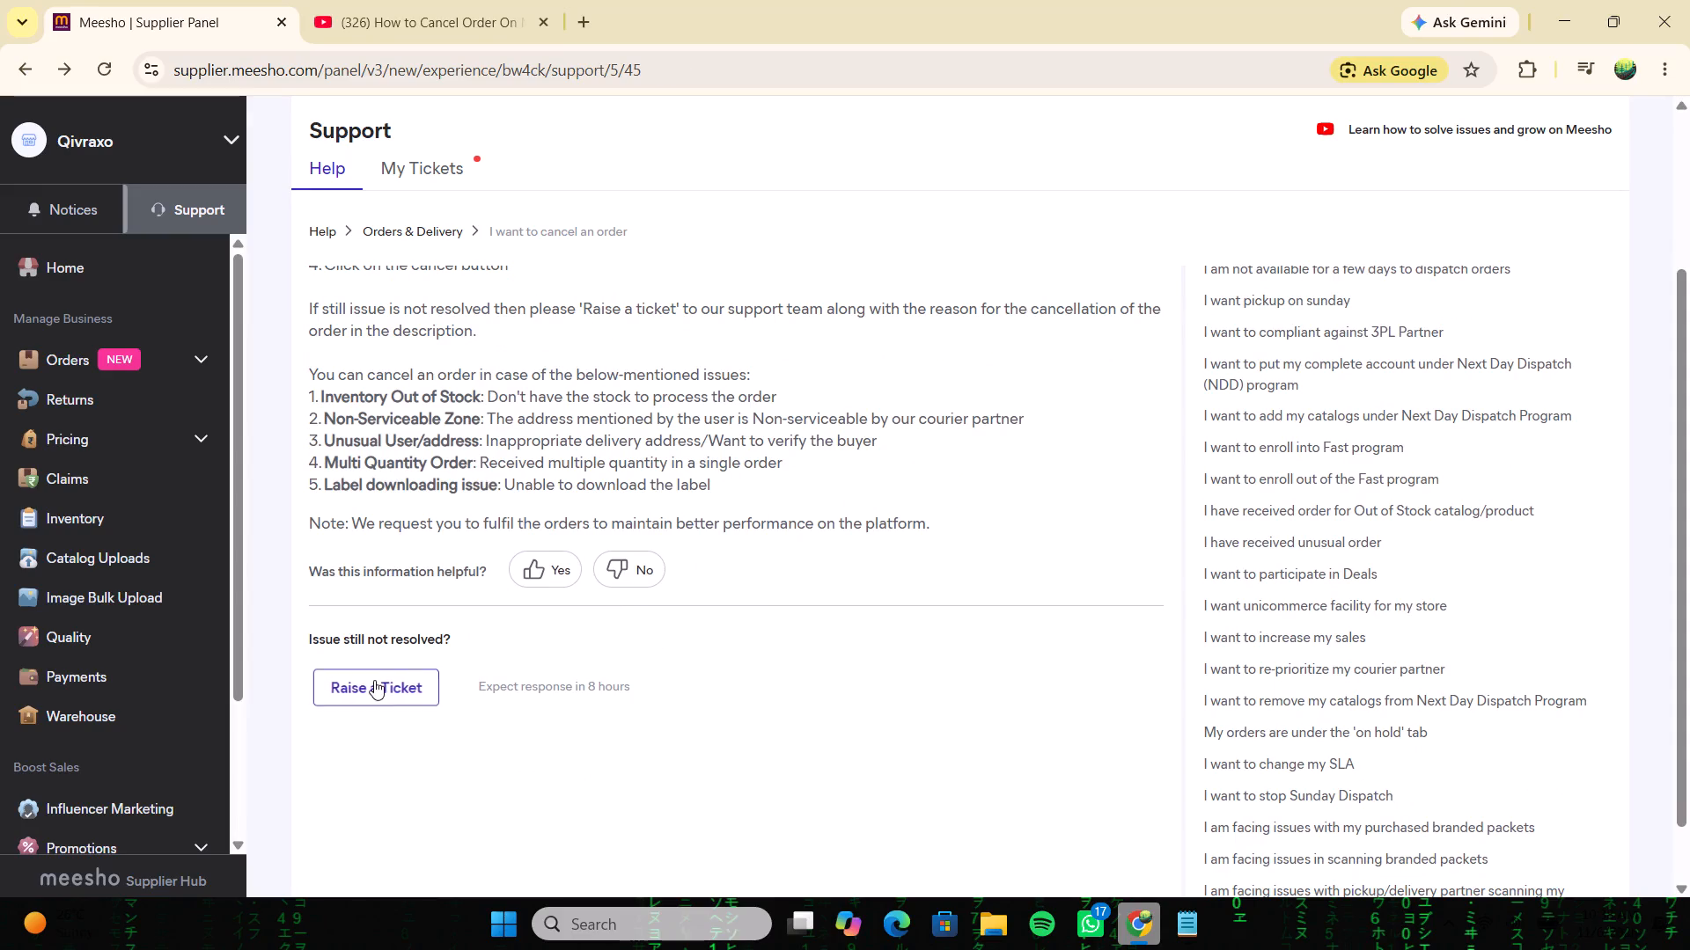
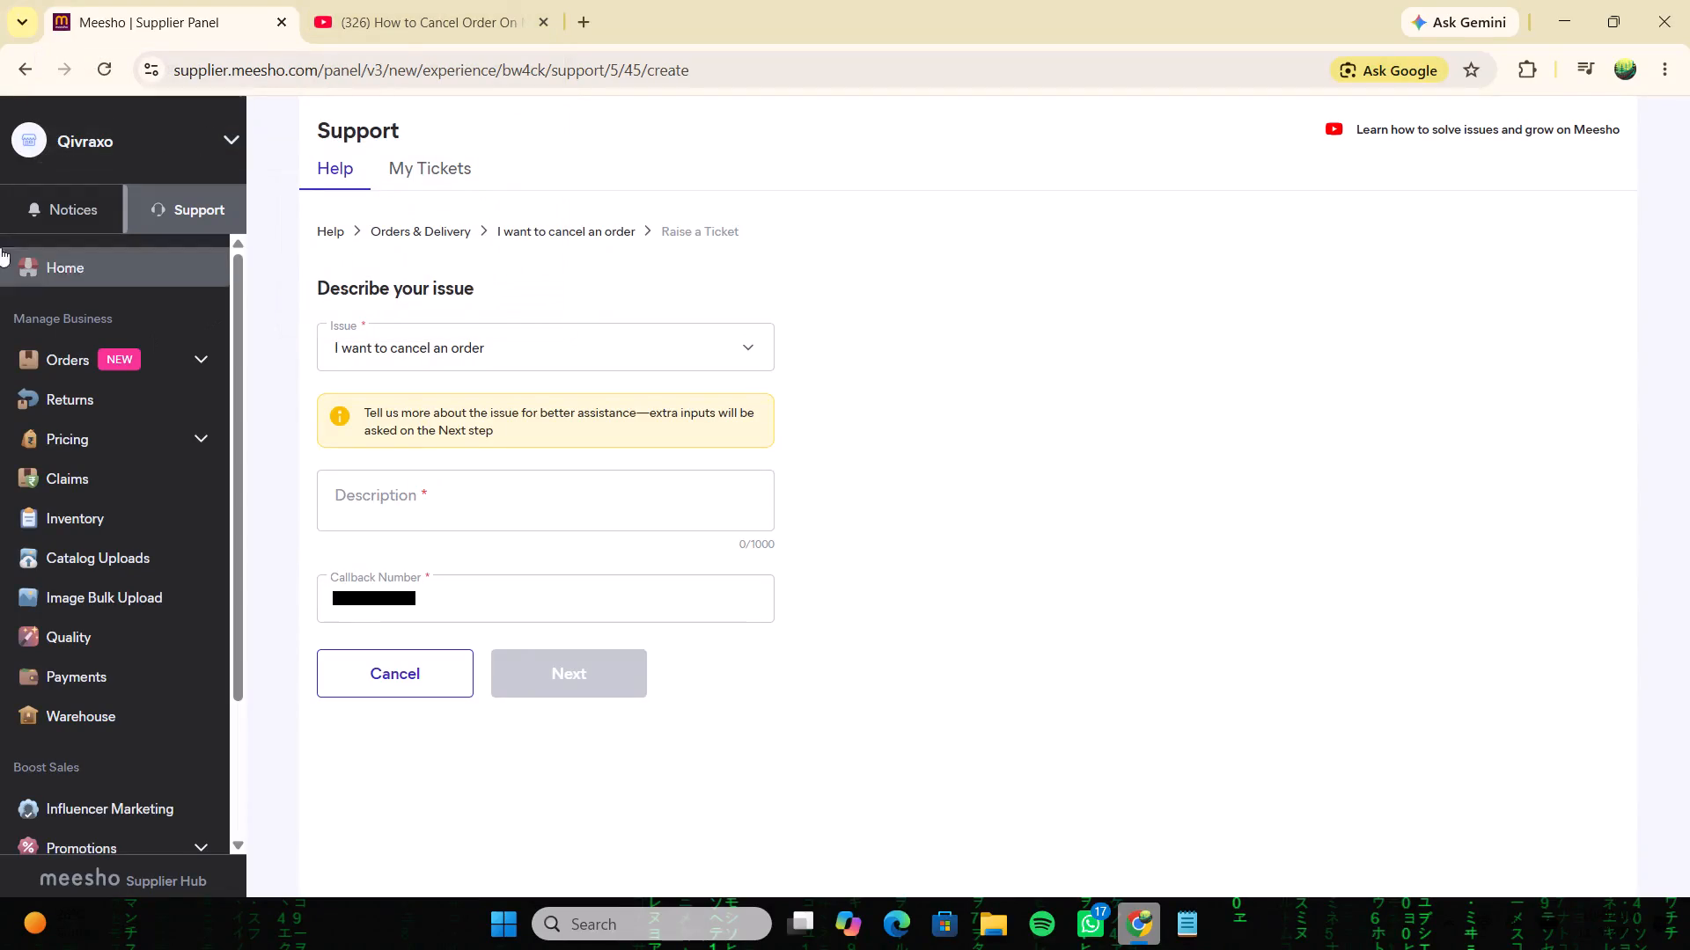
Leave the order-cancellation ticket form and open a new ticket form under the Others category with the issue Others.
{"action": "left_click", "coordinate": [20, 54]}
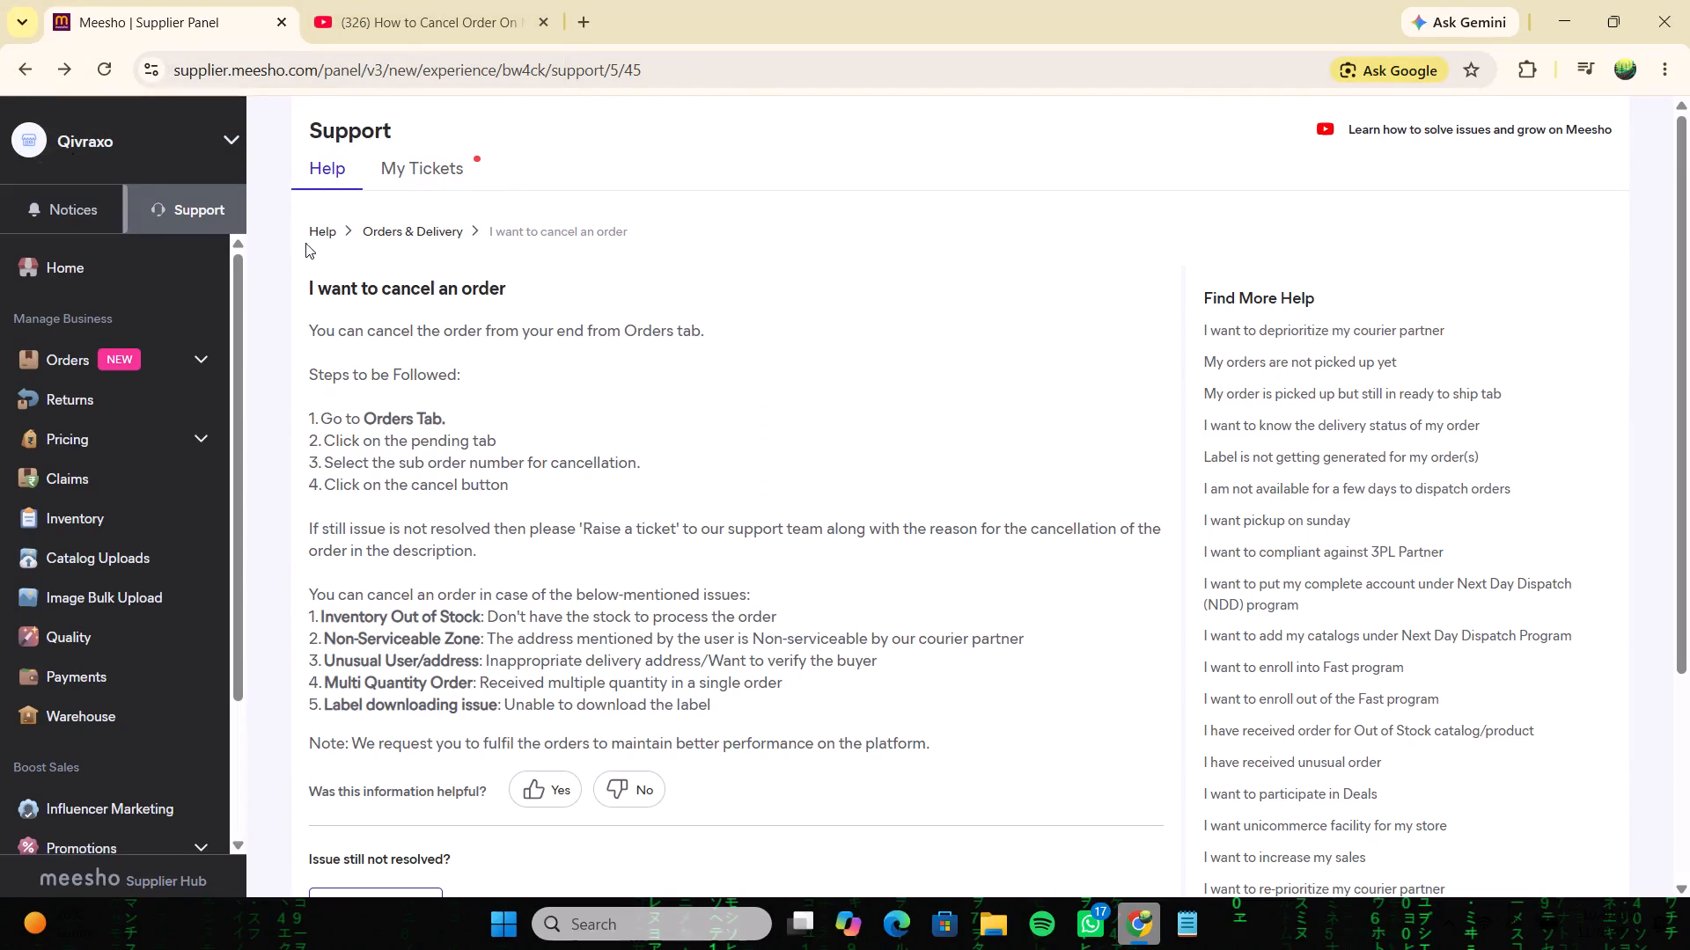
{"action": "left_click", "coordinate": [18, 59]}
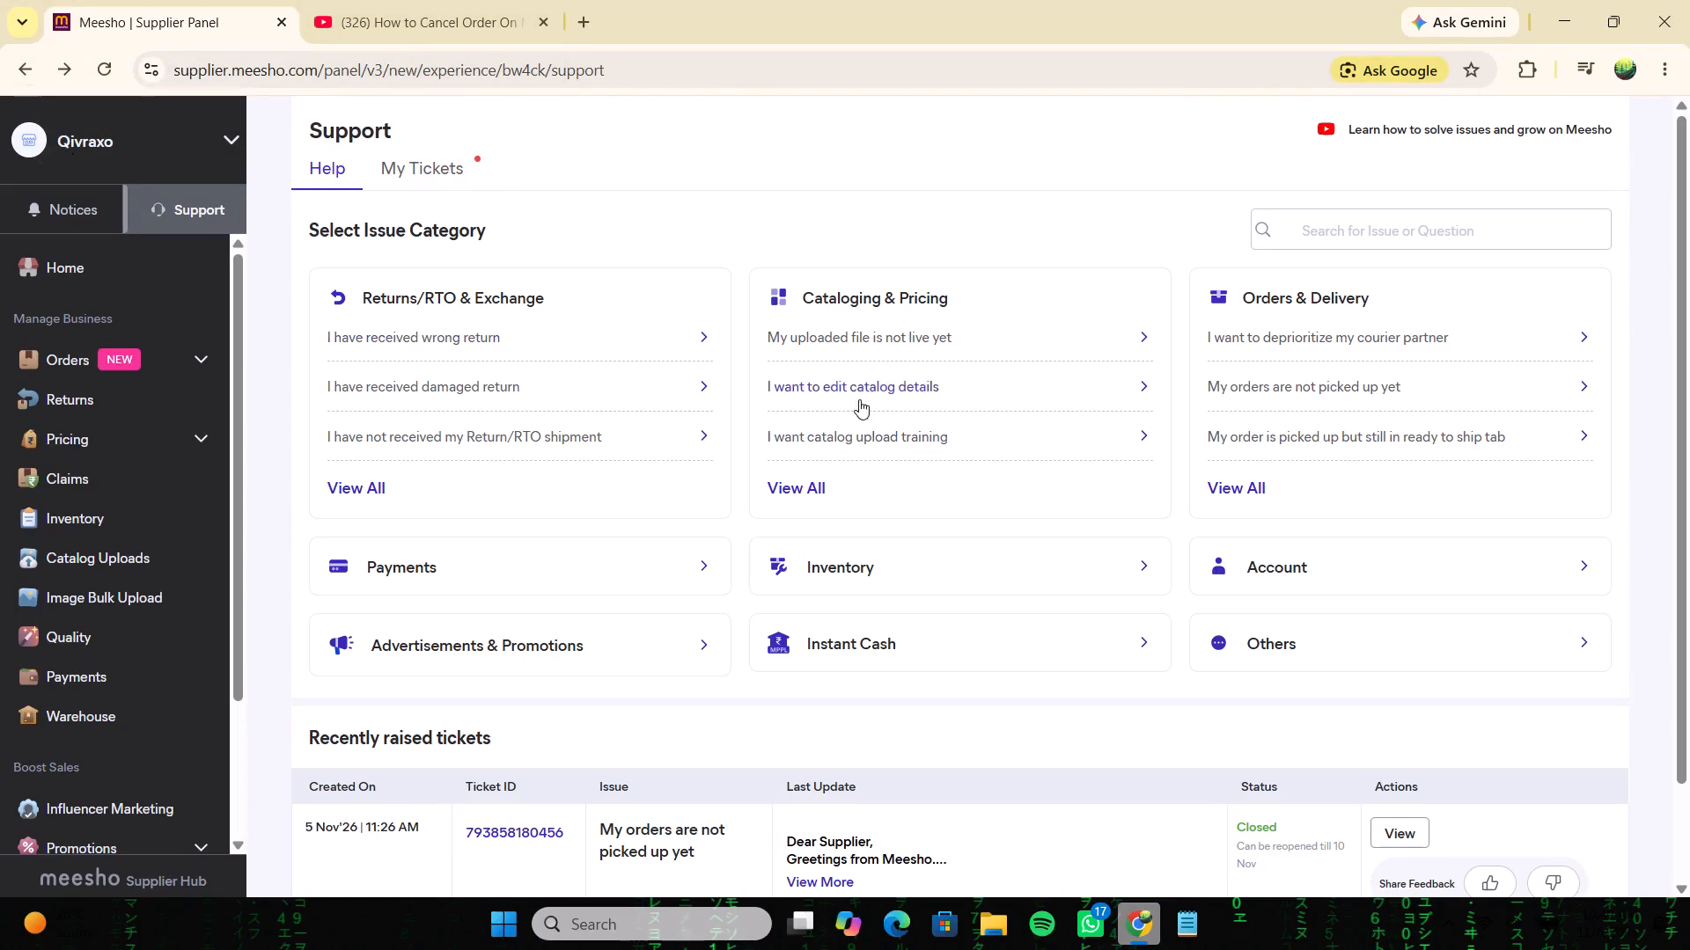
{"action": "left_click", "coordinate": [1323, 643]}
{"action": "double_click", "coordinate": [748, 695]}
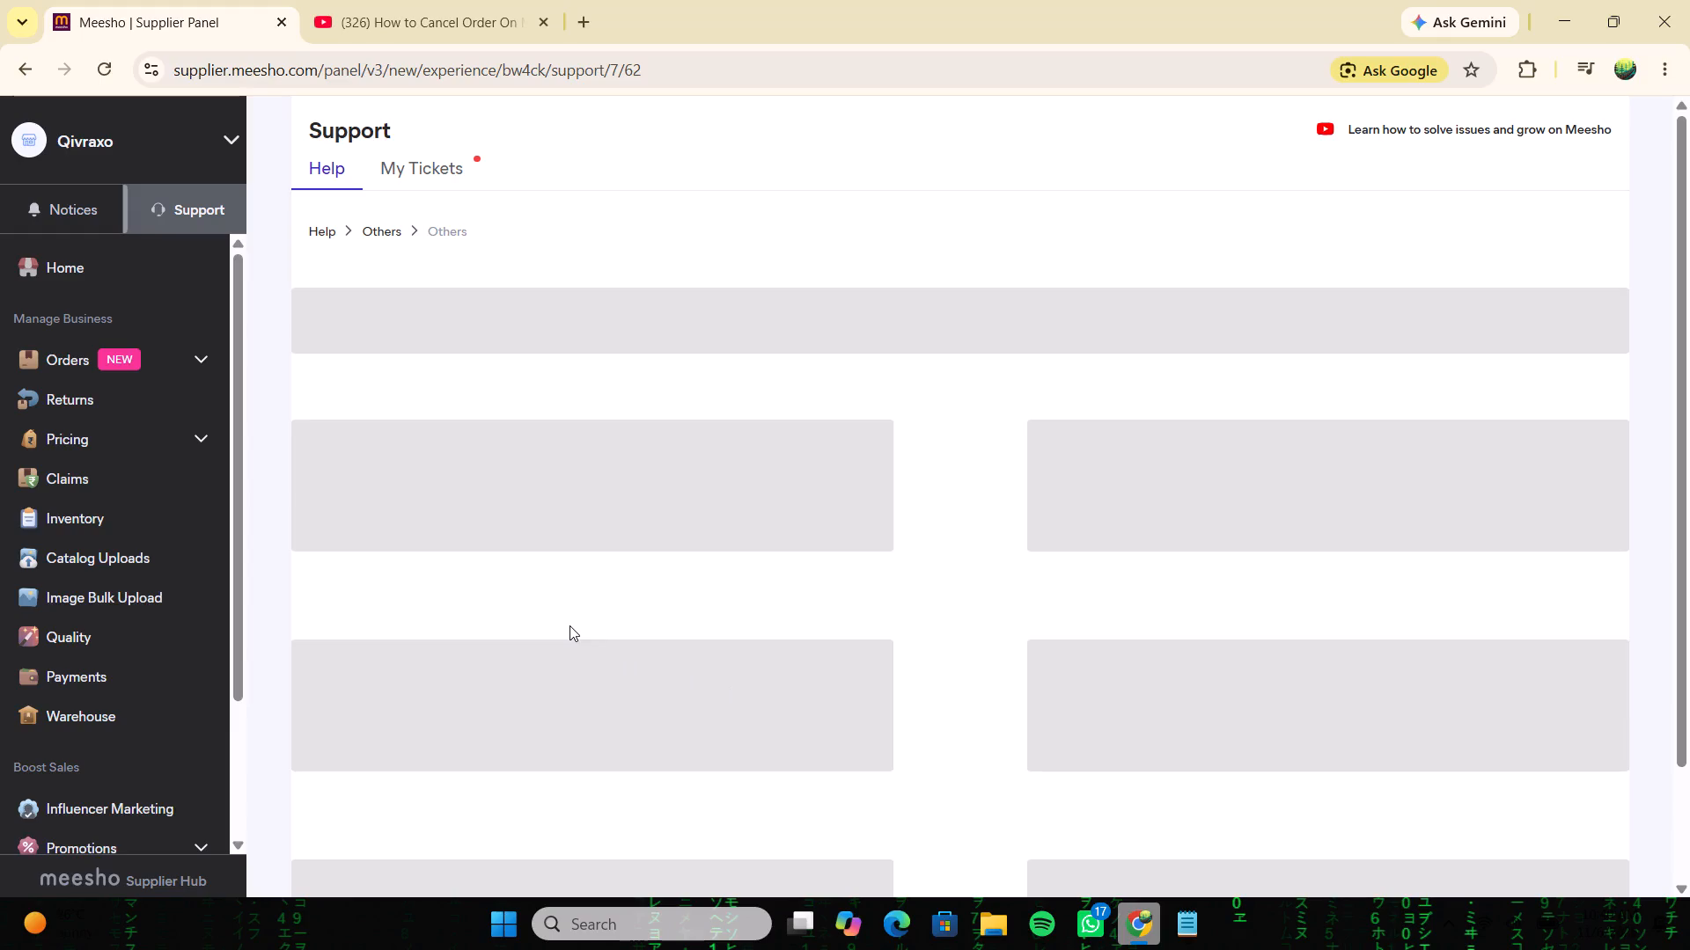
{"action": "left_click", "coordinate": [408, 578]}
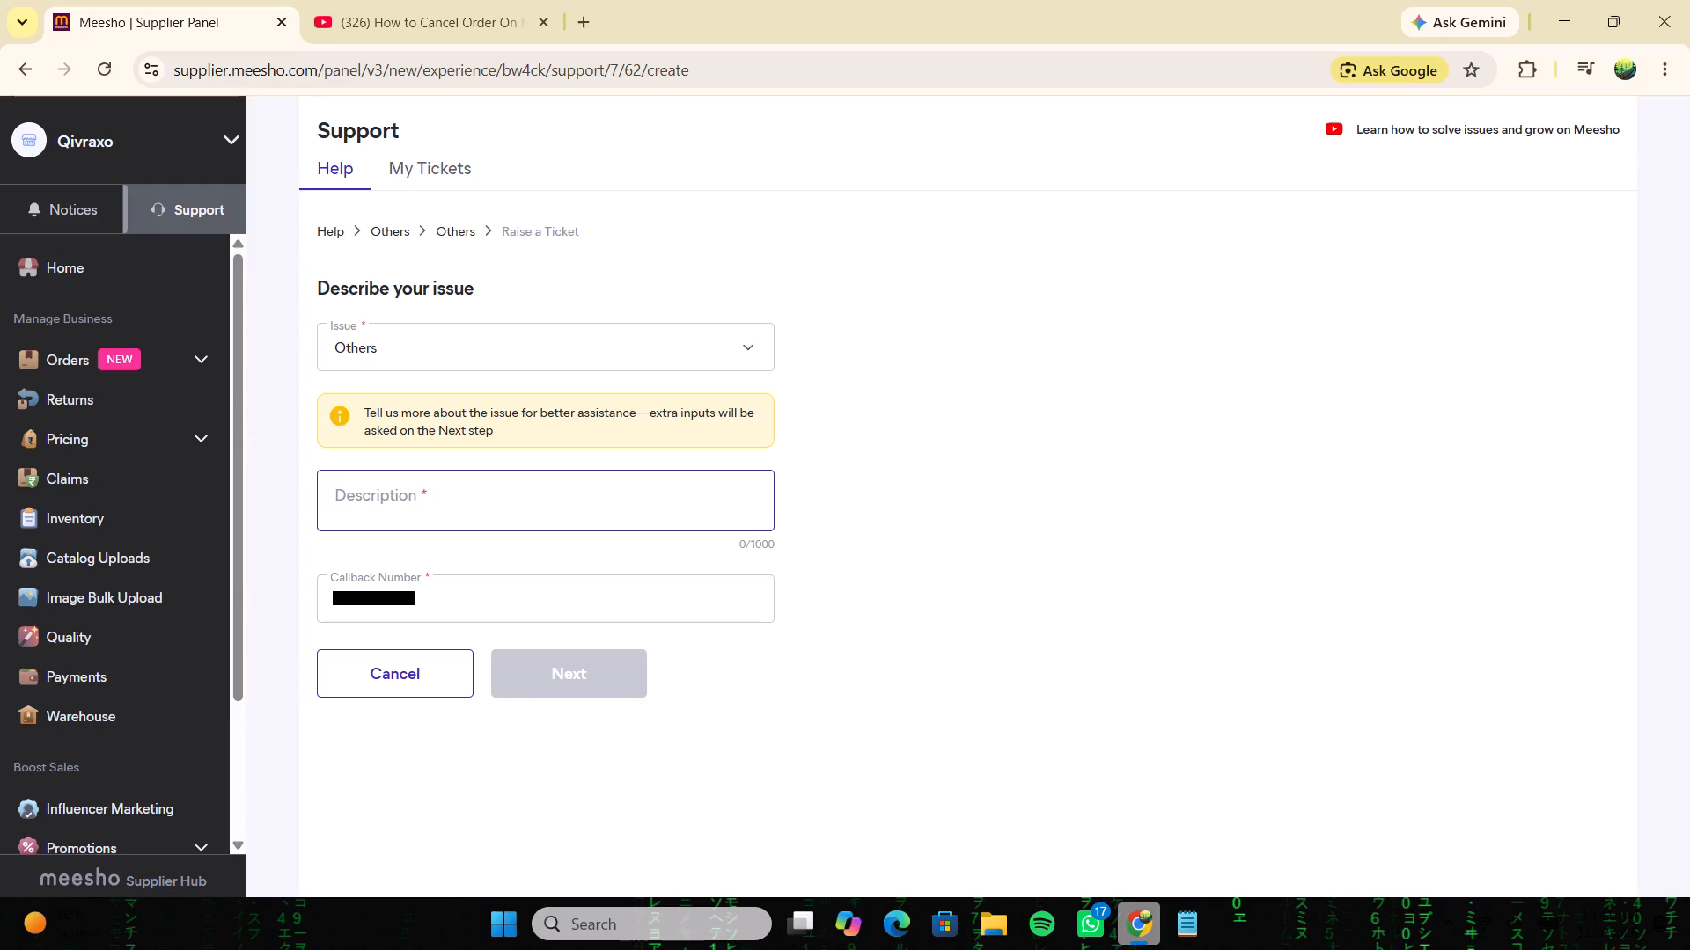
{"action": "double_click", "coordinate": [437, 362]}
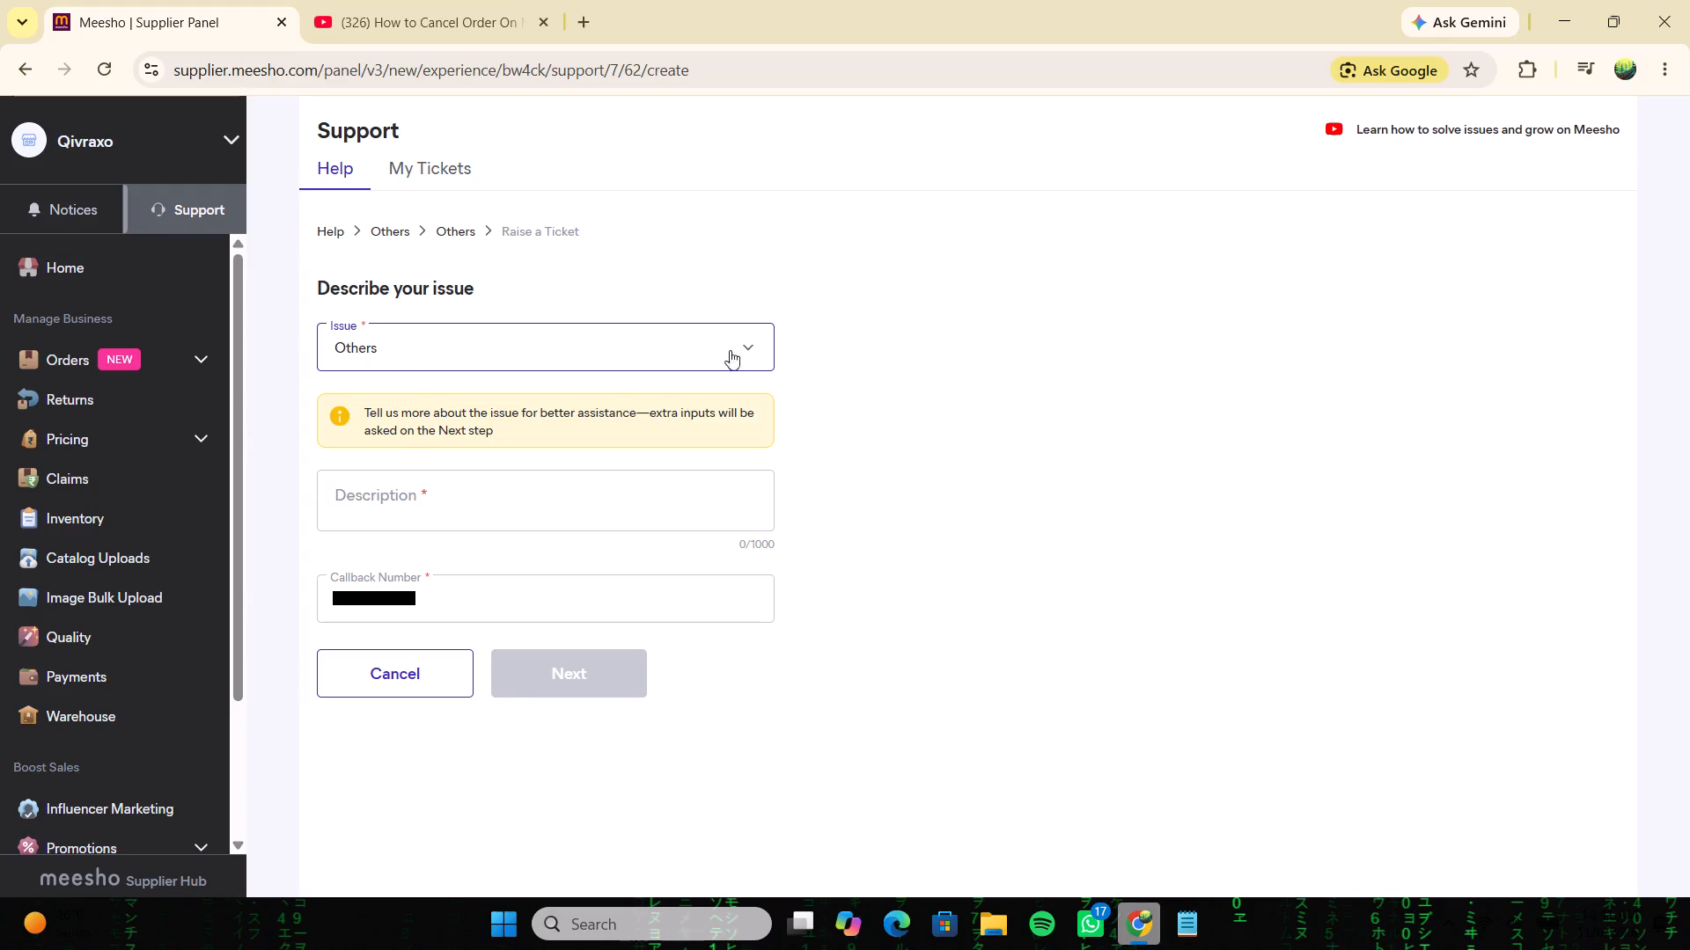
{"action": "left_click", "coordinate": [757, 341]}
{"action": "left_click", "coordinate": [757, 341]}
{"action": "left_click", "coordinate": [467, 502]}
{"action": "left_click", "coordinate": [1164, 933]}
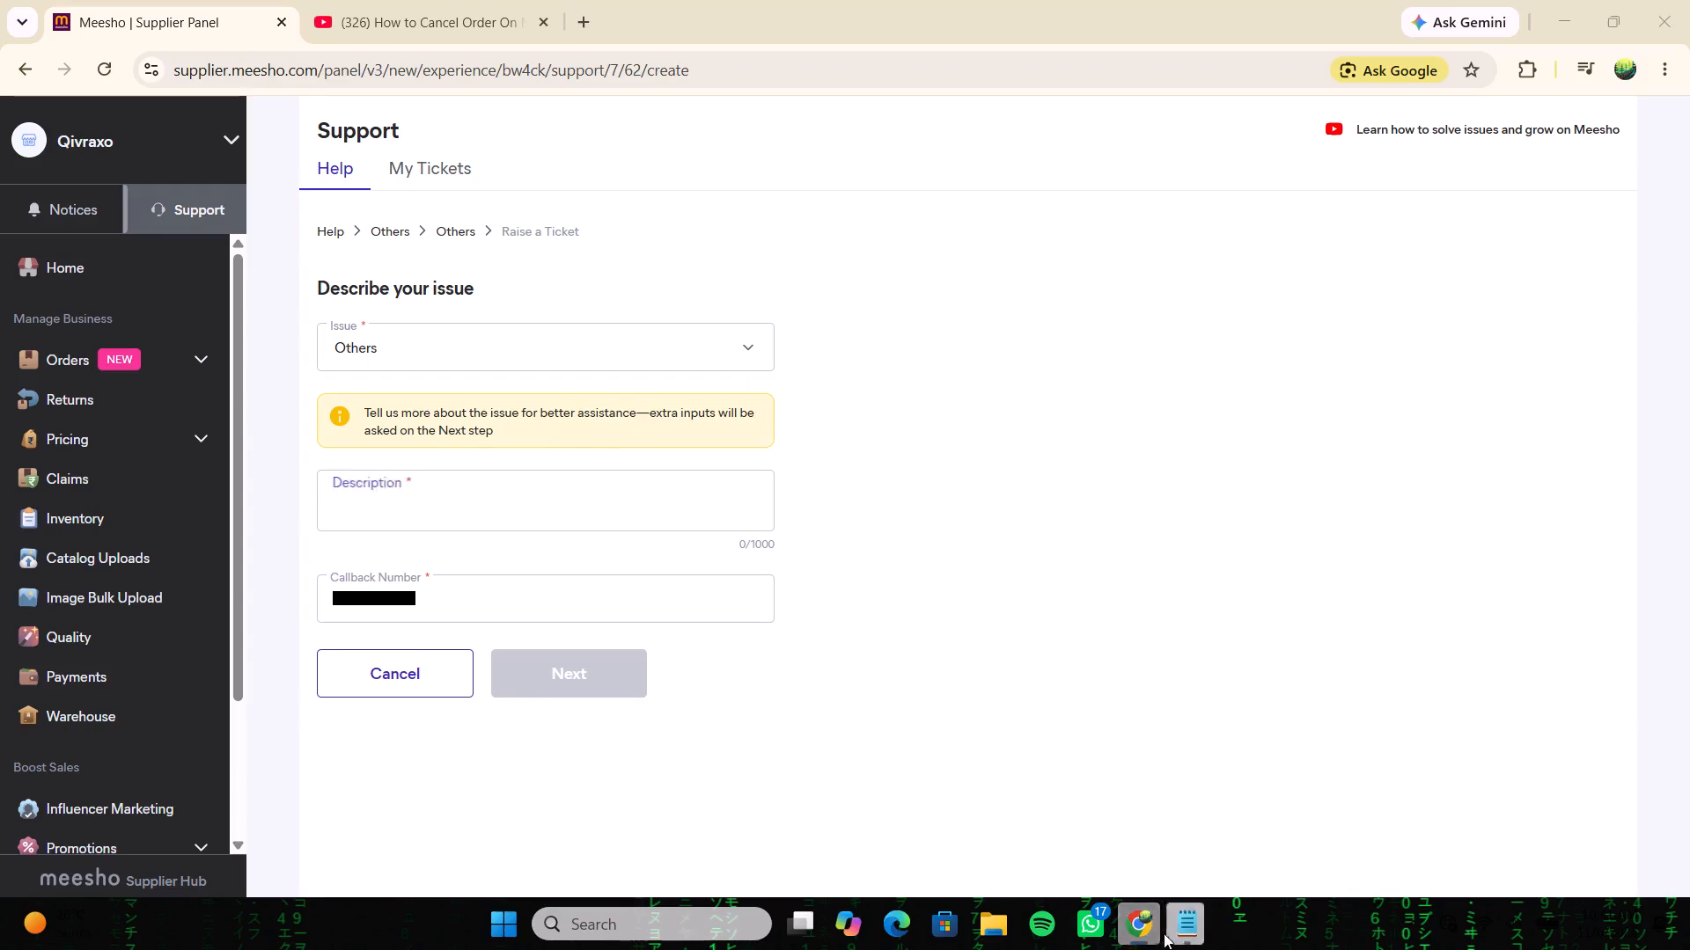
{"action": "left_click", "coordinate": [1226, 826]}
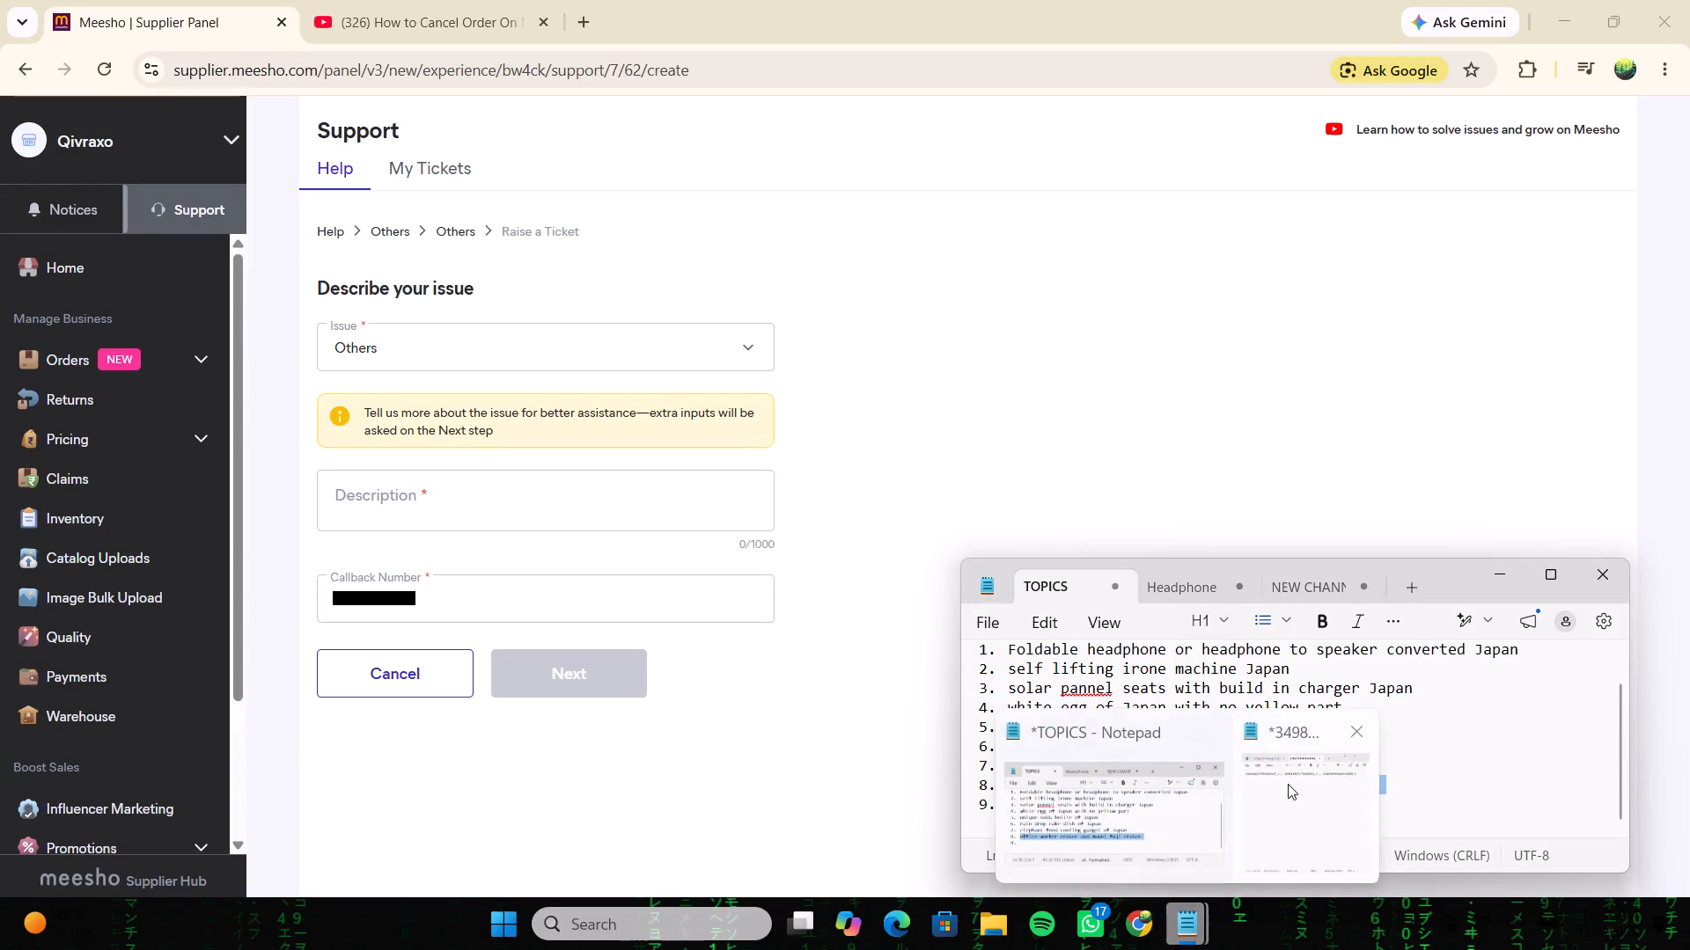
{"action": "left_click", "coordinate": [1511, 576]}
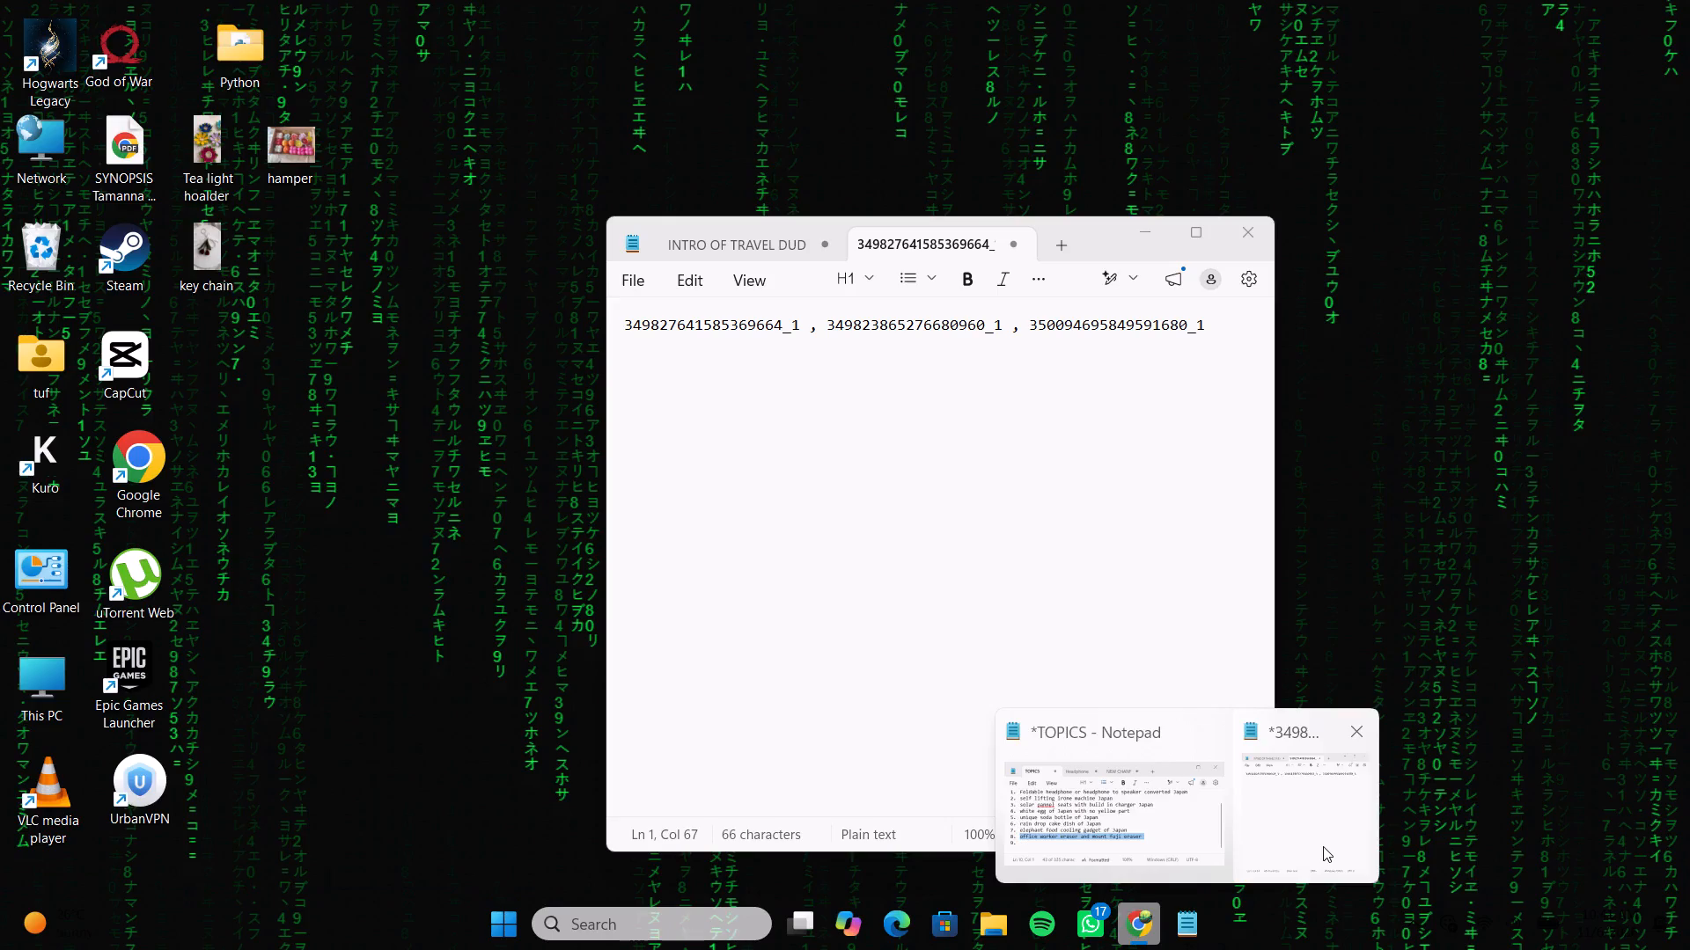
{"action": "left_click", "coordinate": [1323, 846]}
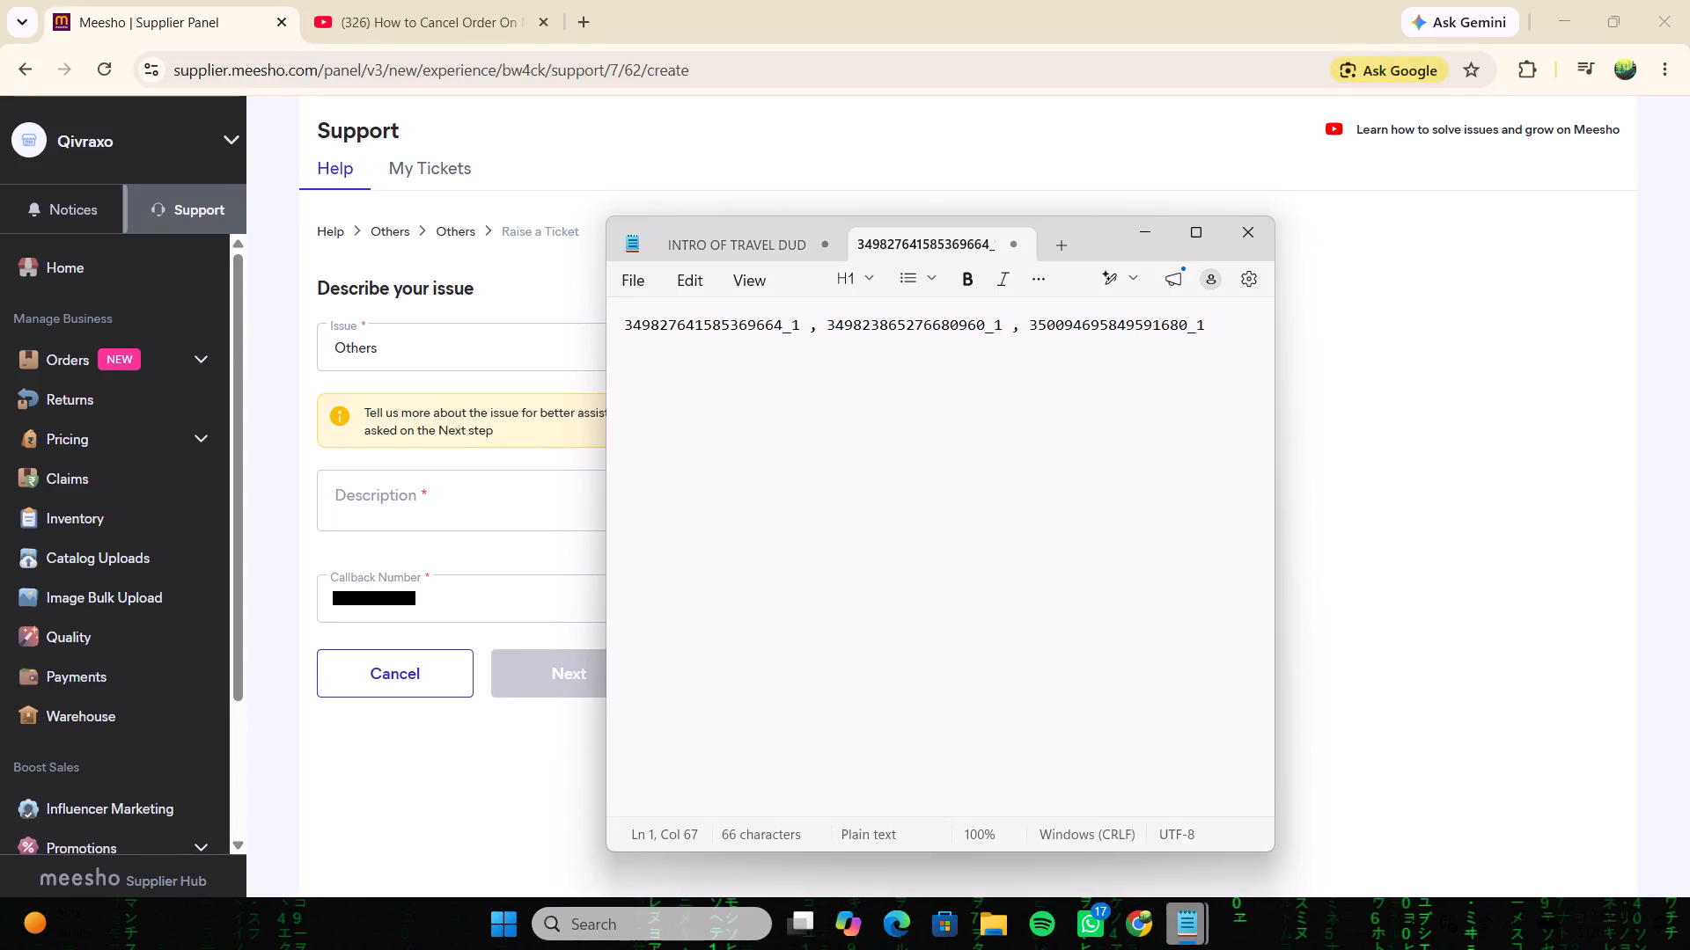
{"action": "left_click_drag", "start_coordinate": [798, 325], "coordinate": [628, 328]}
{"action": "key", "text": "ctrl+c"}
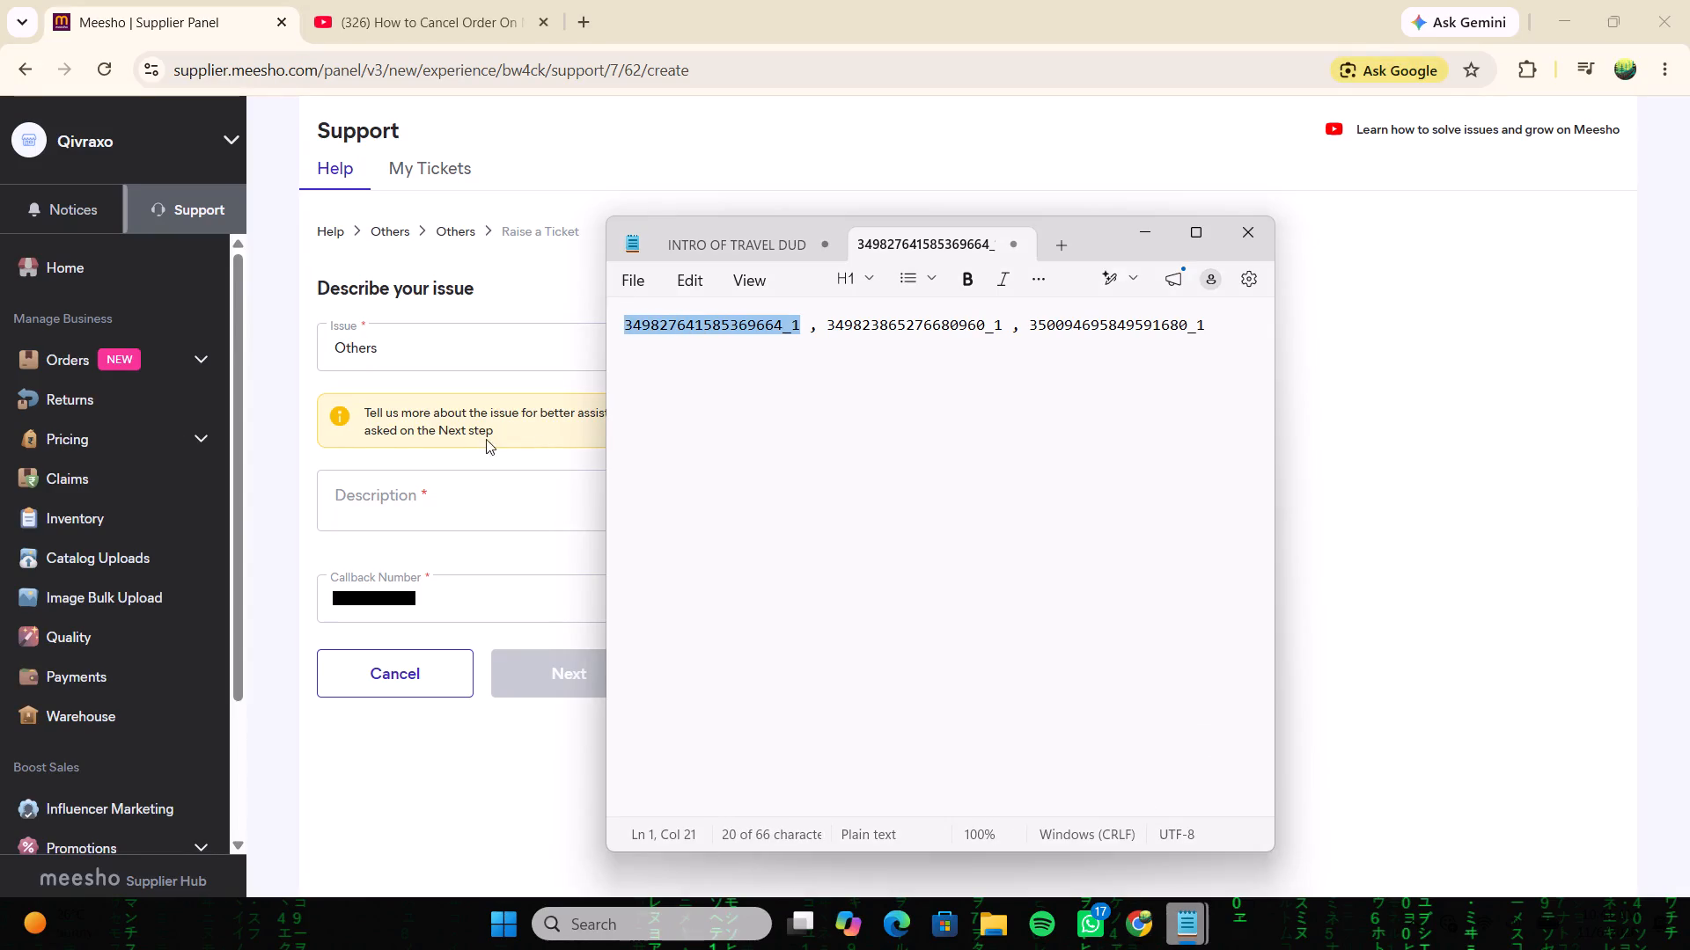
{"action": "left_click", "coordinate": [392, 495]}
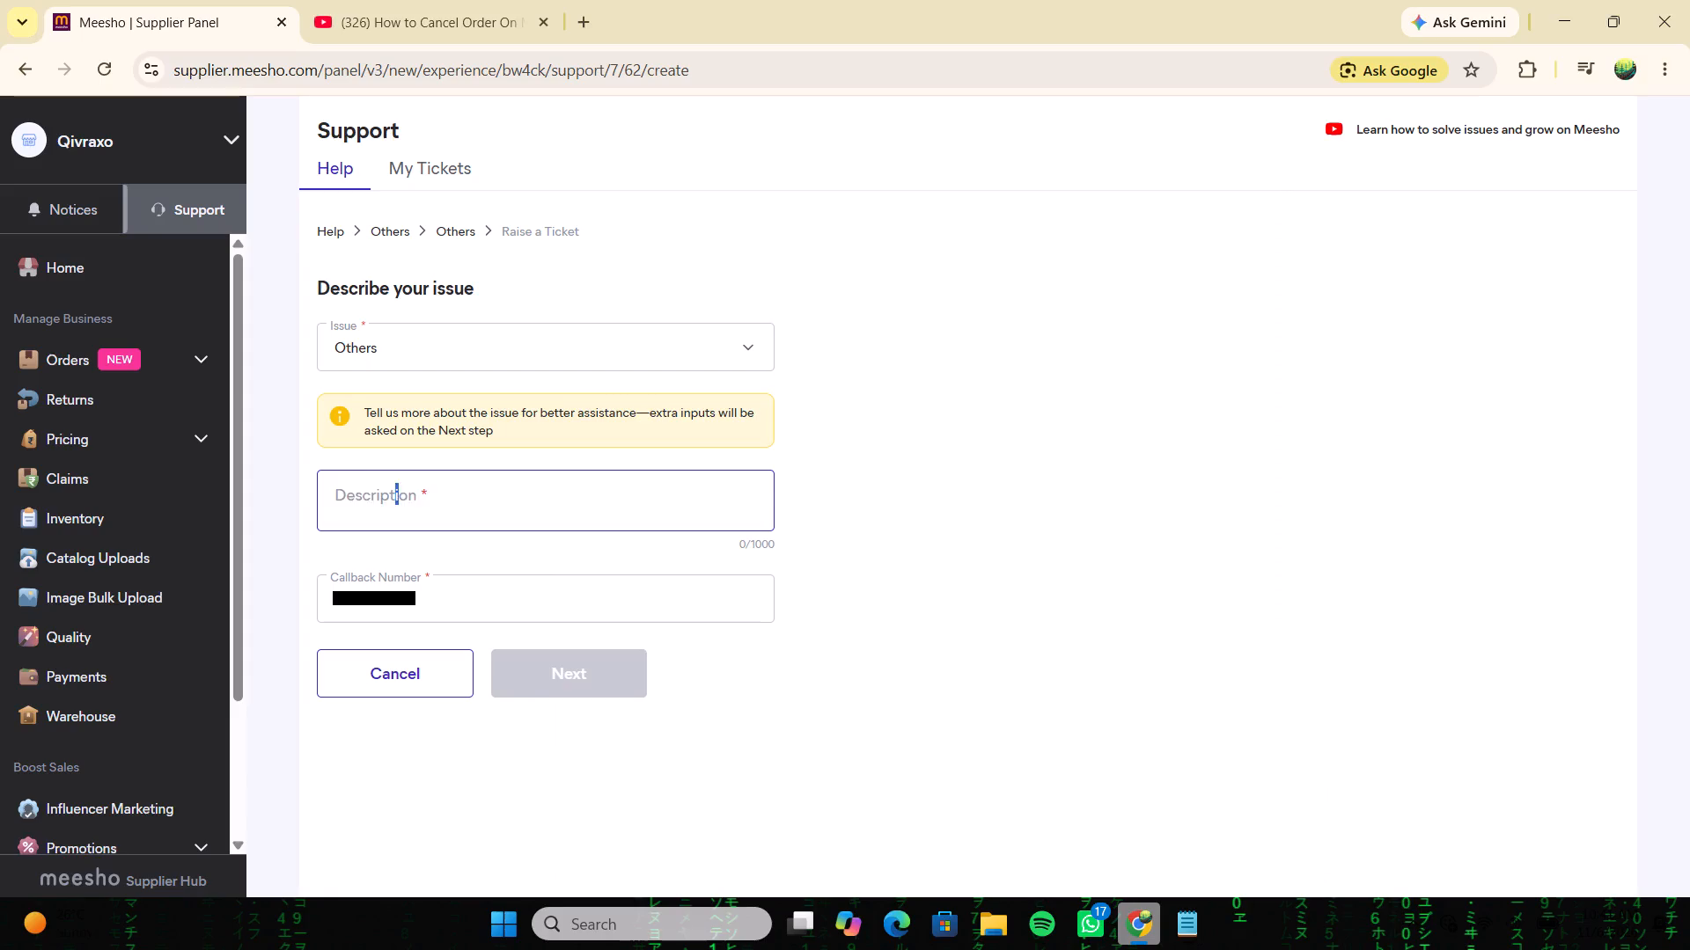
{"action": "left_click", "coordinate": [376, 509]}
{"action": "key", "text": "ctrl+v"}
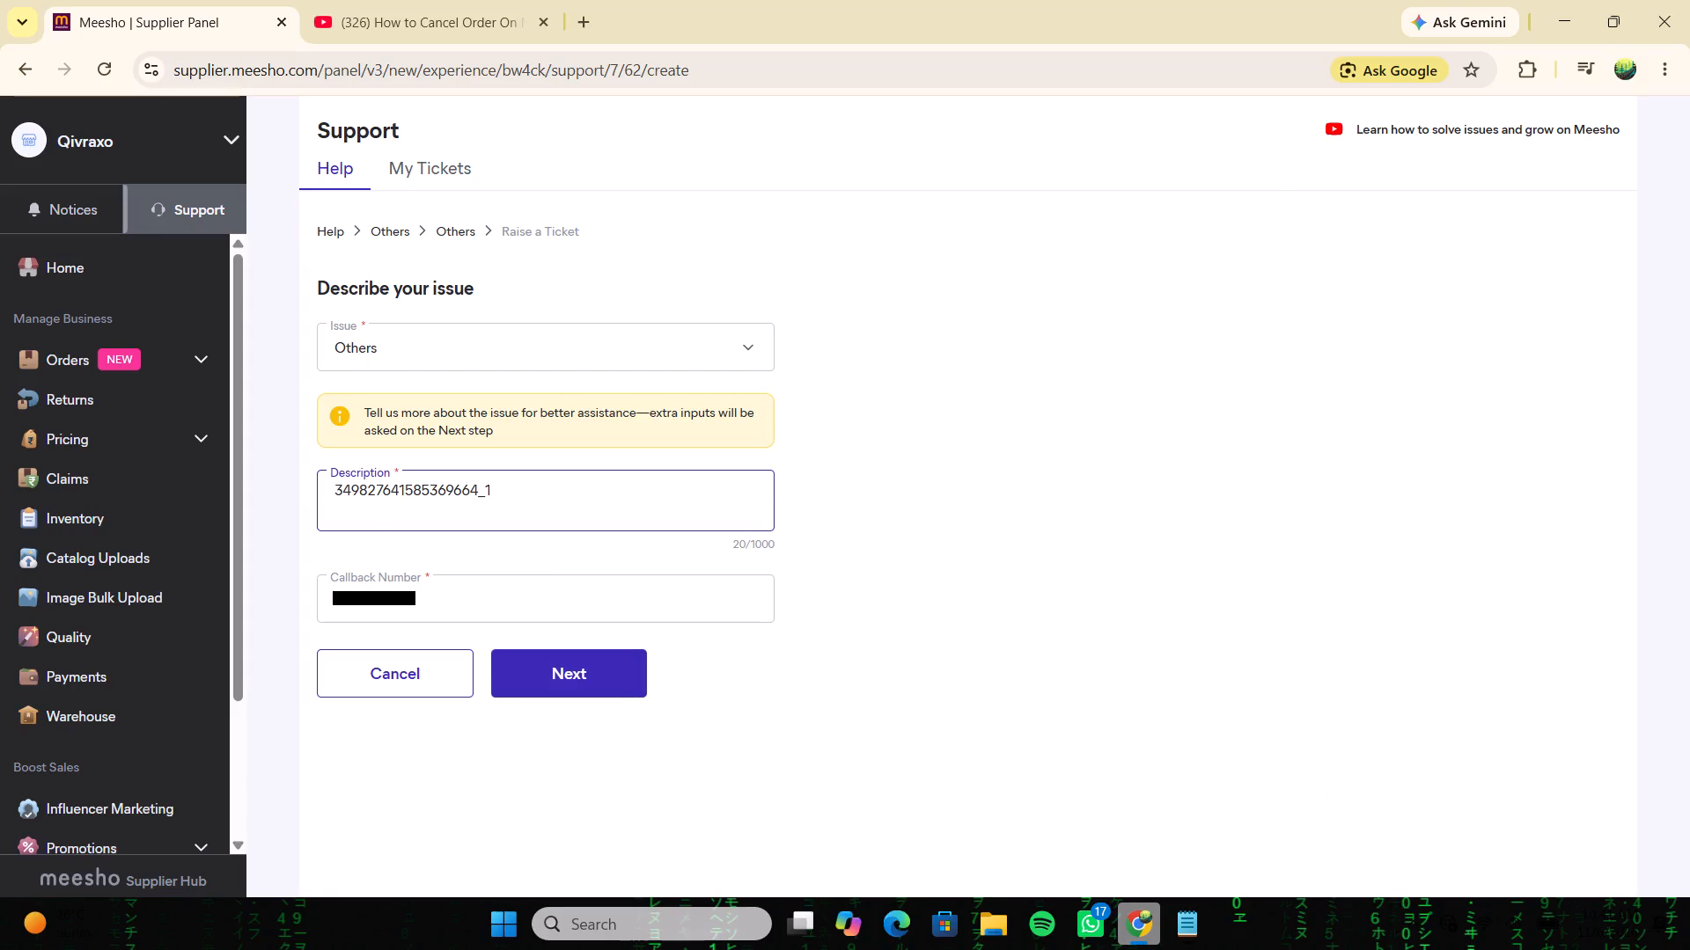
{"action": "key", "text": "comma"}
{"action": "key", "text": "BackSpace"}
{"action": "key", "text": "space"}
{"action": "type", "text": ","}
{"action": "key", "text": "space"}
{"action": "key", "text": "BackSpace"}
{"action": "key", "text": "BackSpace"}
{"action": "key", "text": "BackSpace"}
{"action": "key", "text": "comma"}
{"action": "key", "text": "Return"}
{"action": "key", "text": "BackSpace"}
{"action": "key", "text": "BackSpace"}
{"action": "key", "text": "space"}
{"action": "key", "text": "space"}
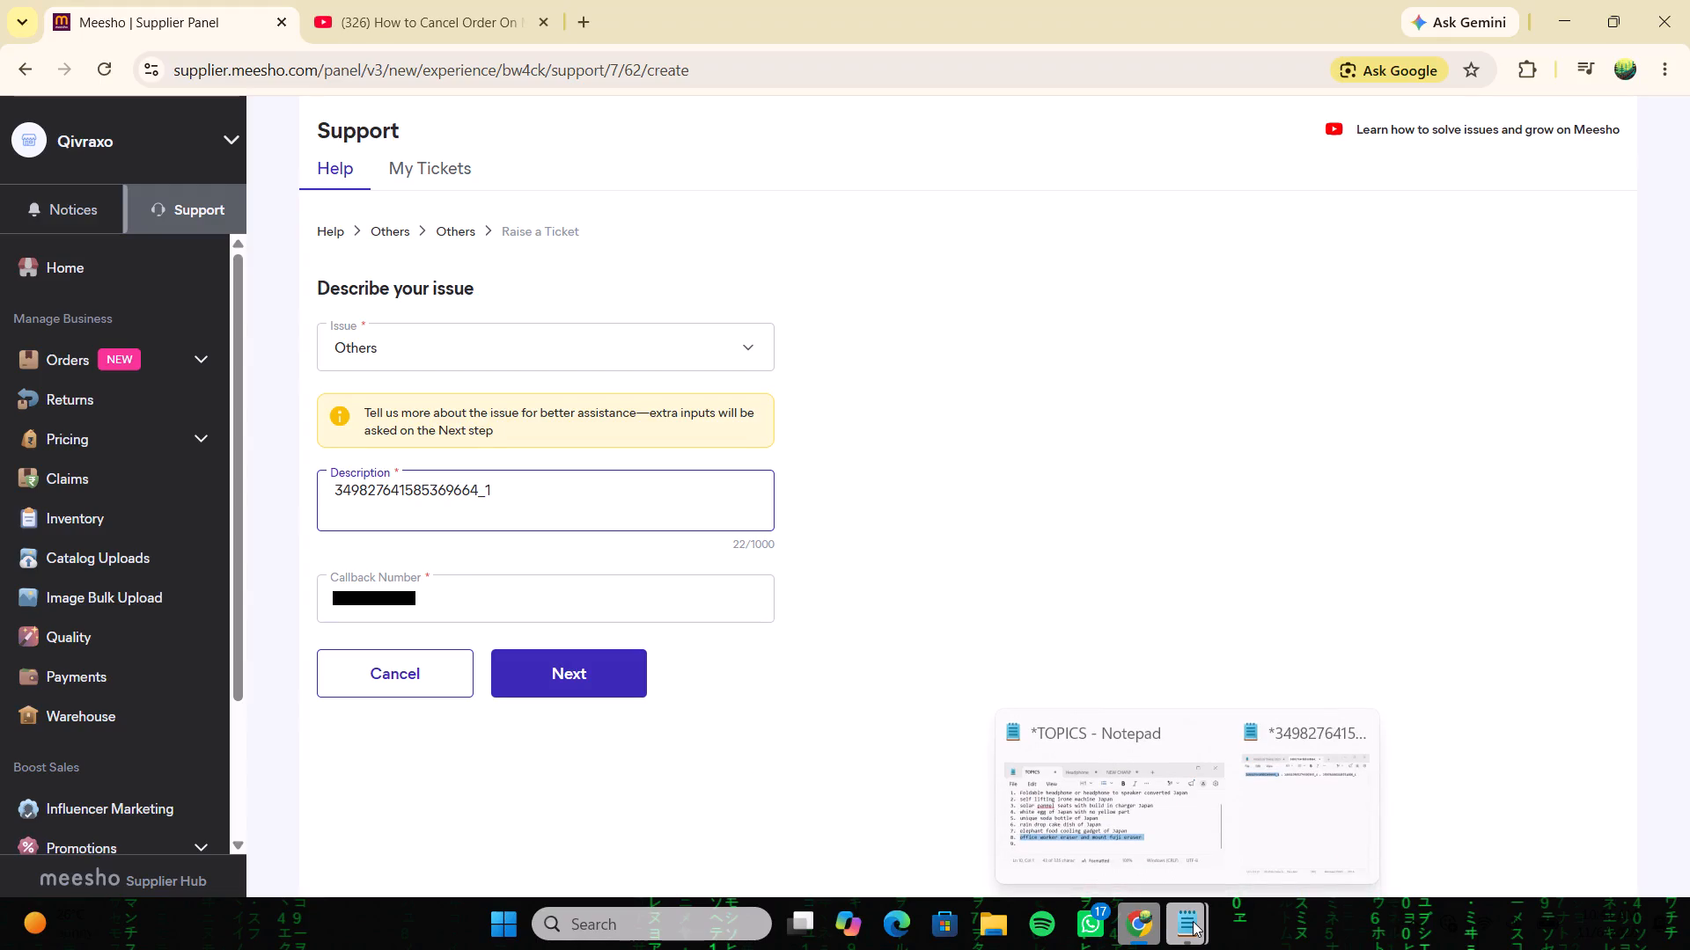
{"action": "double_click", "coordinate": [1251, 813]}
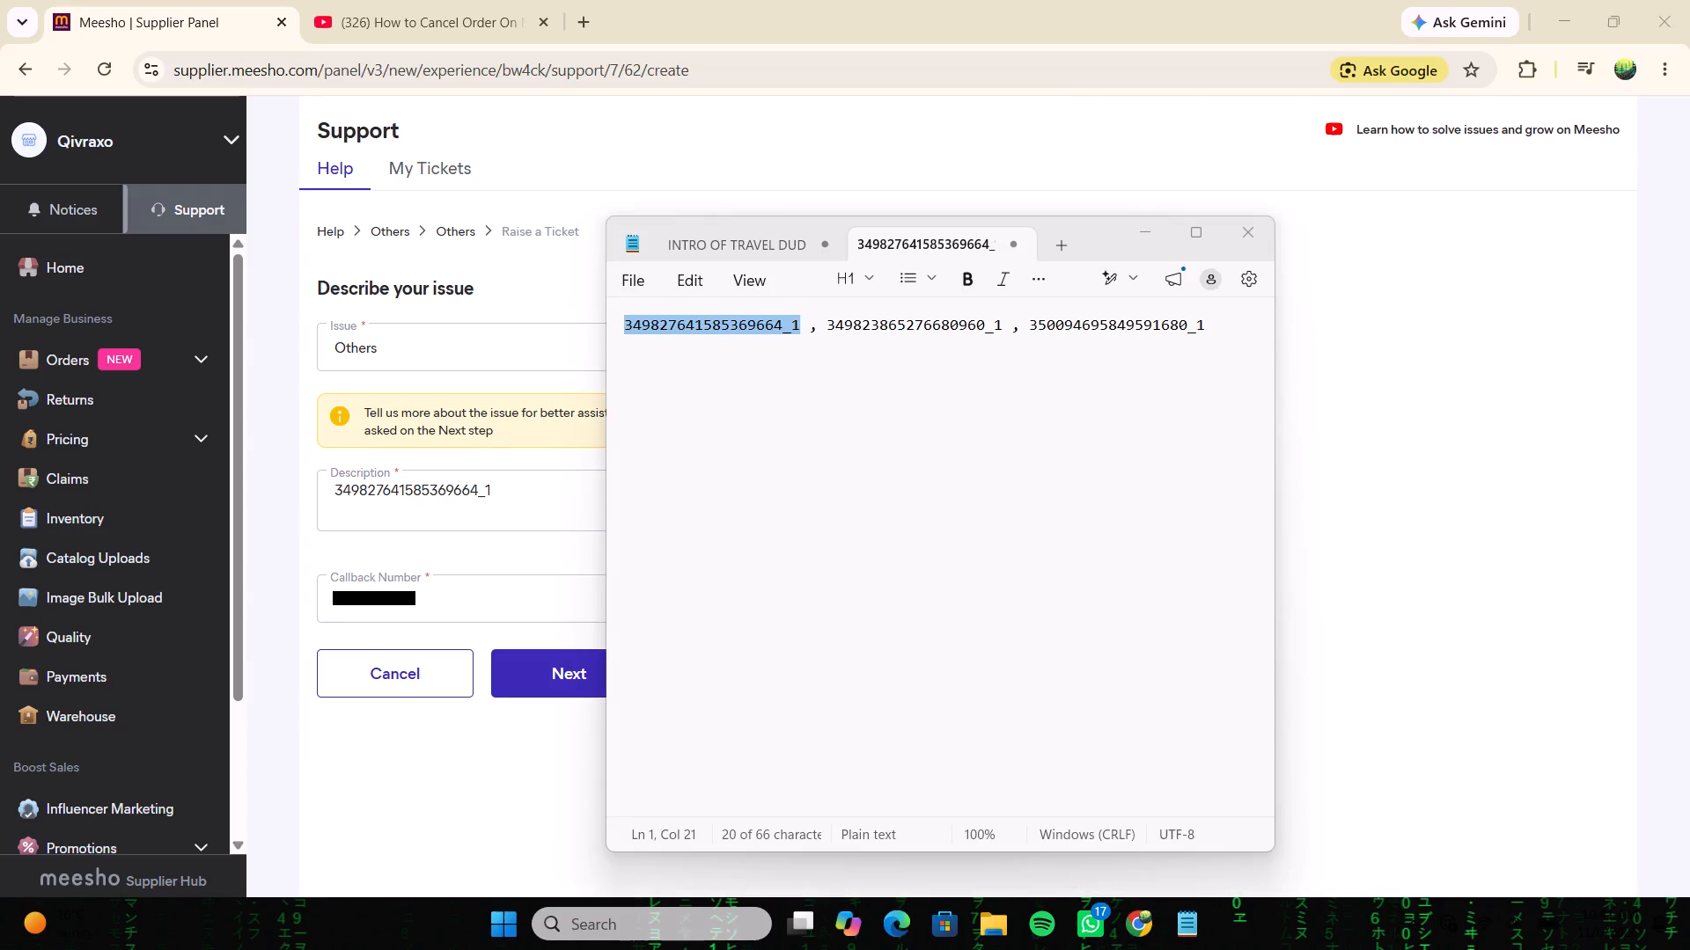
{"action": "left_click_drag", "start_coordinate": [1006, 325], "coordinate": [828, 306]}
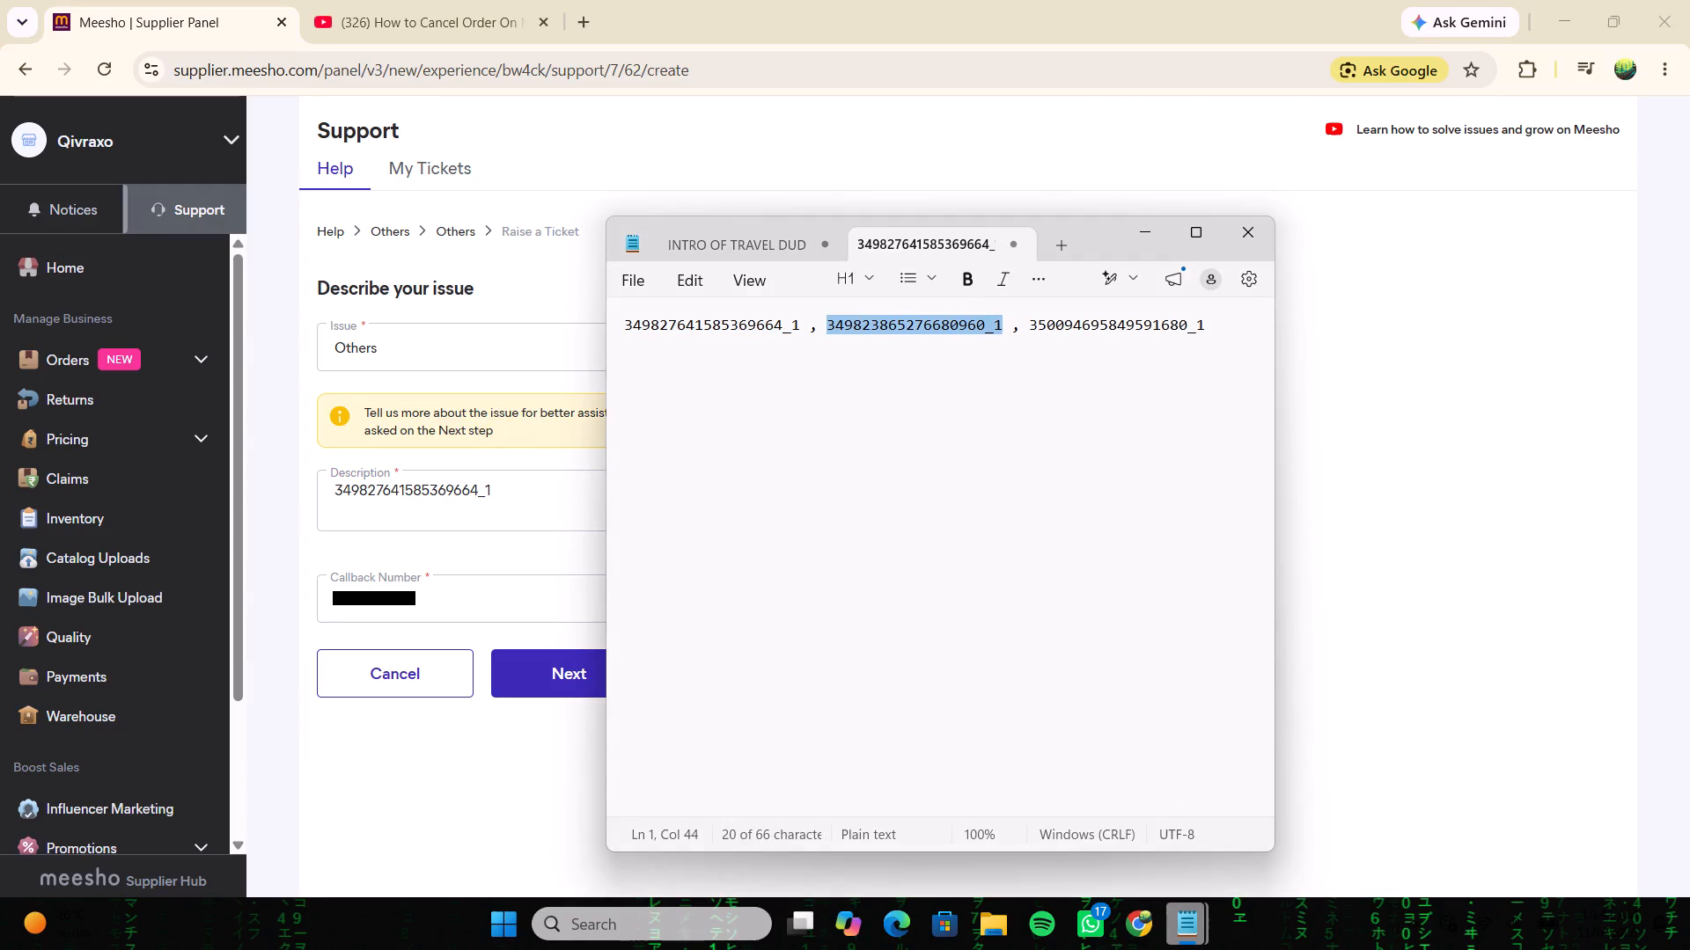
{"action": "key", "text": "ctrl+c"}
{"action": "left_click", "coordinate": [528, 494]}
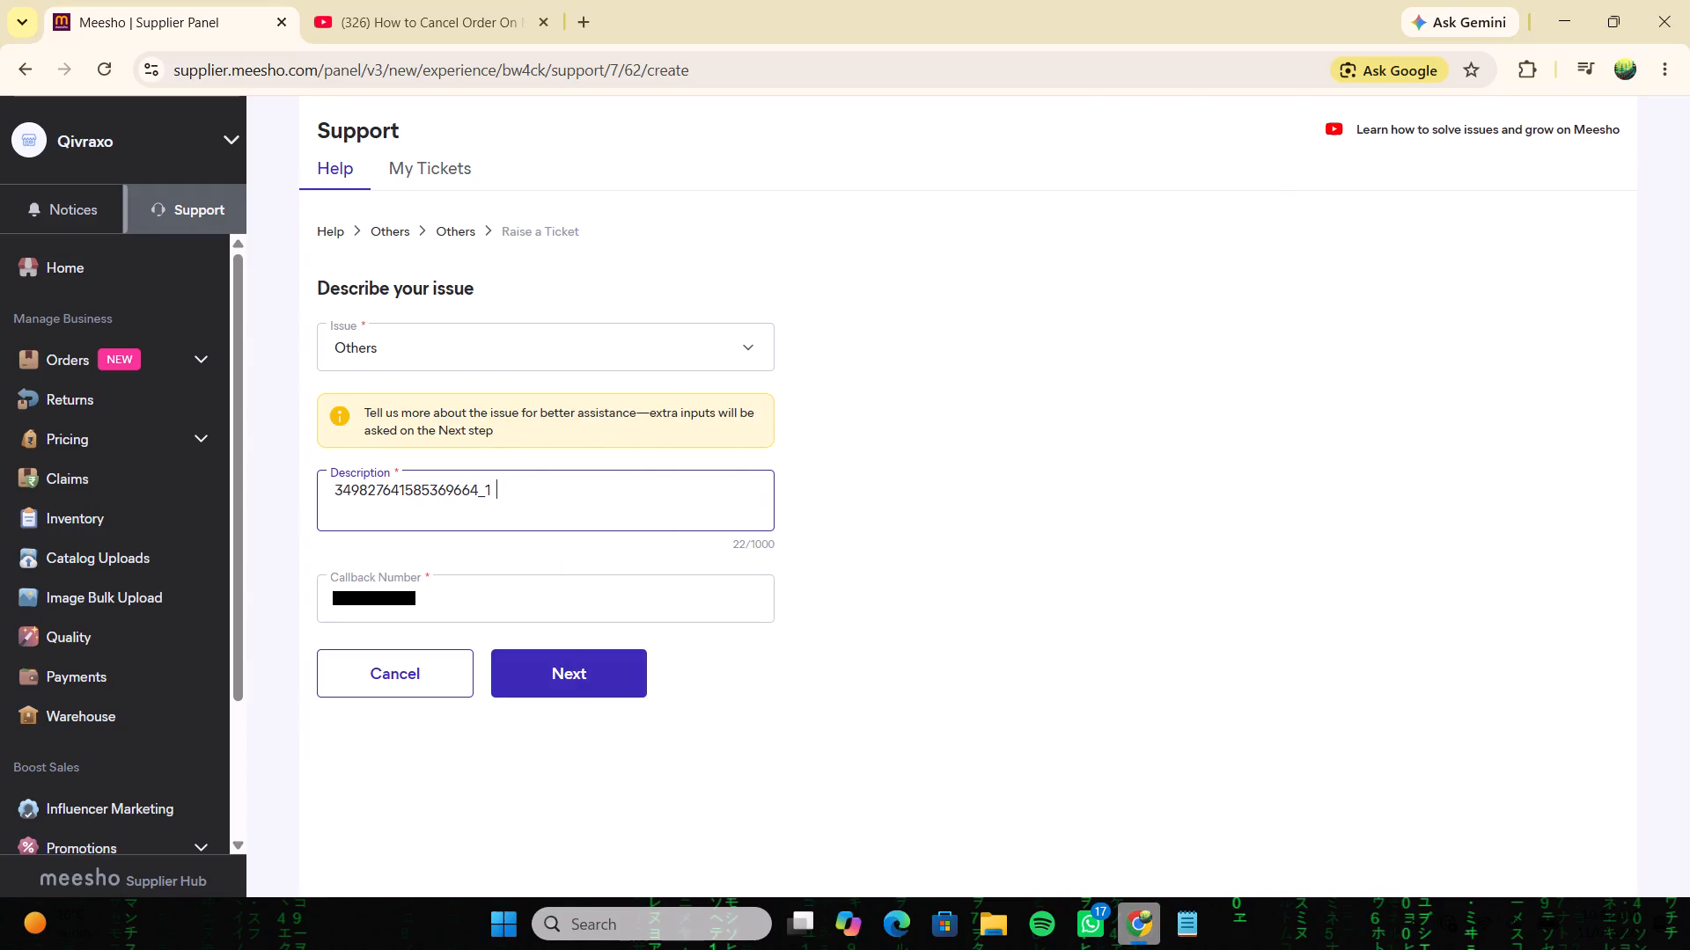
{"action": "key", "text": "BackSpace"}
{"action": "key", "text": "comma"}
{"action": "key", "text": "space"}
{"action": "key", "text": "space"}
{"action": "key", "text": "ctrl+v"}
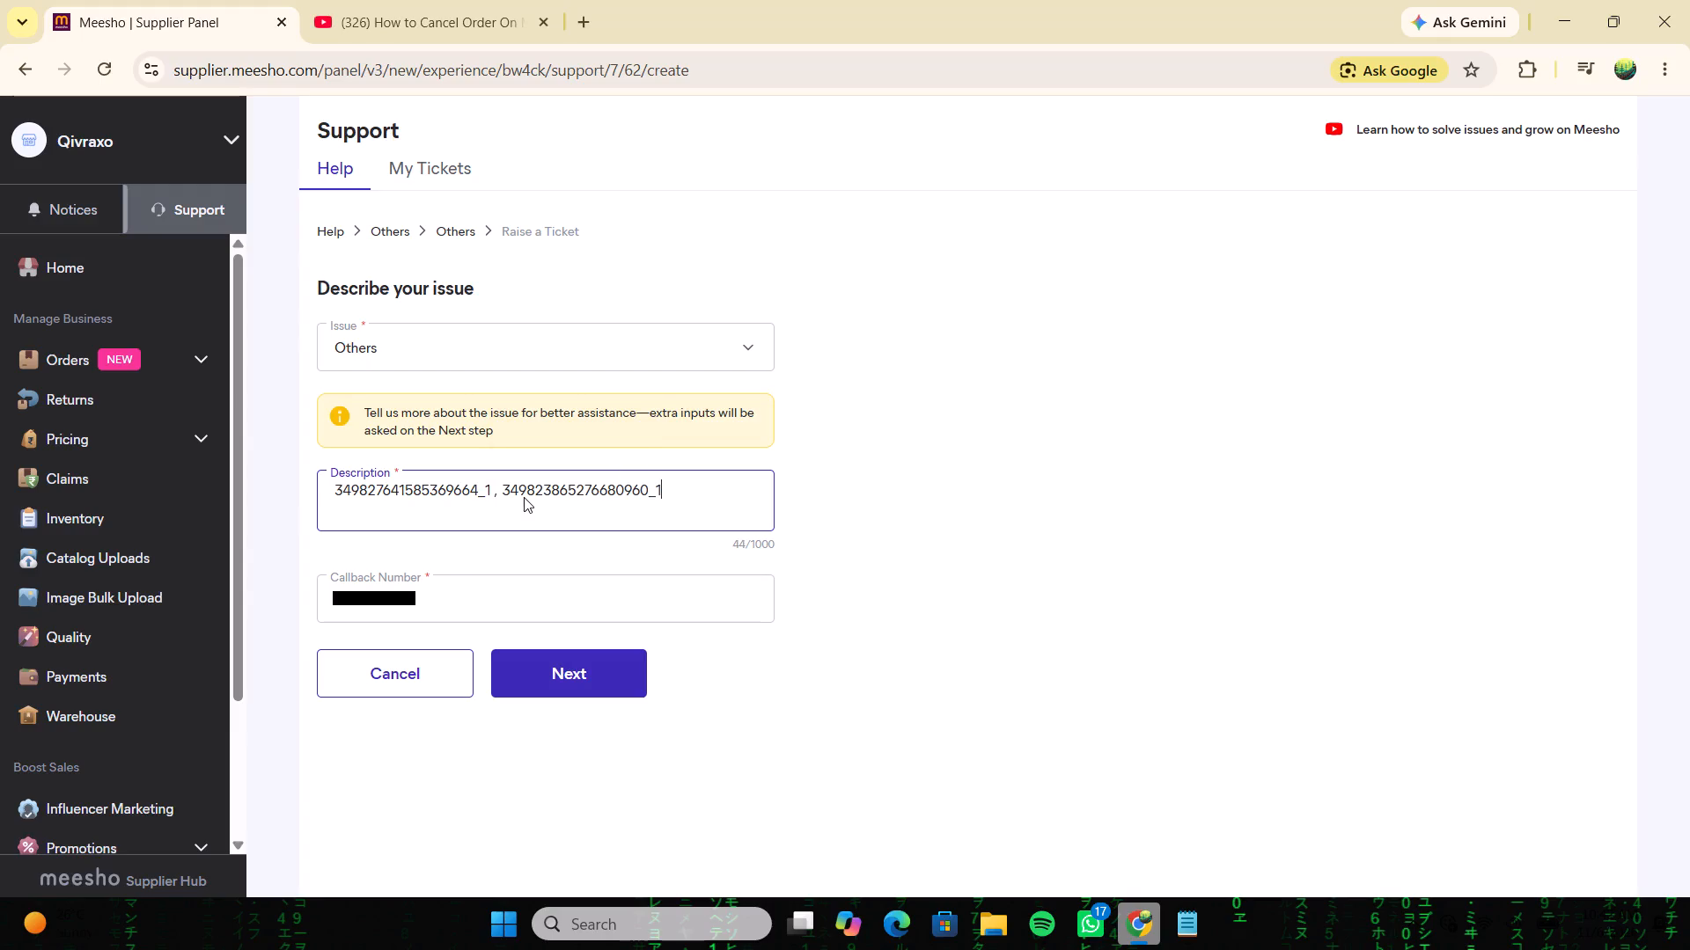
{"action": "key", "text": "space"}
{"action": "type", "text": ","}
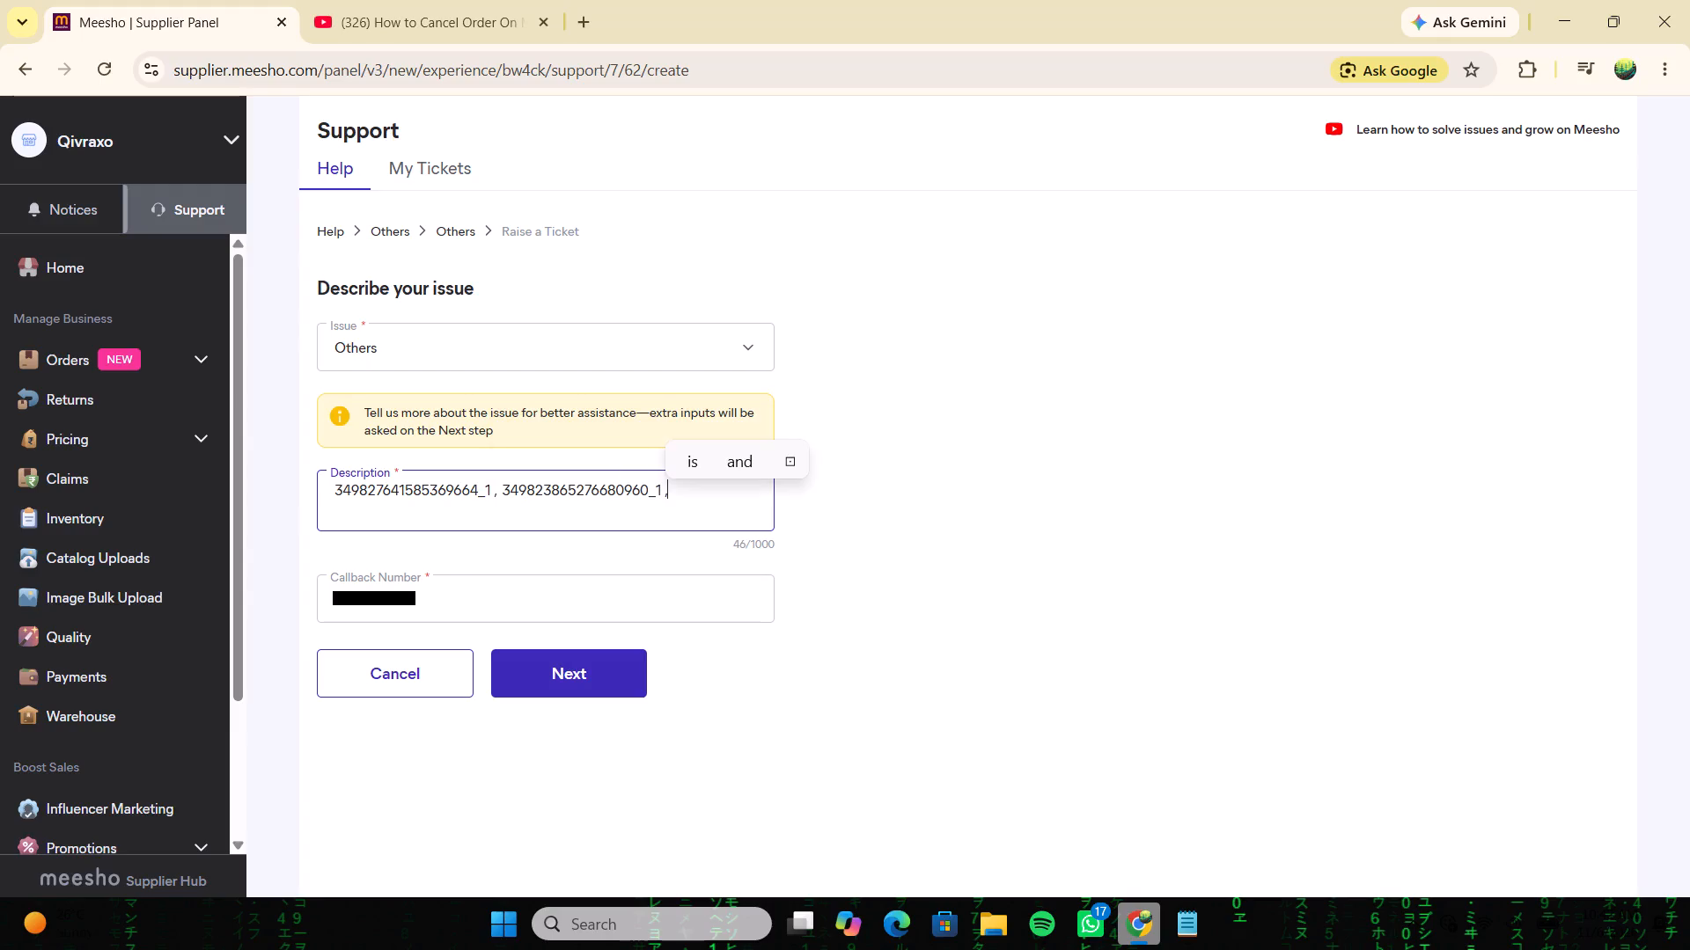
{"action": "key", "text": "space"}
{"action": "key", "text": "space"}
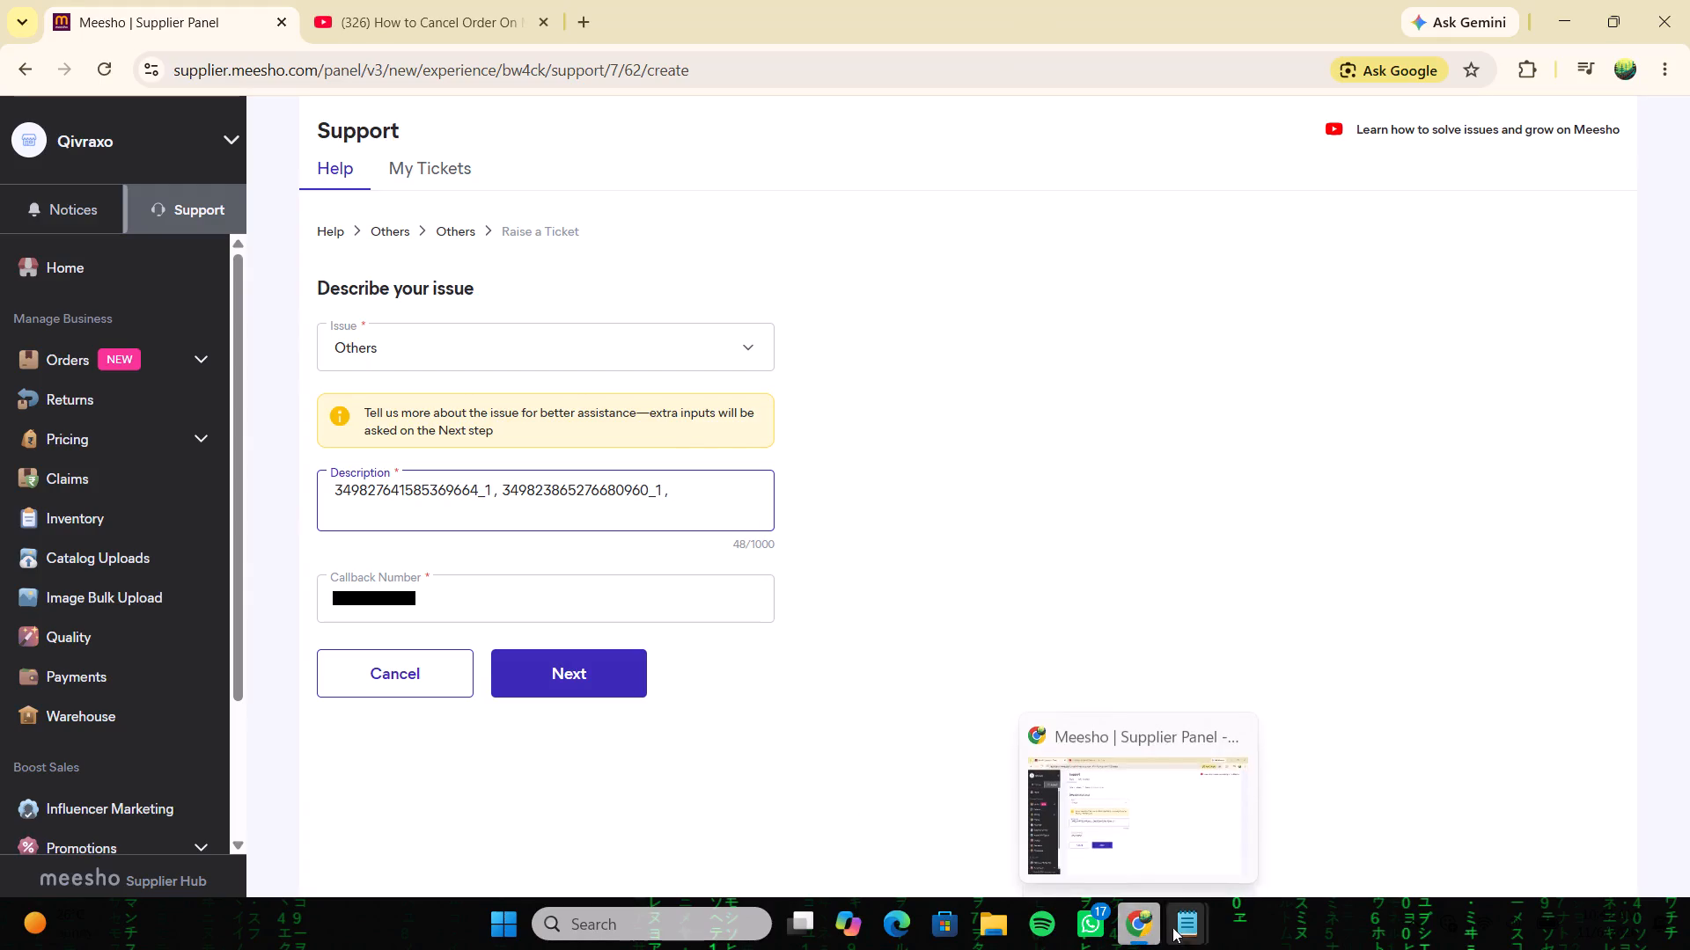
{"action": "left_click", "coordinate": [1286, 832]}
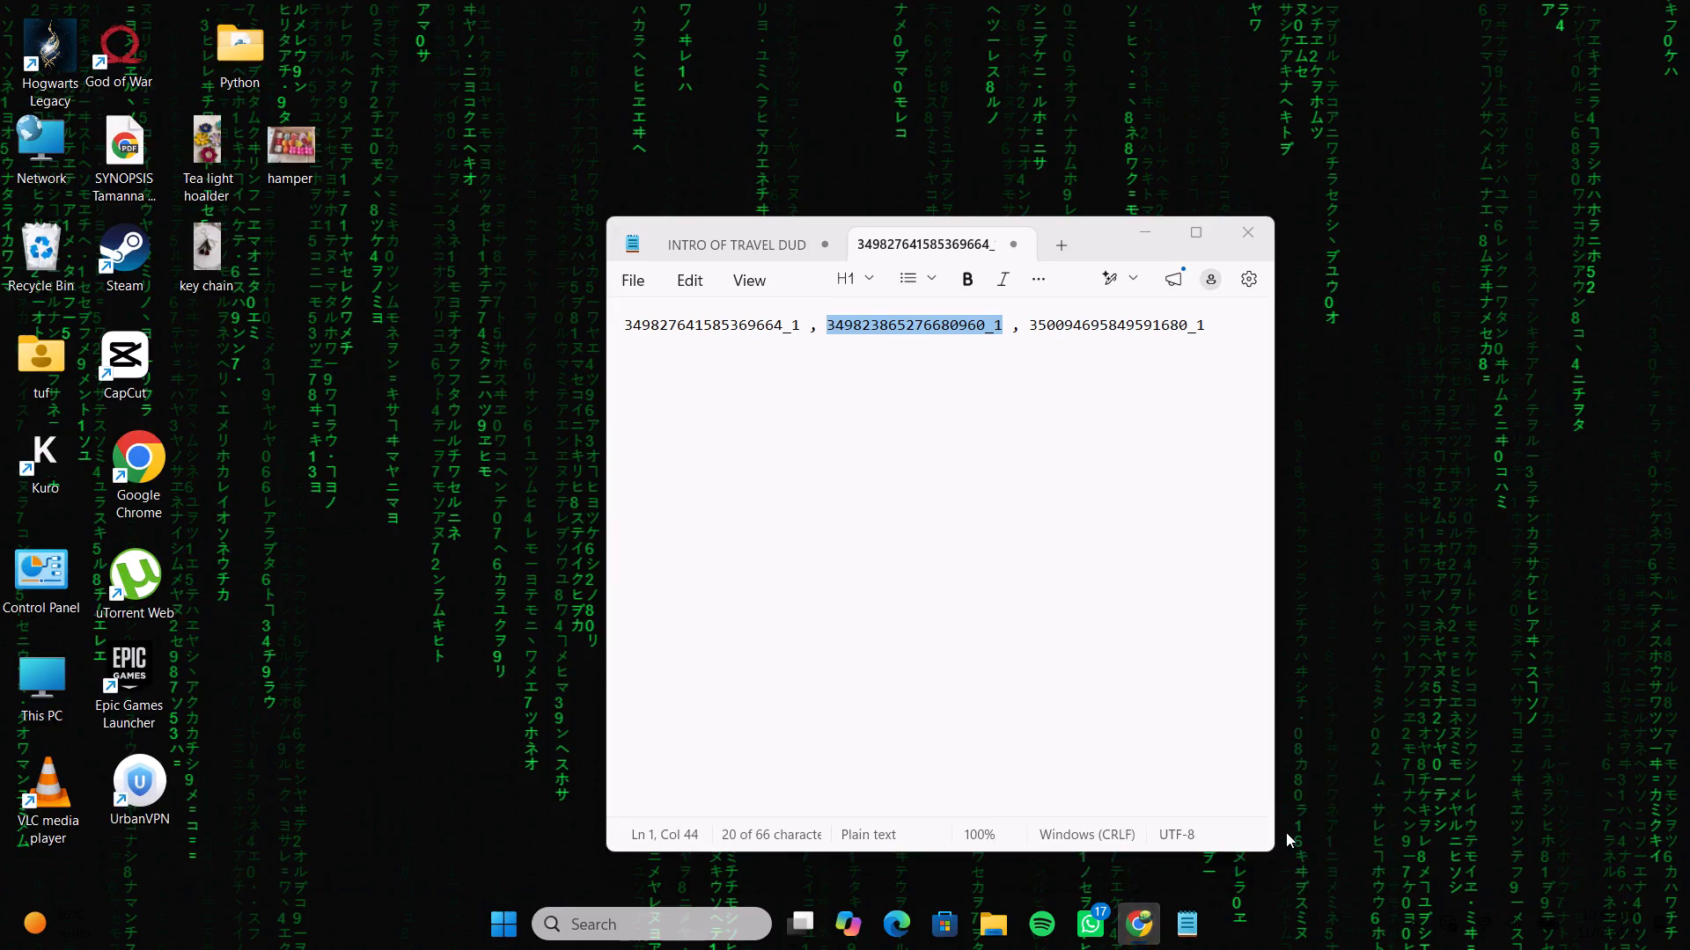
{"action": "left_click_drag", "start_coordinate": [1202, 325], "coordinate": [1094, 318]}
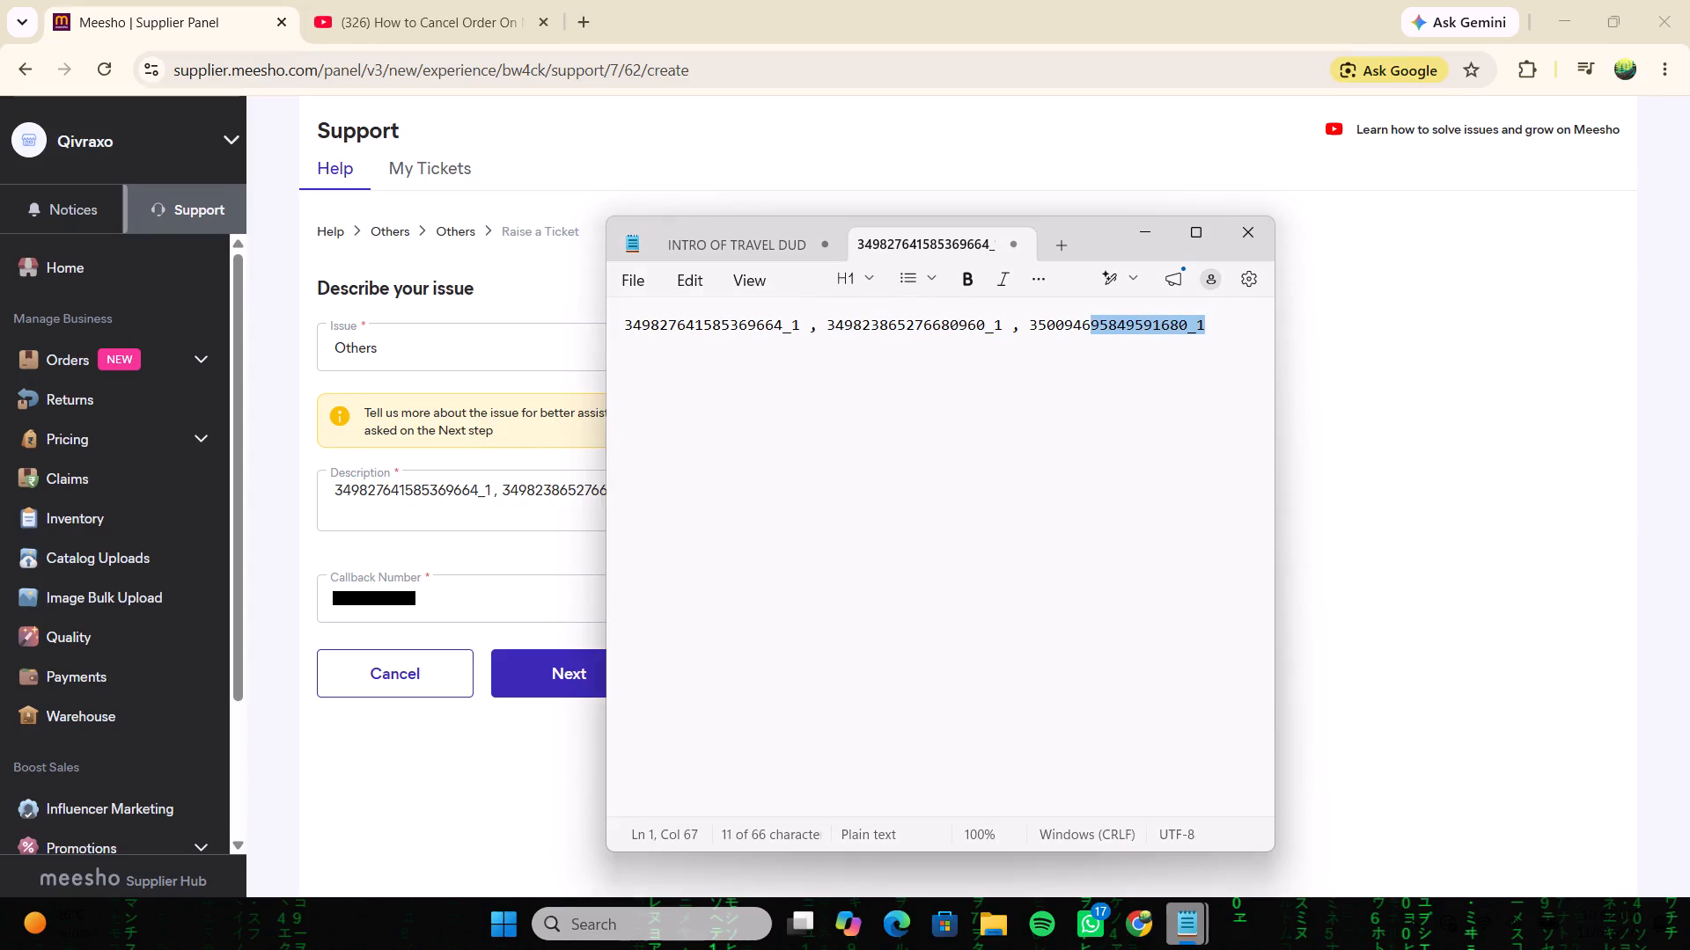
{"action": "left_click_drag", "start_coordinate": [1094, 318], "coordinate": [1032, 318]}
{"action": "key", "text": "ctrl+c"}
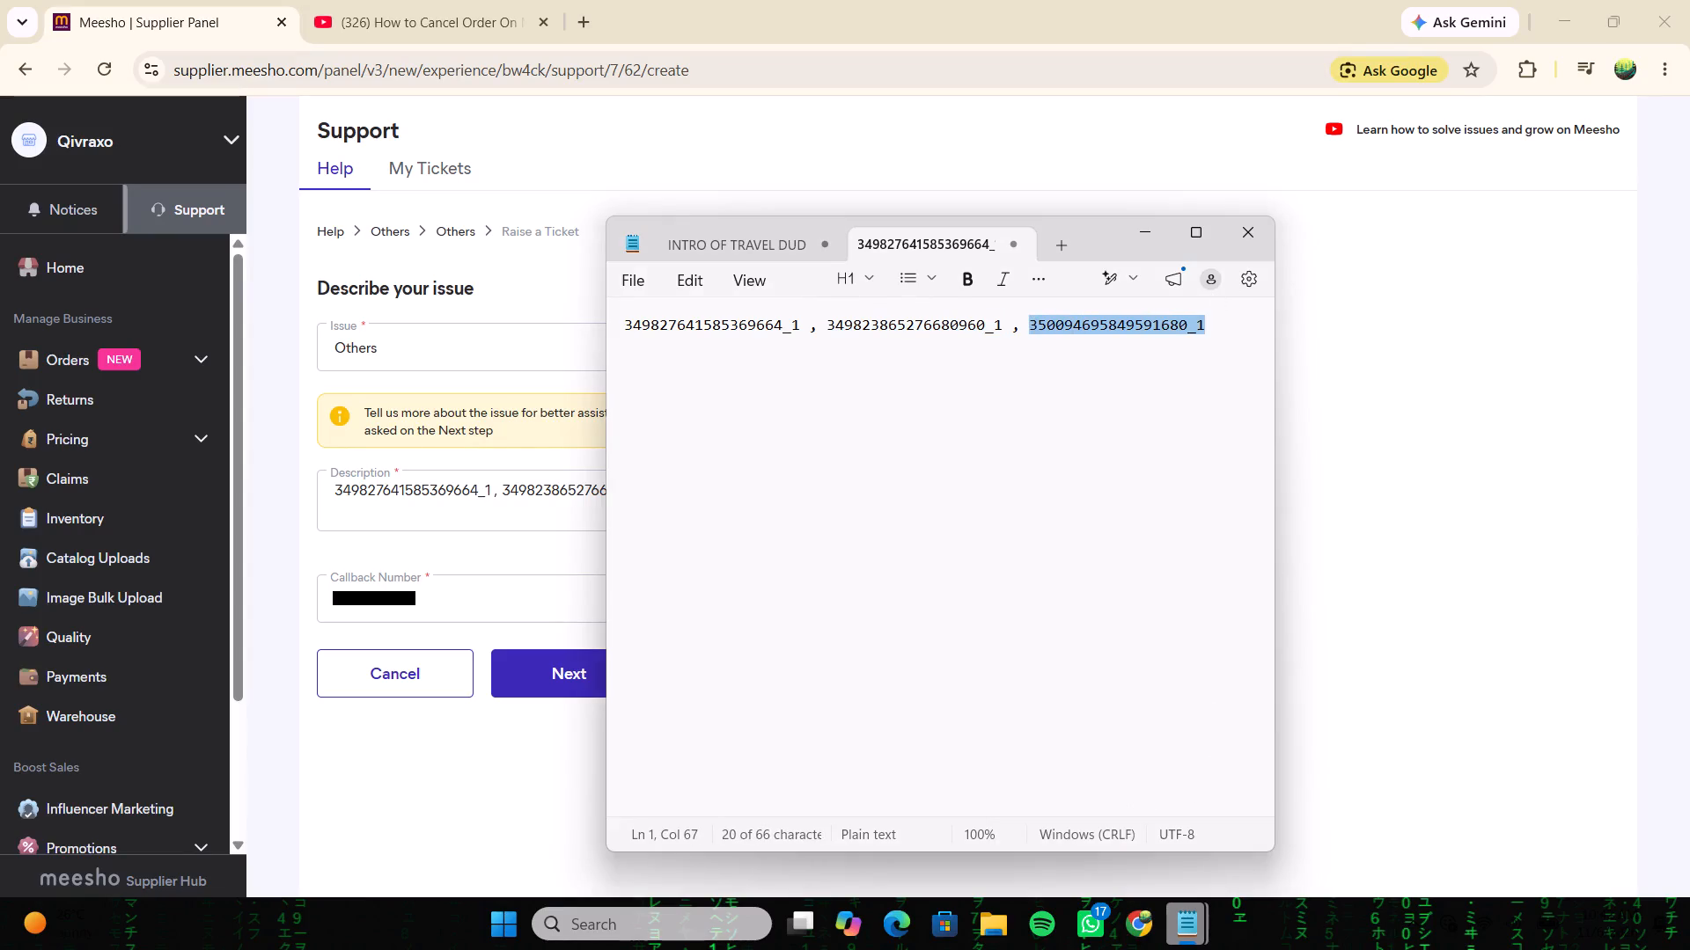
{"action": "left_click", "coordinate": [573, 524]}
{"action": "left_click", "coordinate": [729, 497]}
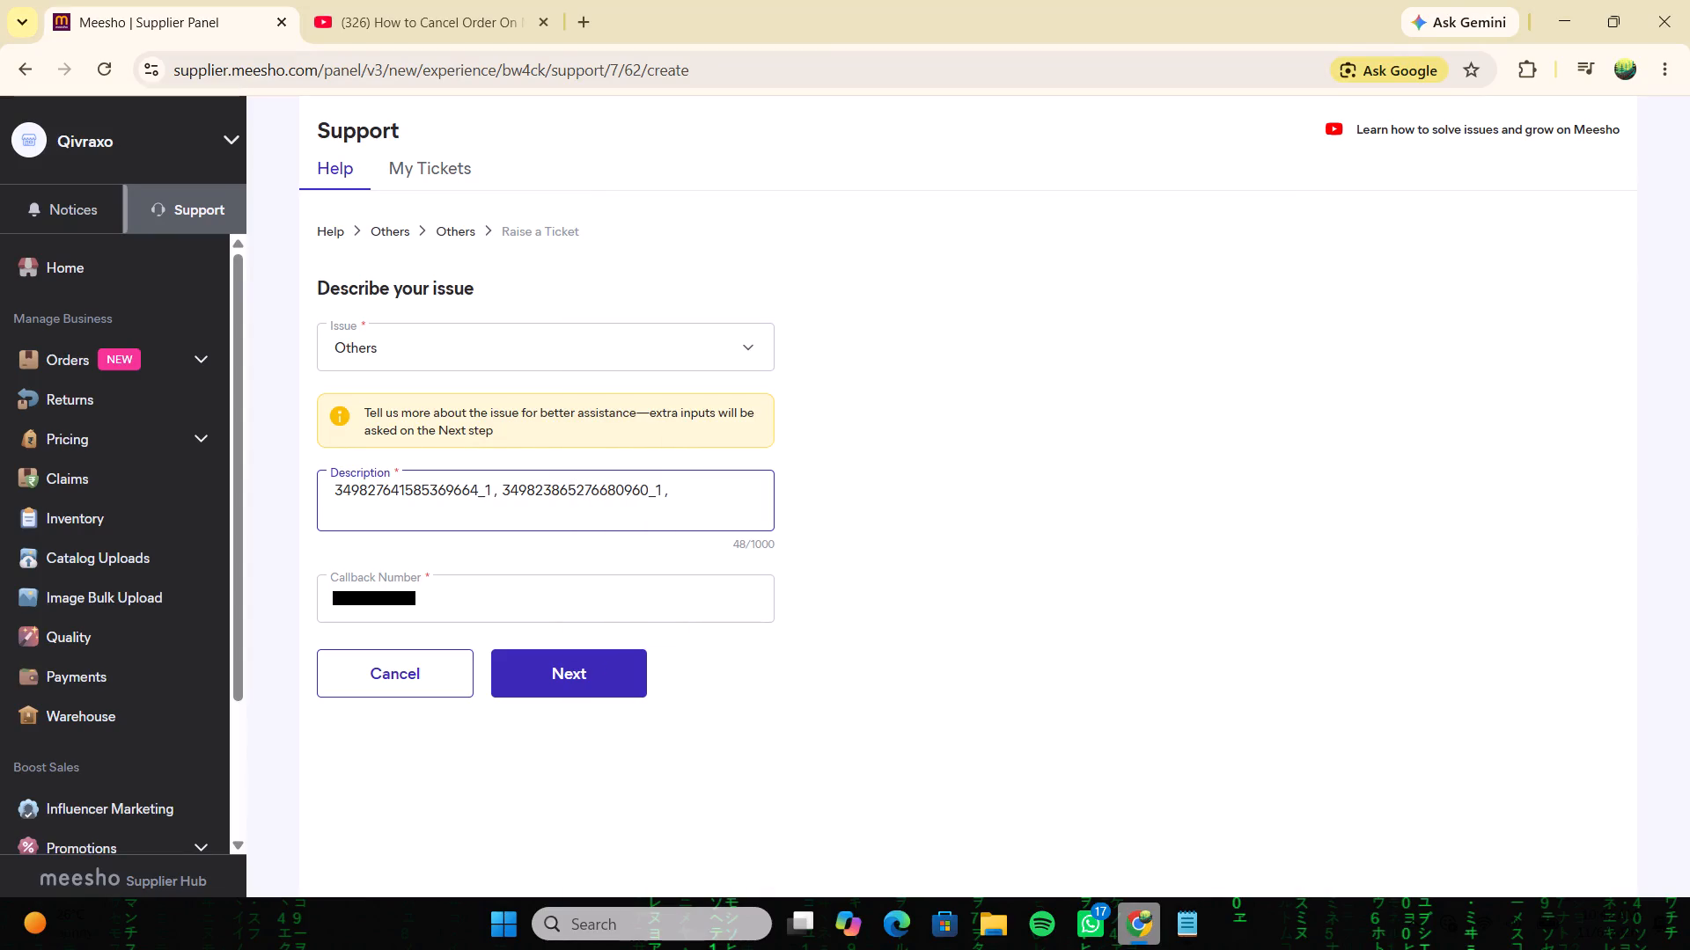
{"action": "key", "text": "ctrl+v"}
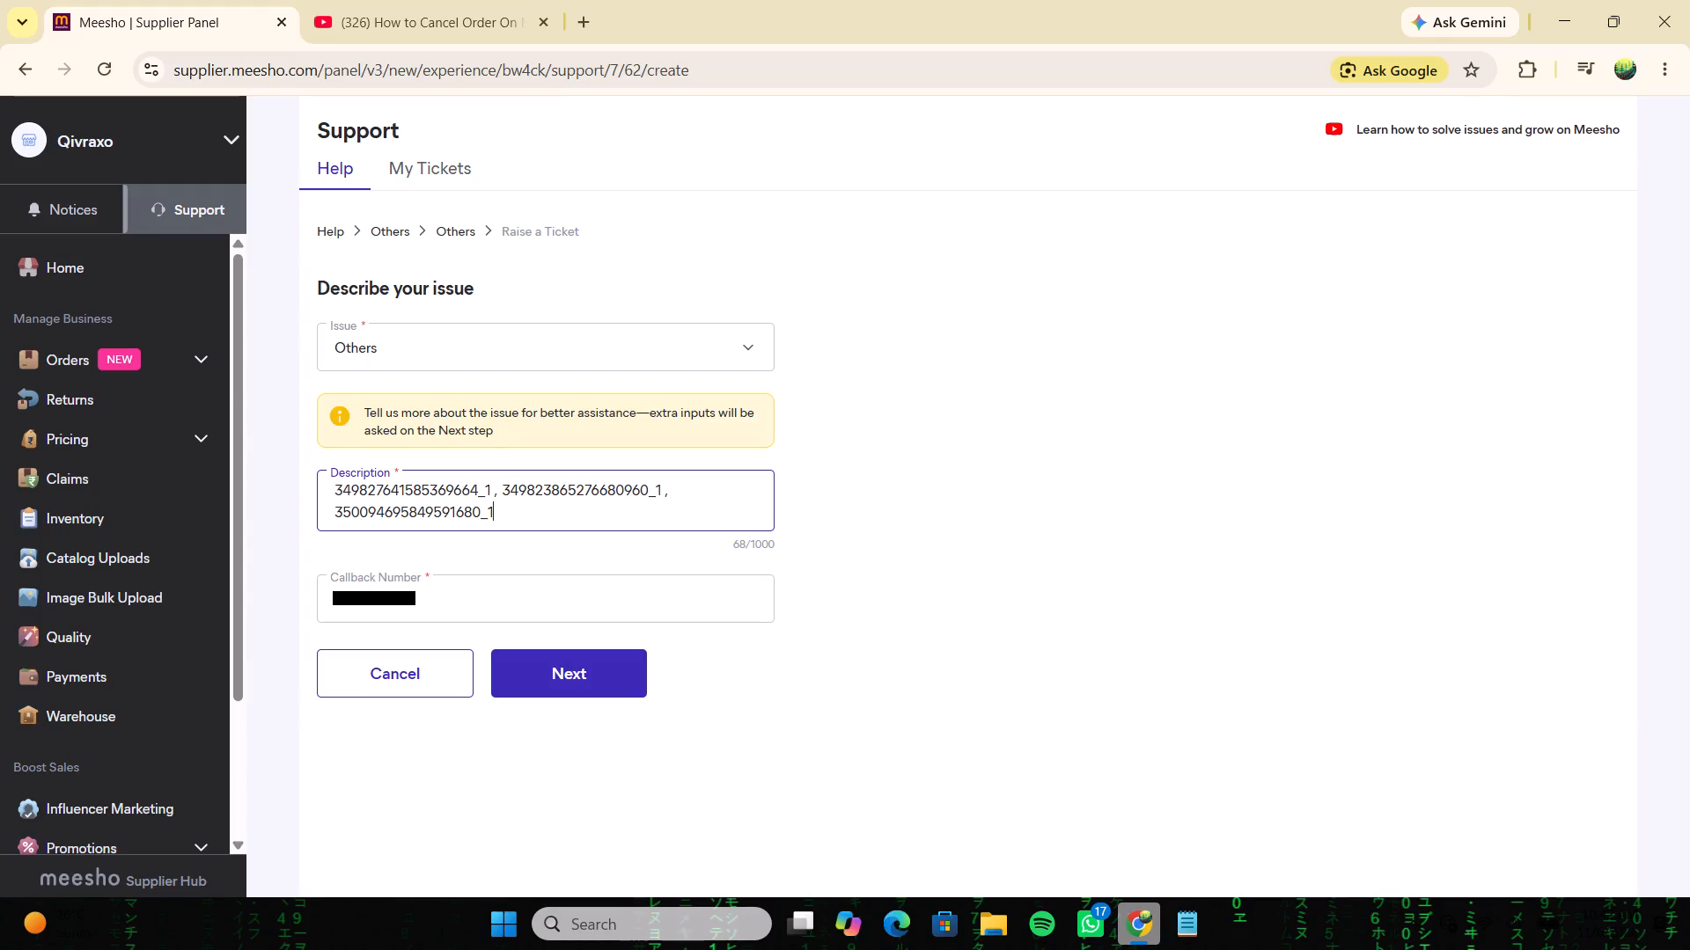
After the three sub-order IDs in the description, add the text "This all orders are NSZ".
{"action": "key", "text": "space"}
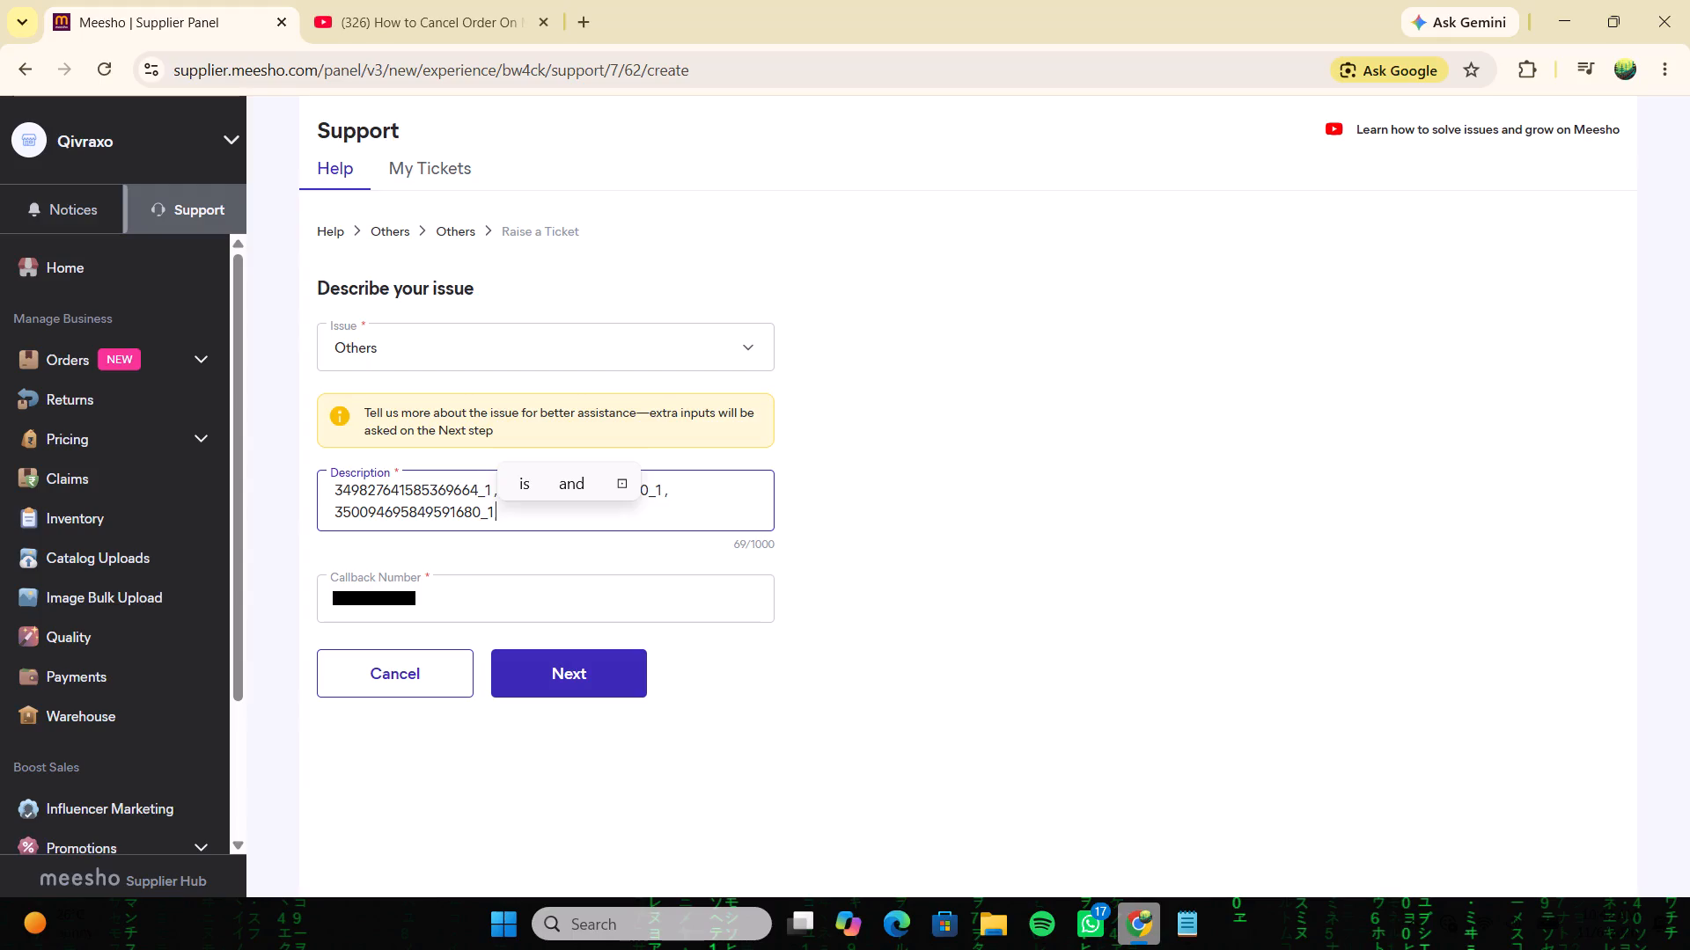
{"action": "type", "text": "Thi"}
{"action": "key", "text": "BackSpace"}
{"action": "key", "text": "BackSpace"}
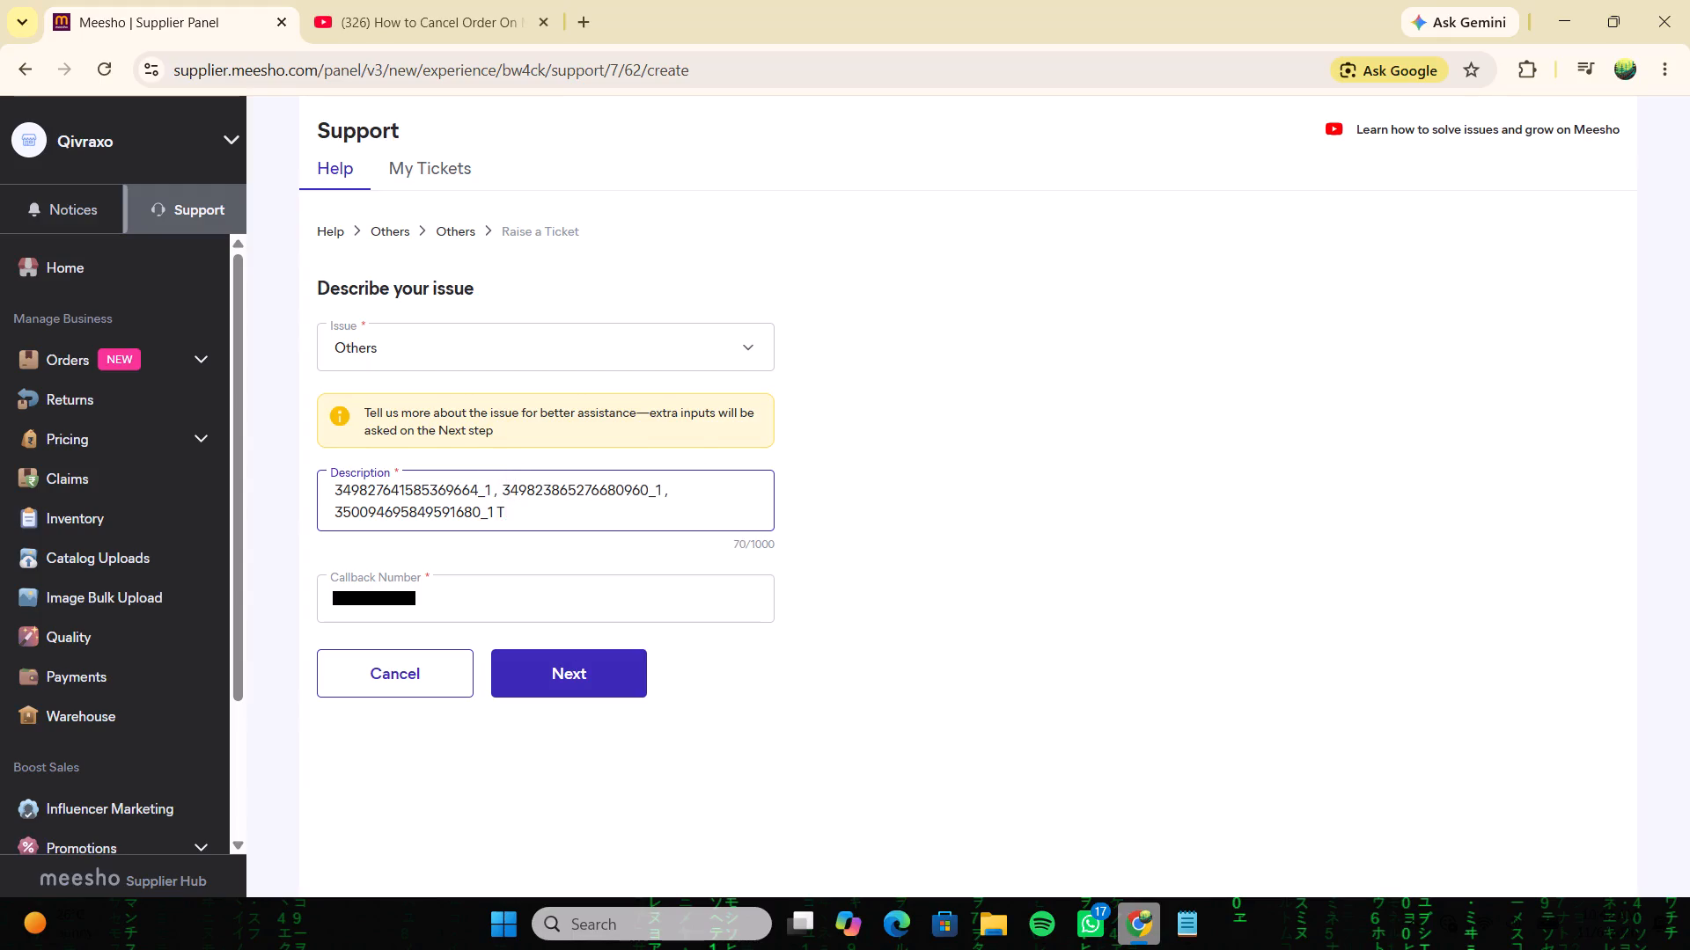
{"action": "key", "text": "BackSpace"}
{"action": "key", "text": "space"}
{"action": "key", "text": "space"}
{"action": "type", "text": "This"}
{"action": "key", "text": "space"}
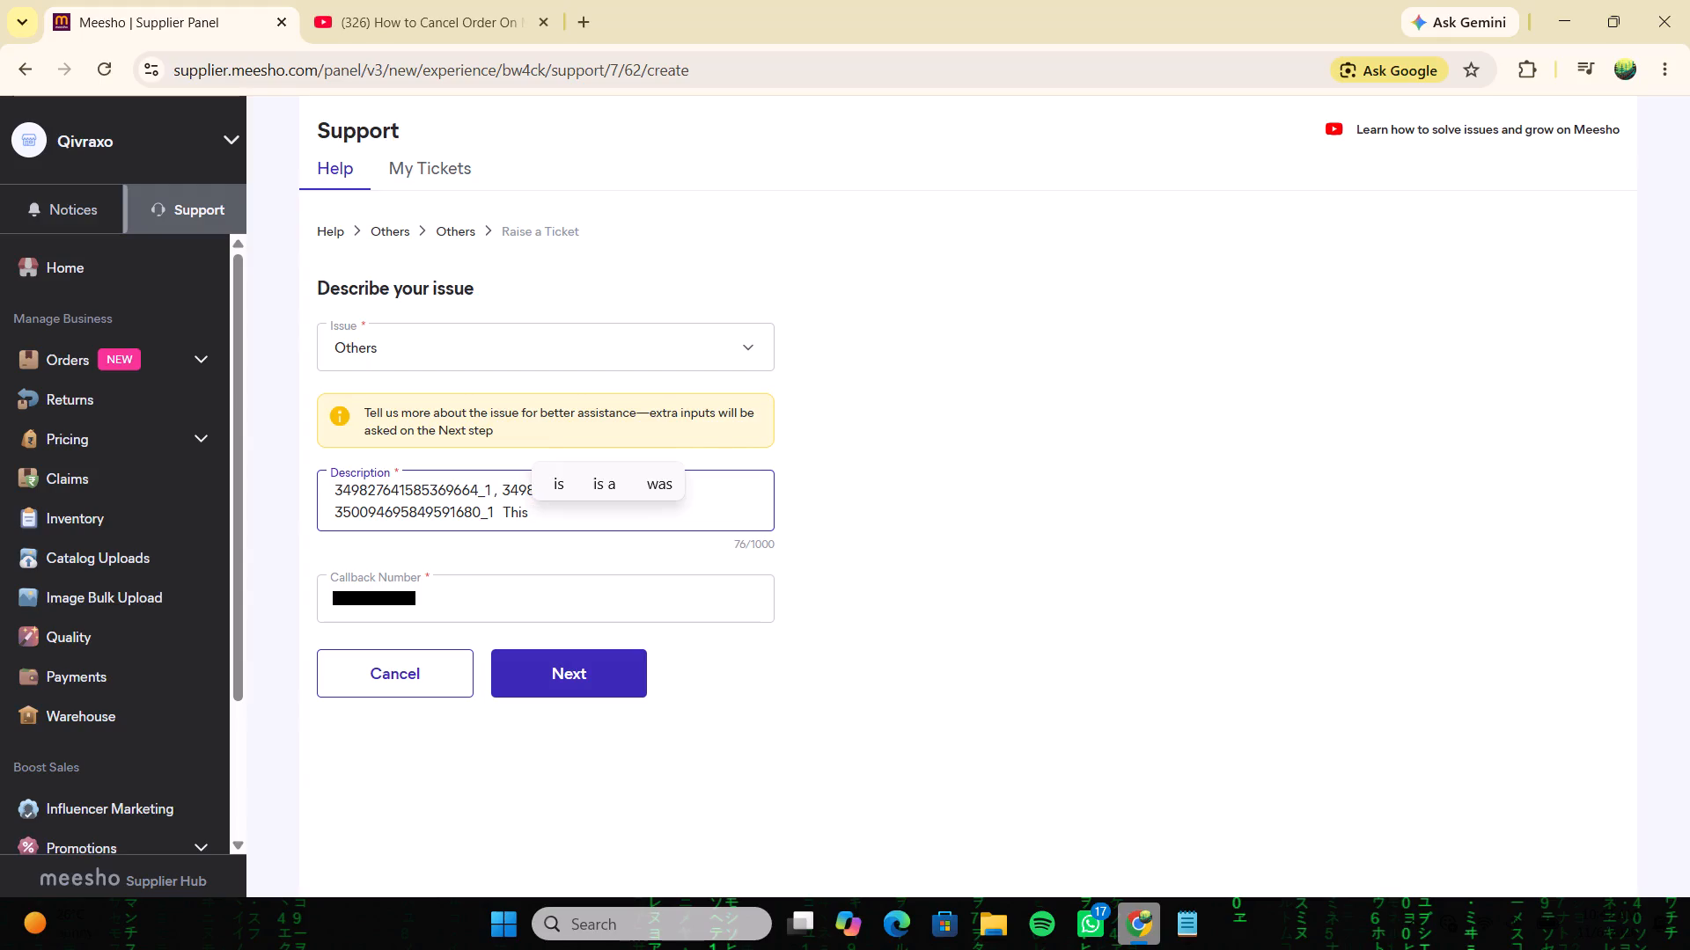
{"action": "key", "text": "a"}
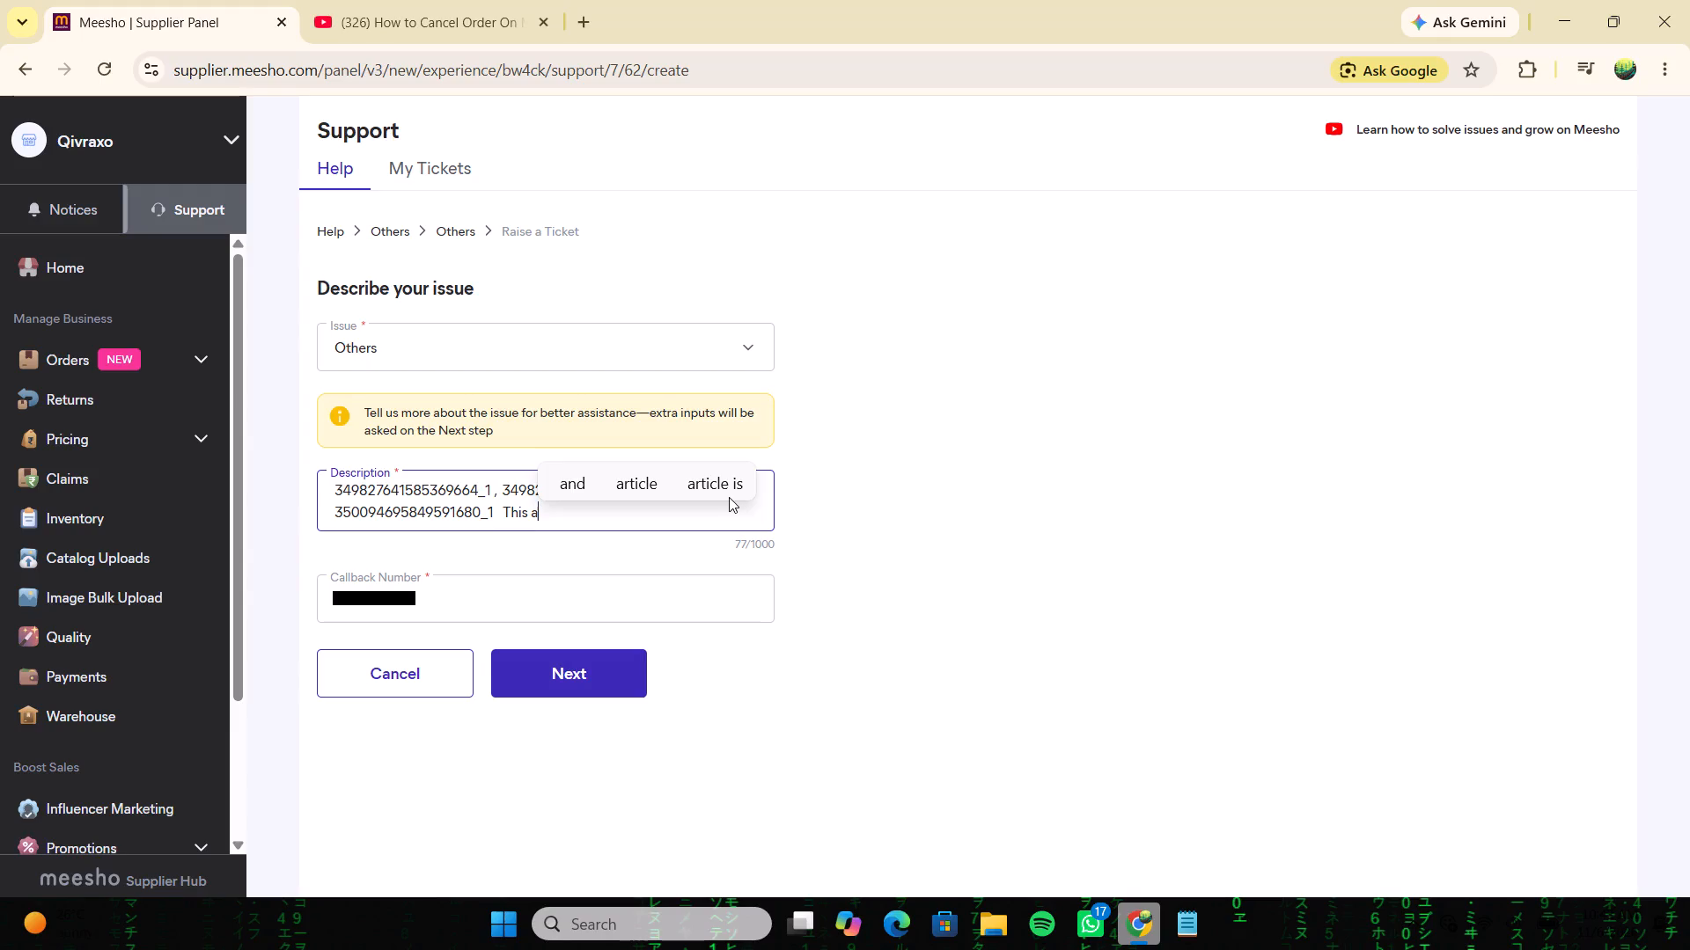
{"action": "type", "text": "ll"}
{"action": "key", "text": "space"}
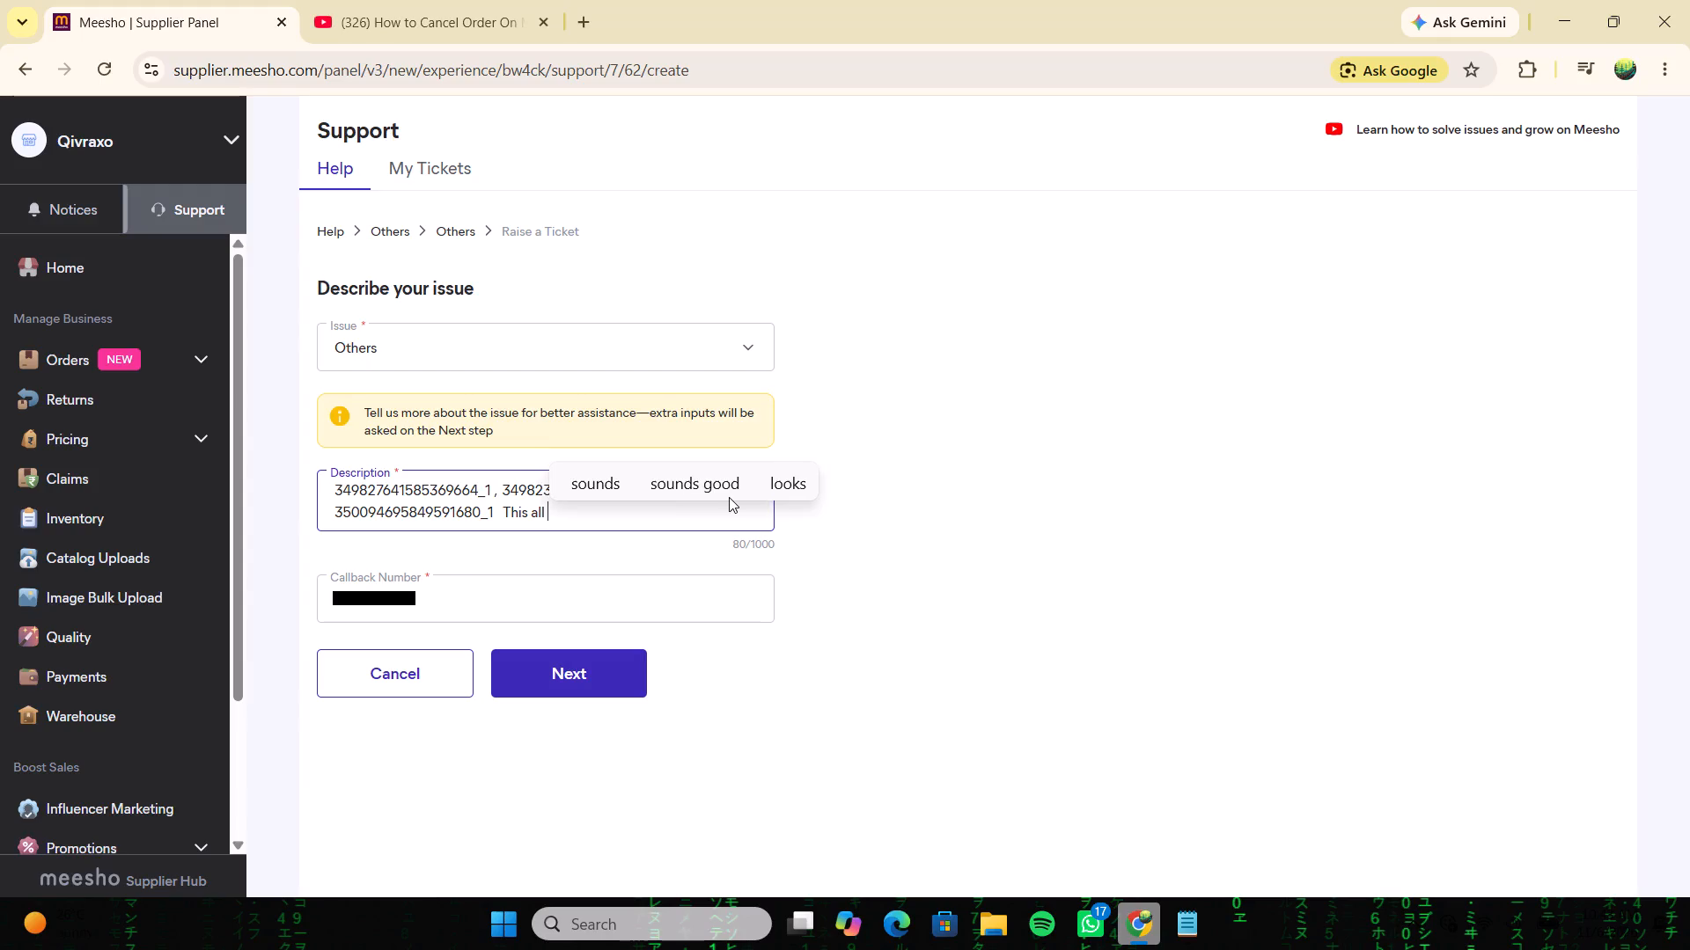
{"action": "type", "text": "order"}
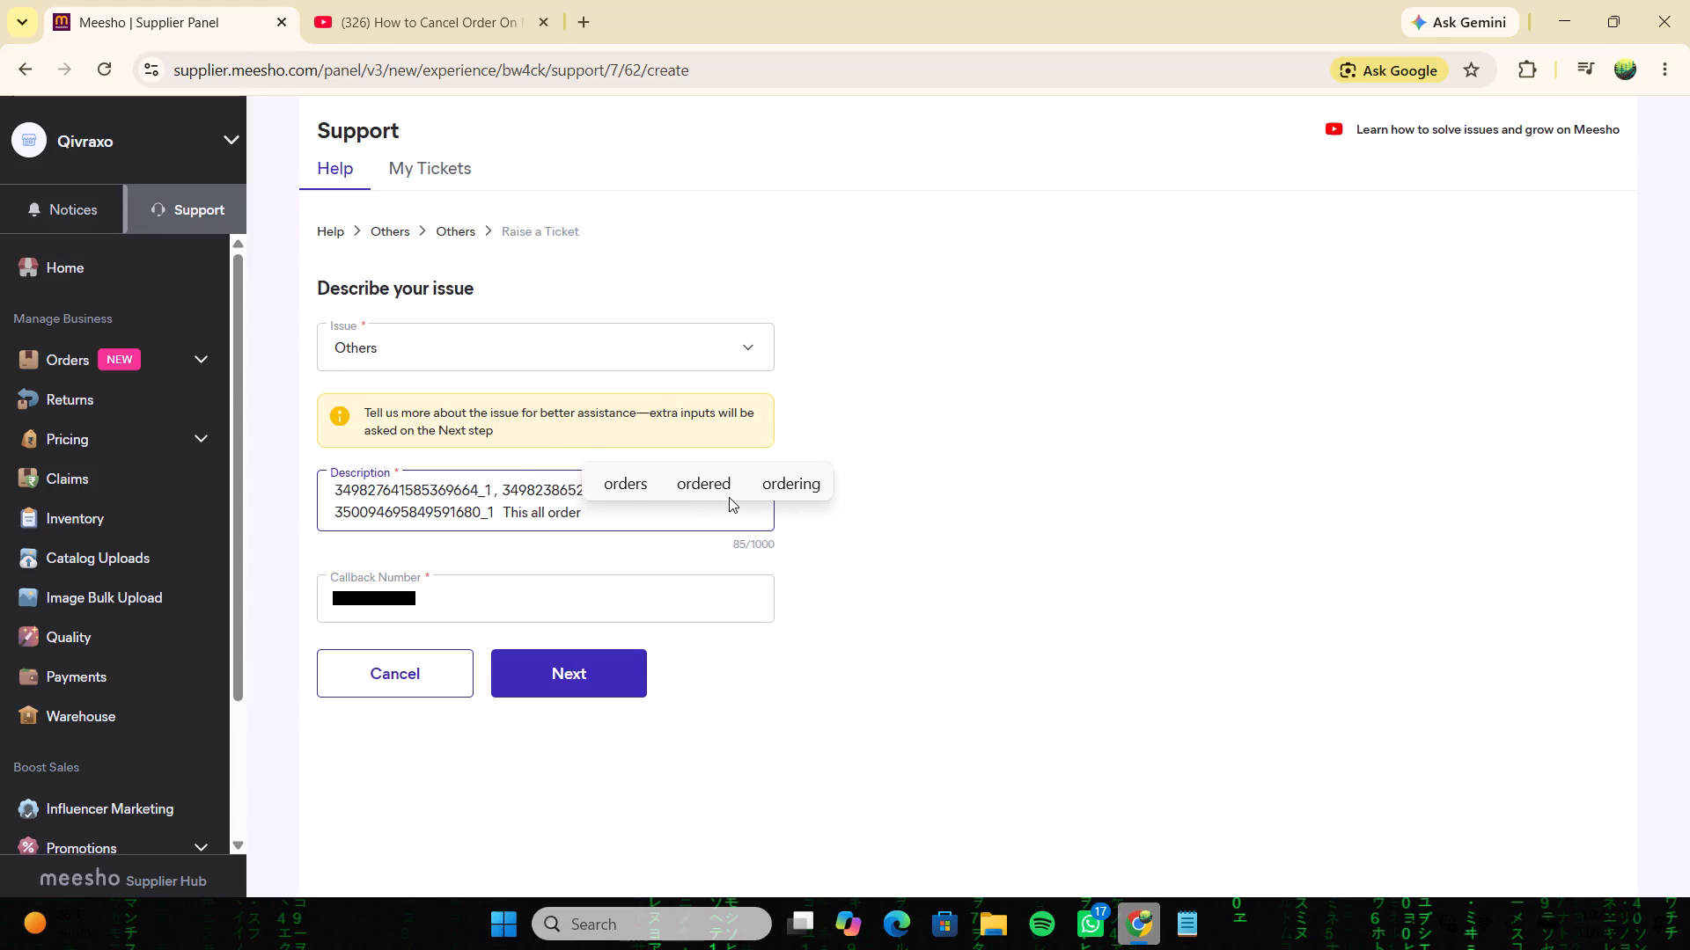
{"action": "type", "text": "s are"}
{"action": "key", "text": "space"}
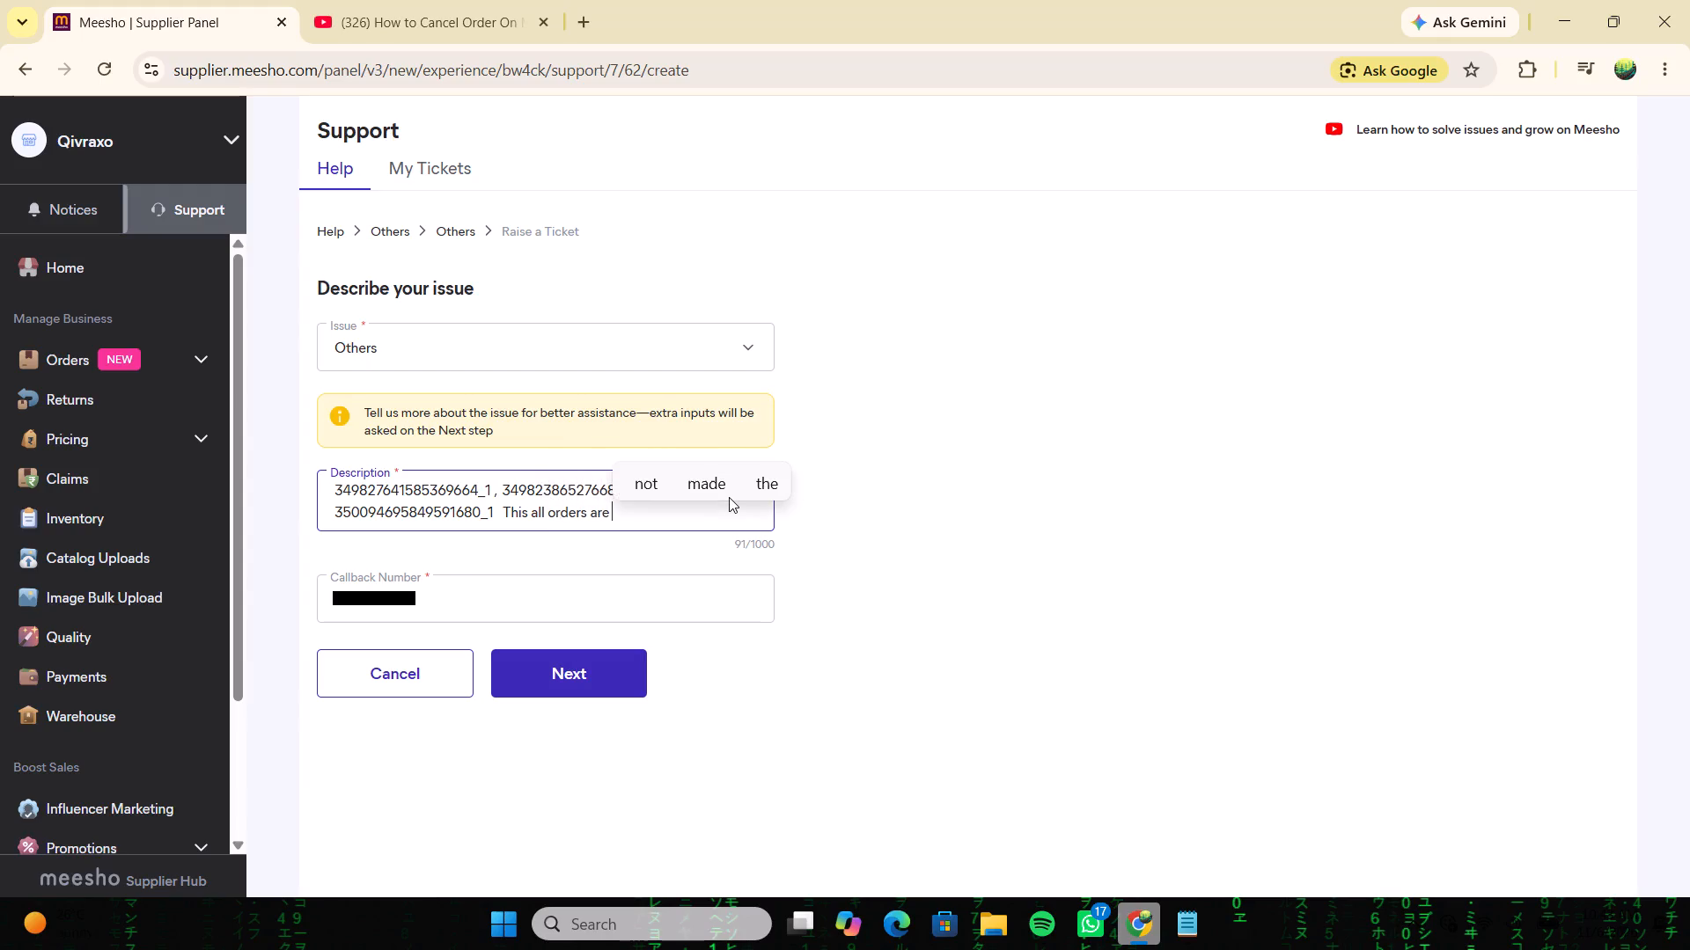
{"action": "type", "text": "NS"}
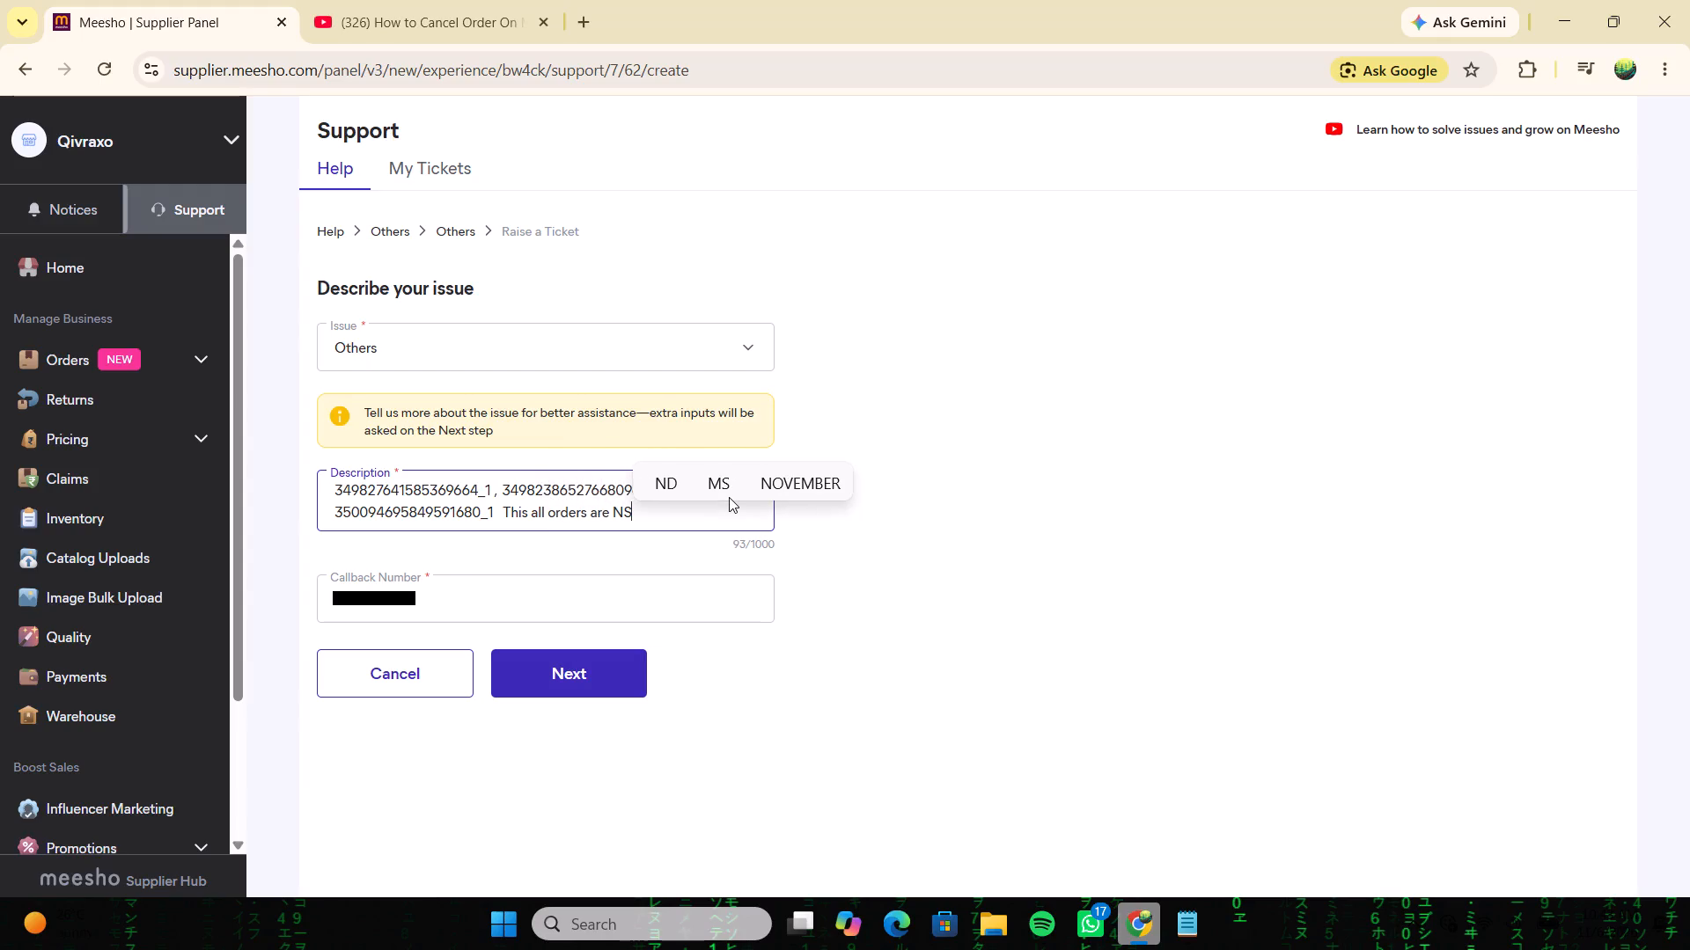
{"action": "type", "text": "Z"}
{"action": "key", "text": "space"}
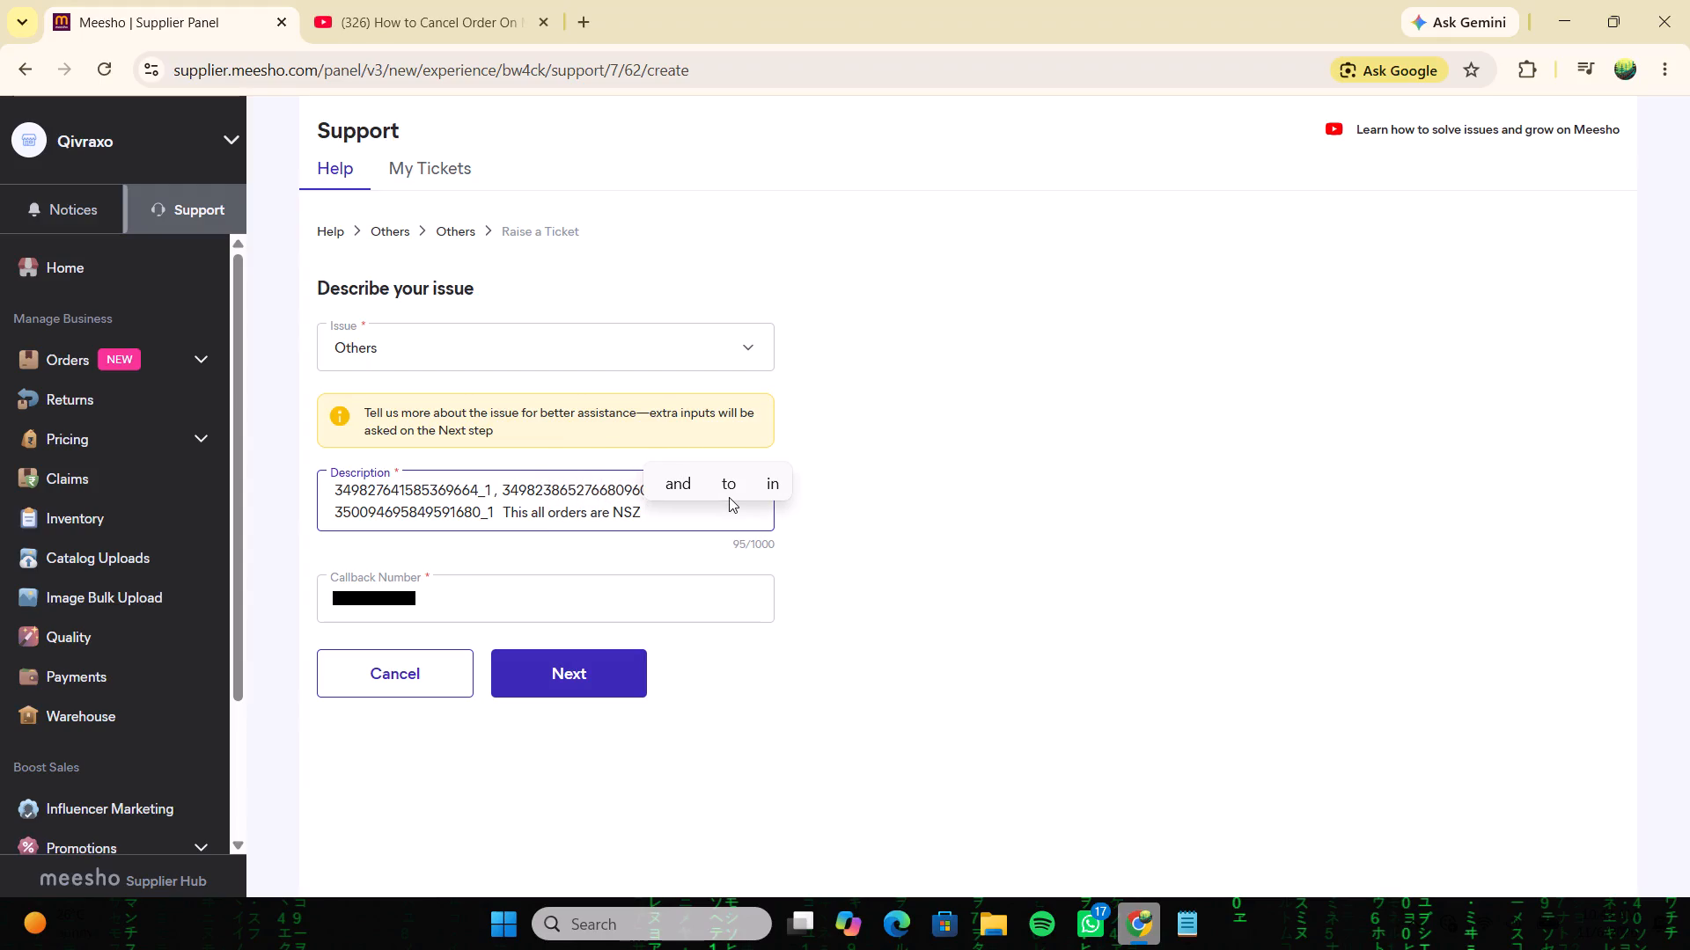
Complete the description's sentence with "so pls cancel these orders", correcting the spelling of cancel and these.
{"action": "type", "text": "so pls cancell"}
{"action": "key", "text": "space"}
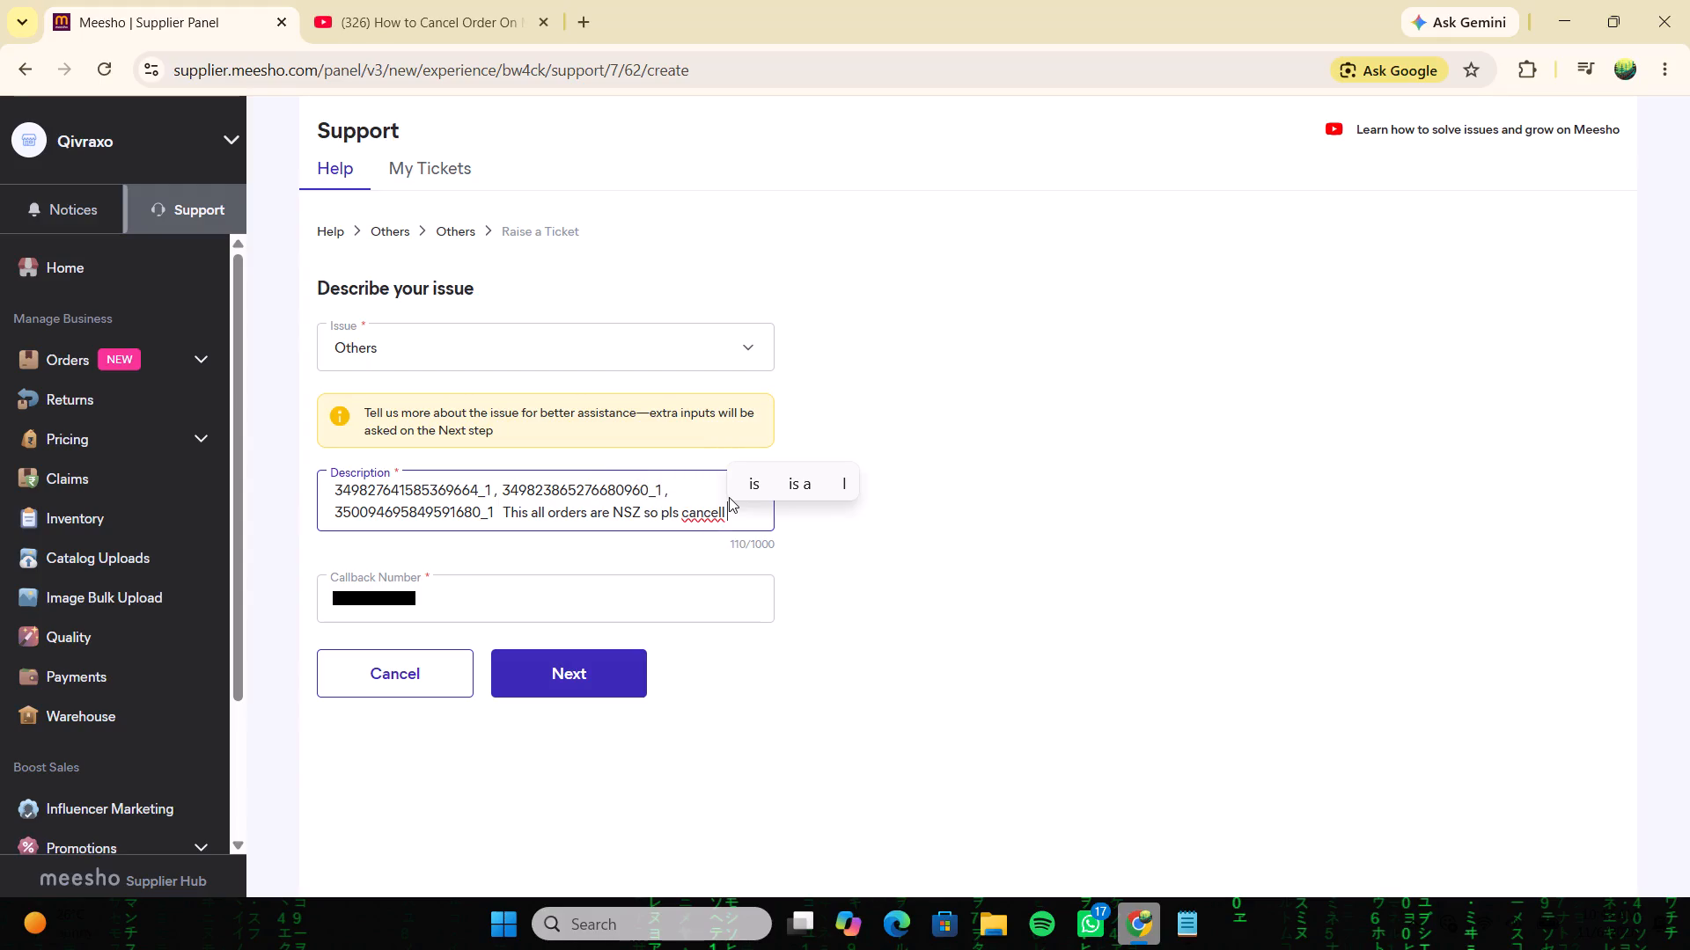
{"action": "key", "text": "BackSpace"}
{"action": "key", "text": "BackSpace"}
{"action": "key", "text": "space"}
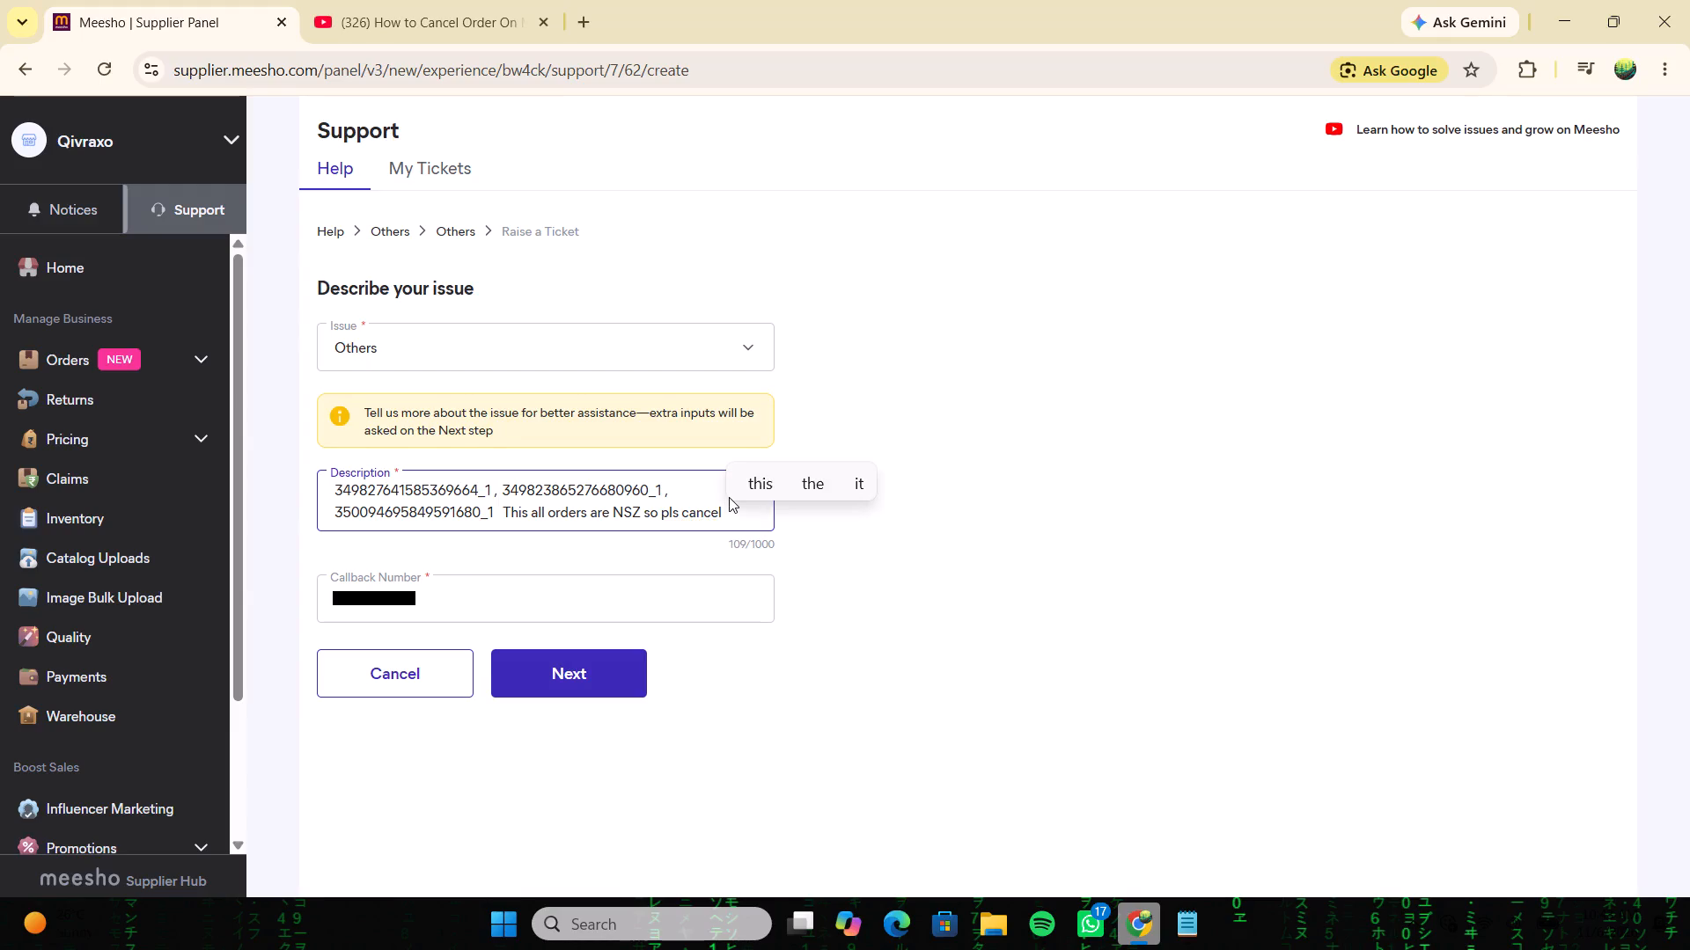
{"action": "key", "text": "m"}
{"action": "key", "text": "BackSpace"}
{"action": "type", "text": "thi"}
{"action": "type", "text": "ese orders"}
{"action": "key", "text": "space"}
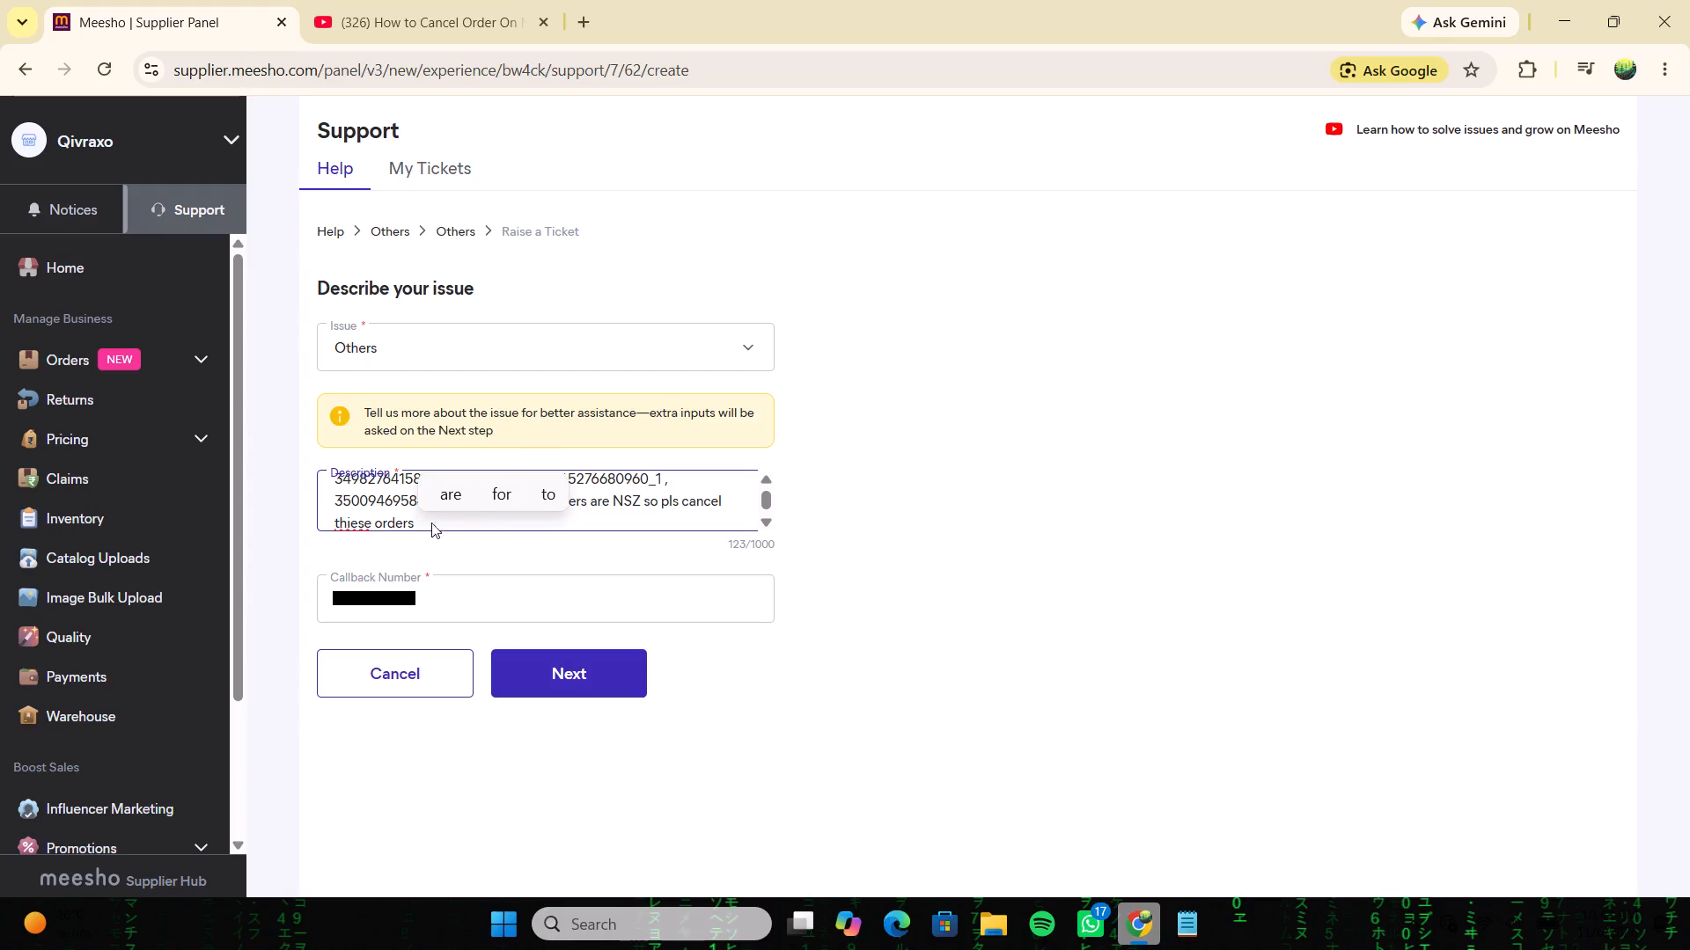
{"action": "left_click", "coordinate": [349, 521]}
{"action": "key", "text": "Right"}
{"action": "key", "text": "BackSpace"}
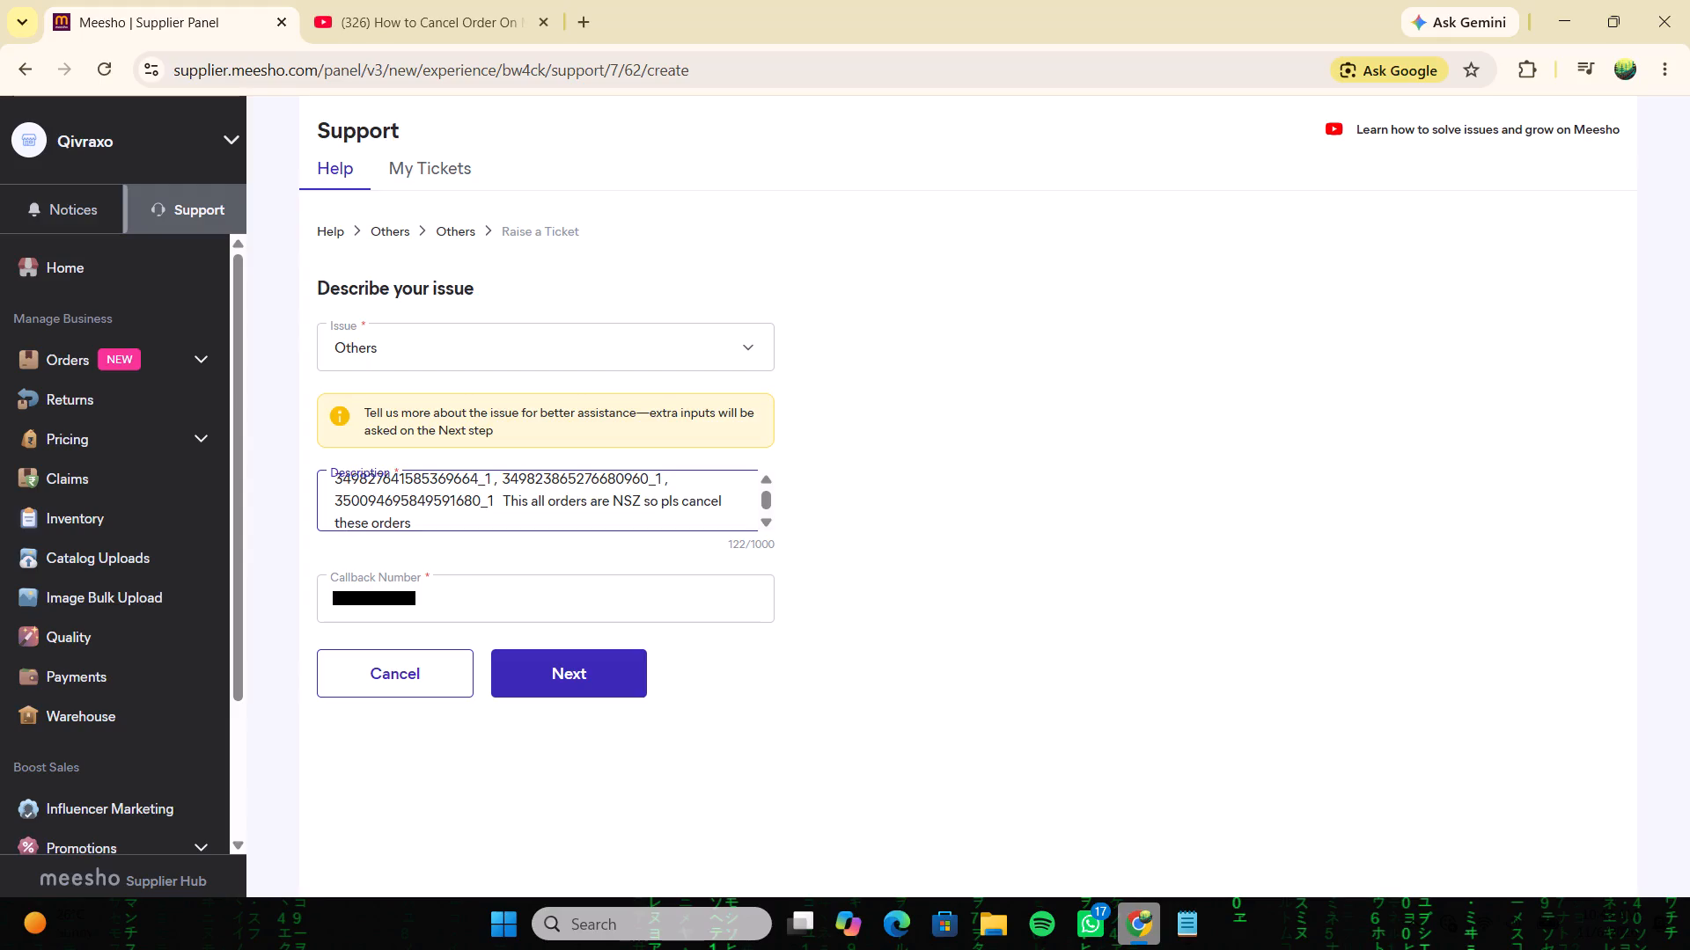
Check the written description and continue the ticket to the "I want to cancel an order" form.
{"action": "scroll", "coordinate": [661, 497], "scroll_direction": "up", "scroll_amount": 1}
{"action": "scroll", "coordinate": [661, 497], "scroll_direction": "down", "scroll_amount": 2}
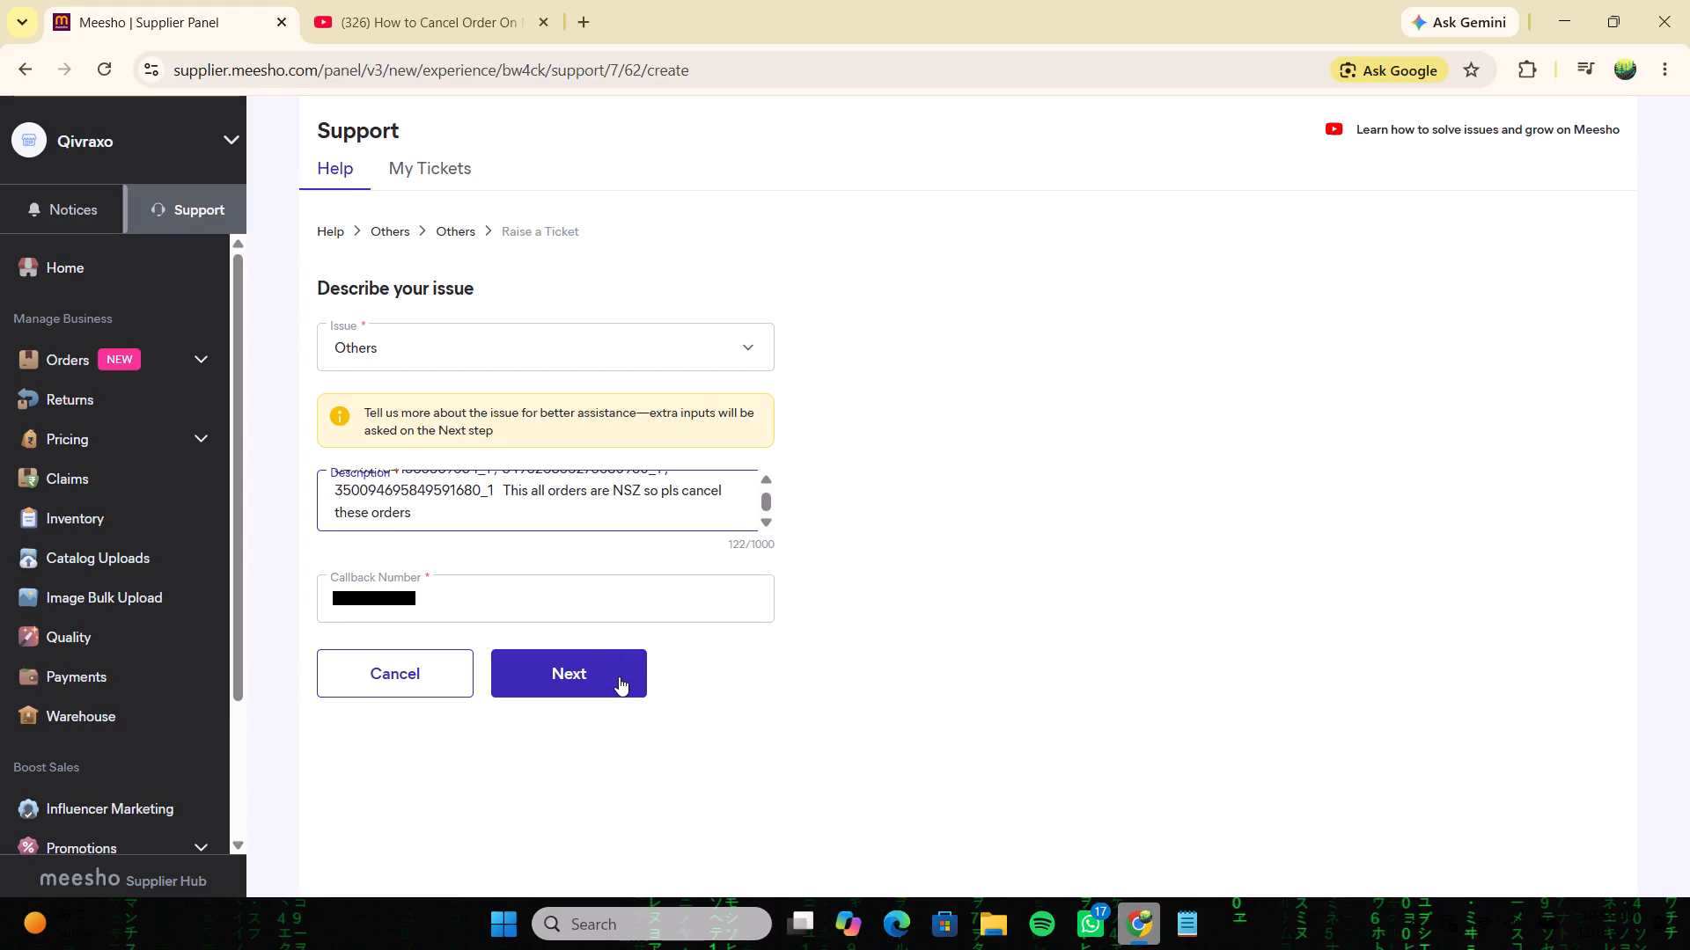
{"action": "left_click", "coordinate": [619, 676]}
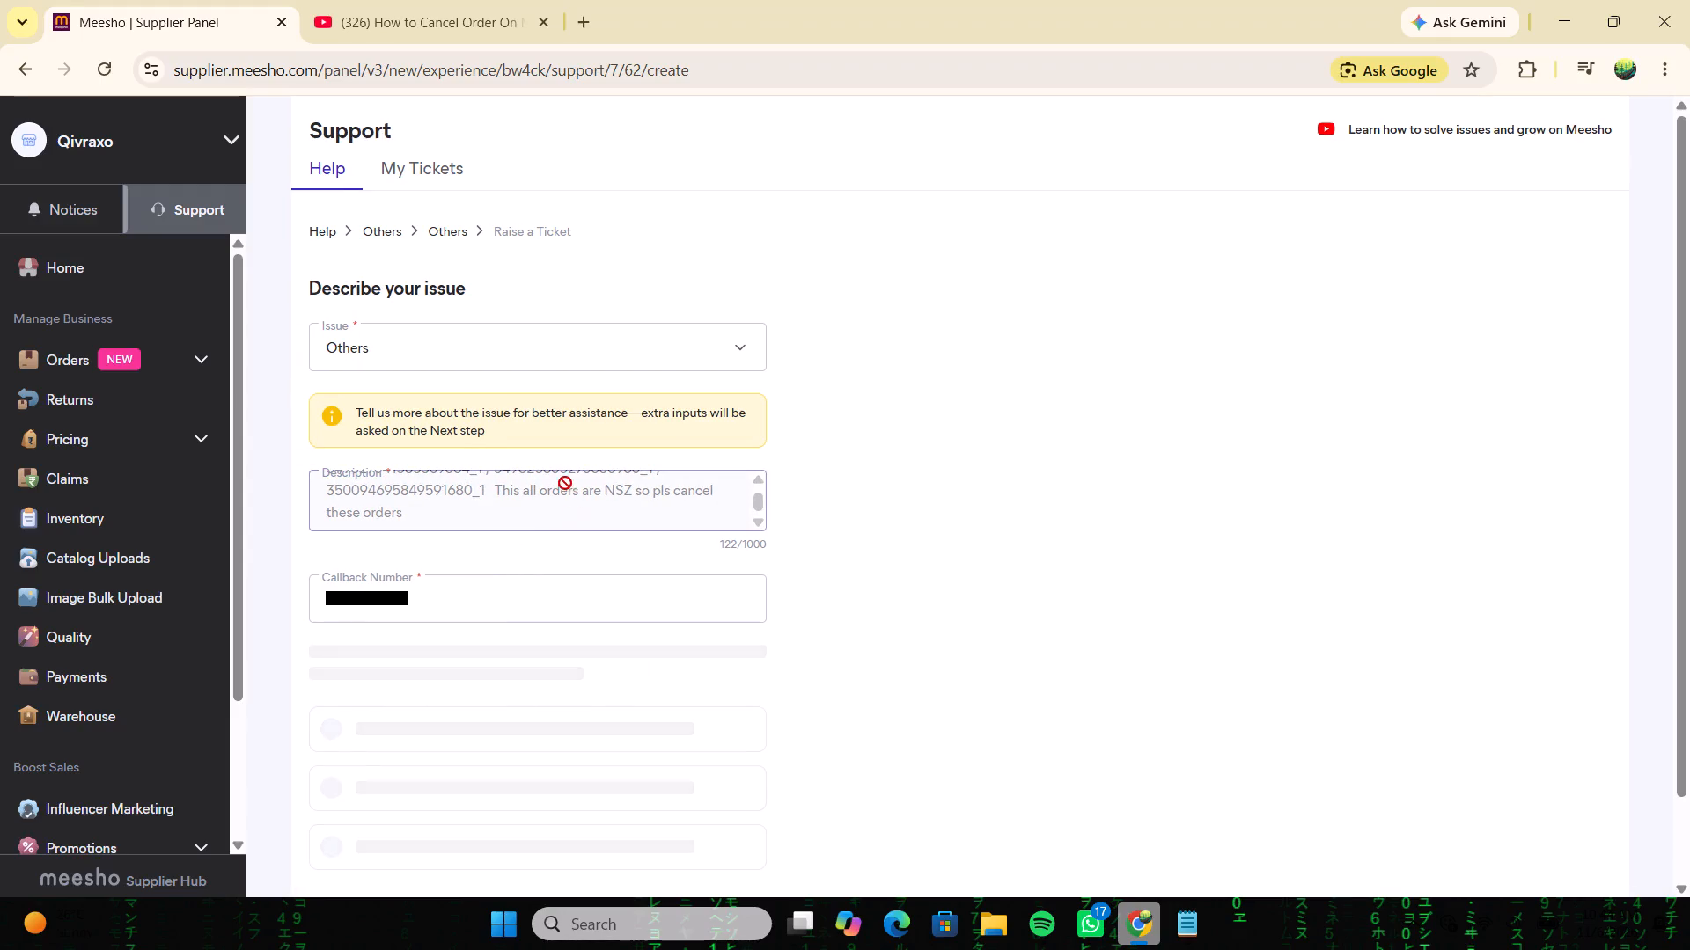
{"action": "scroll", "coordinate": [573, 598], "scroll_direction": "down", "scroll_amount": 4}
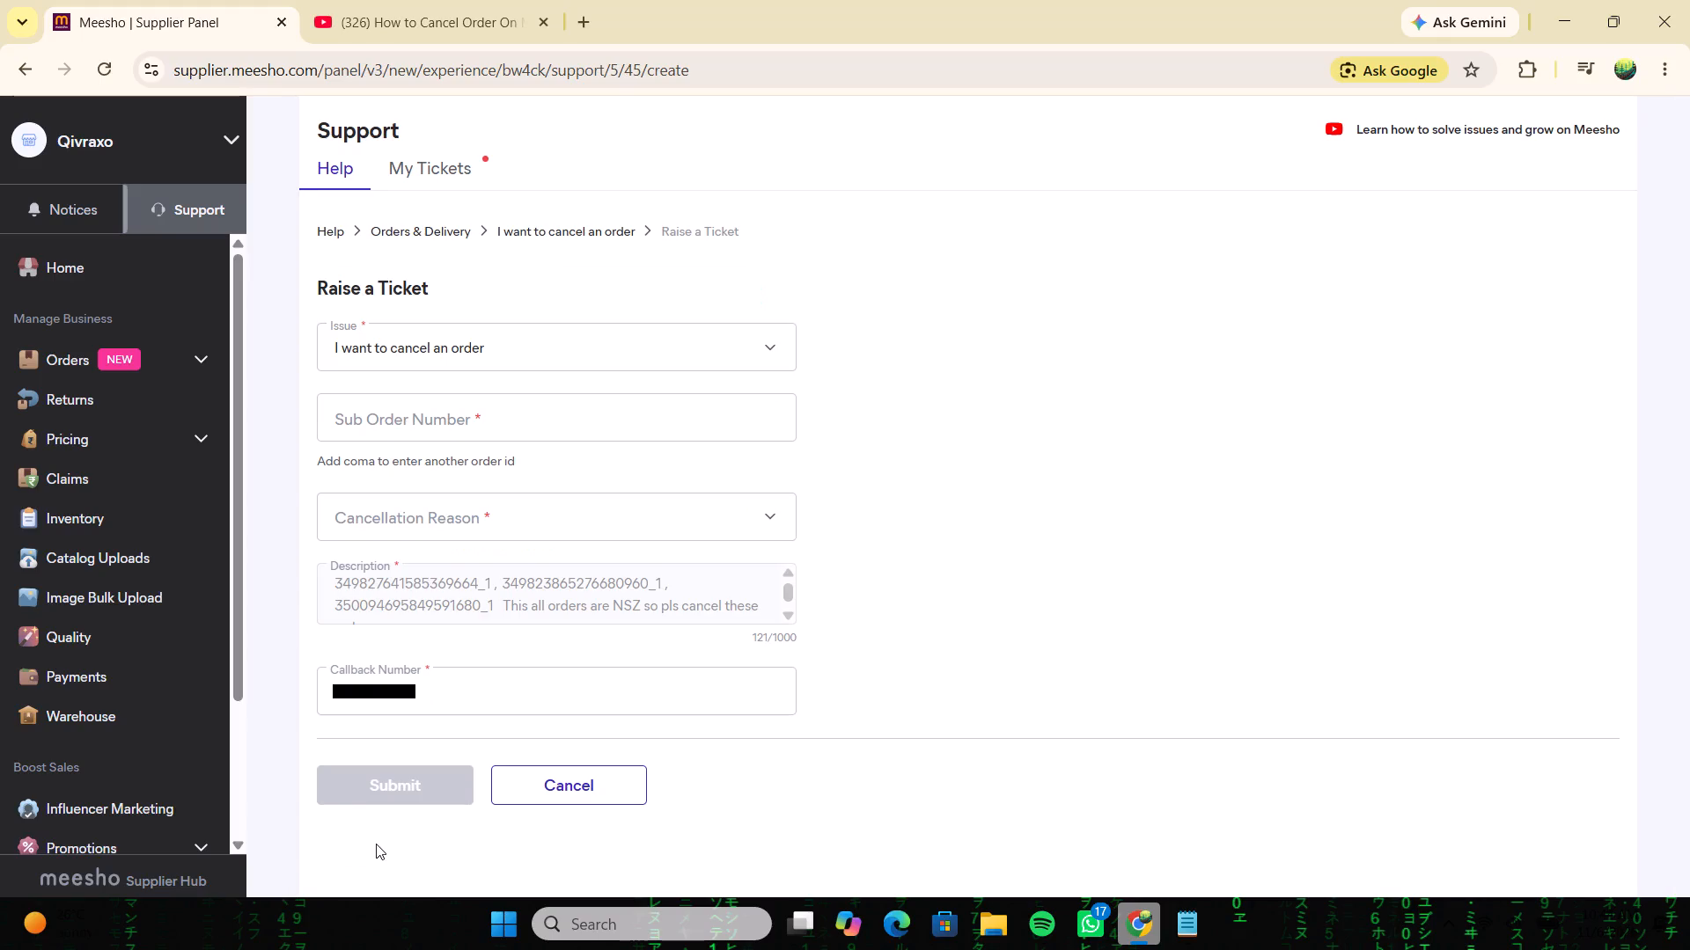
{"action": "left_click", "coordinate": [395, 427]}
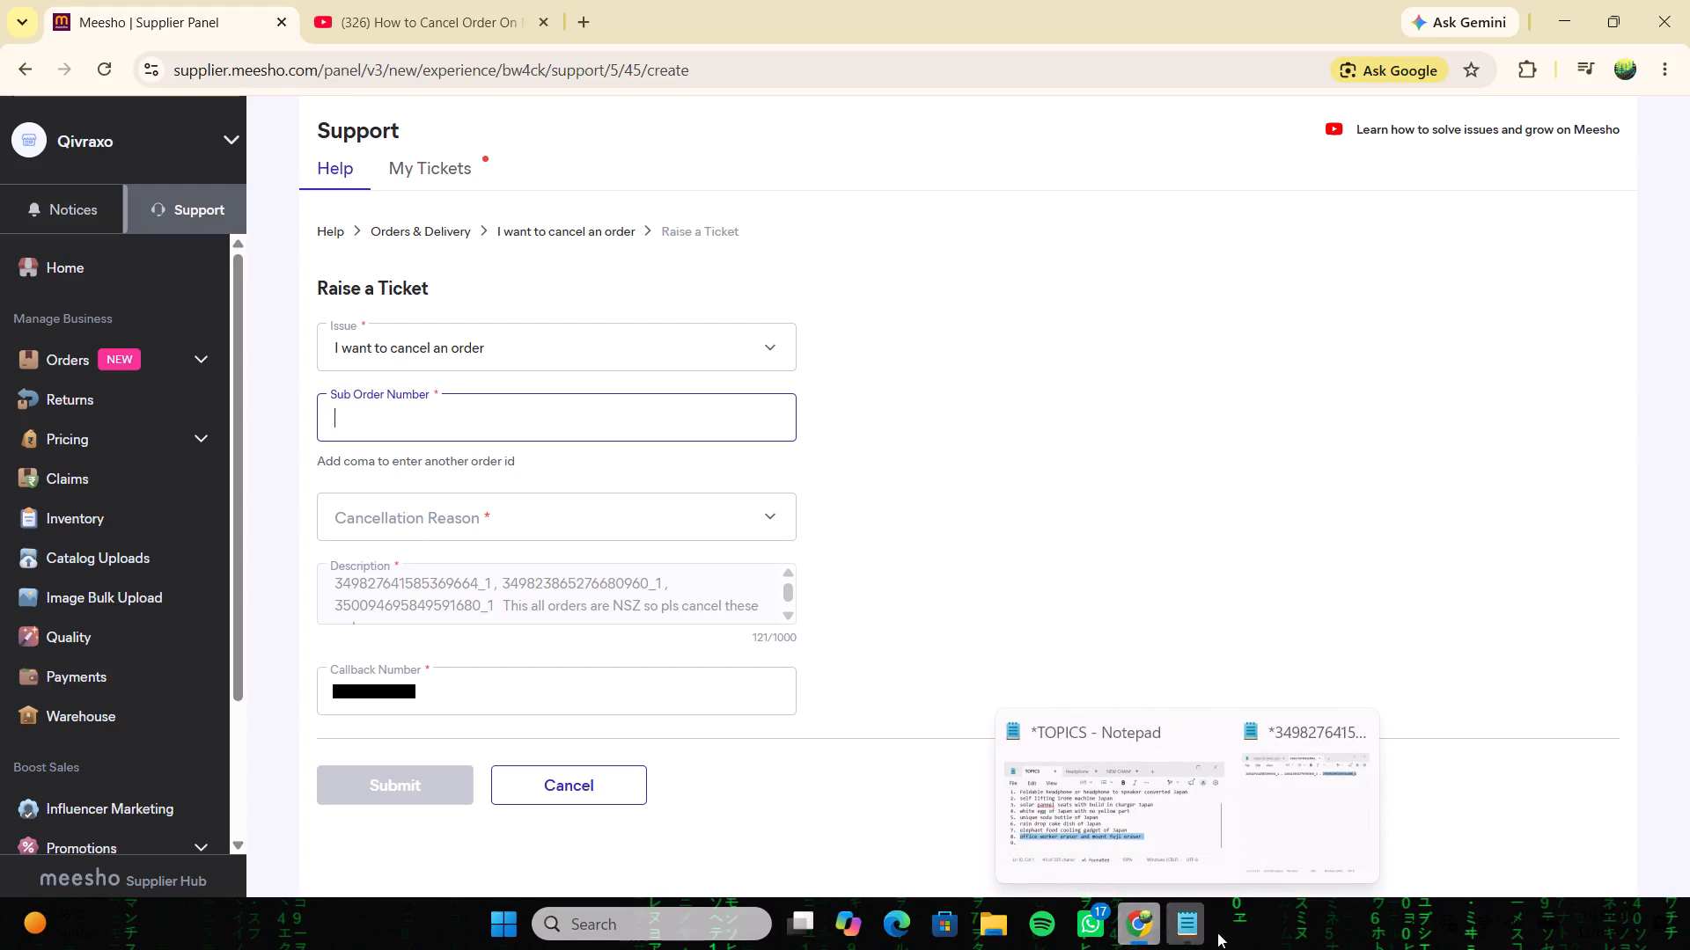
{"action": "left_click", "coordinate": [1284, 833]}
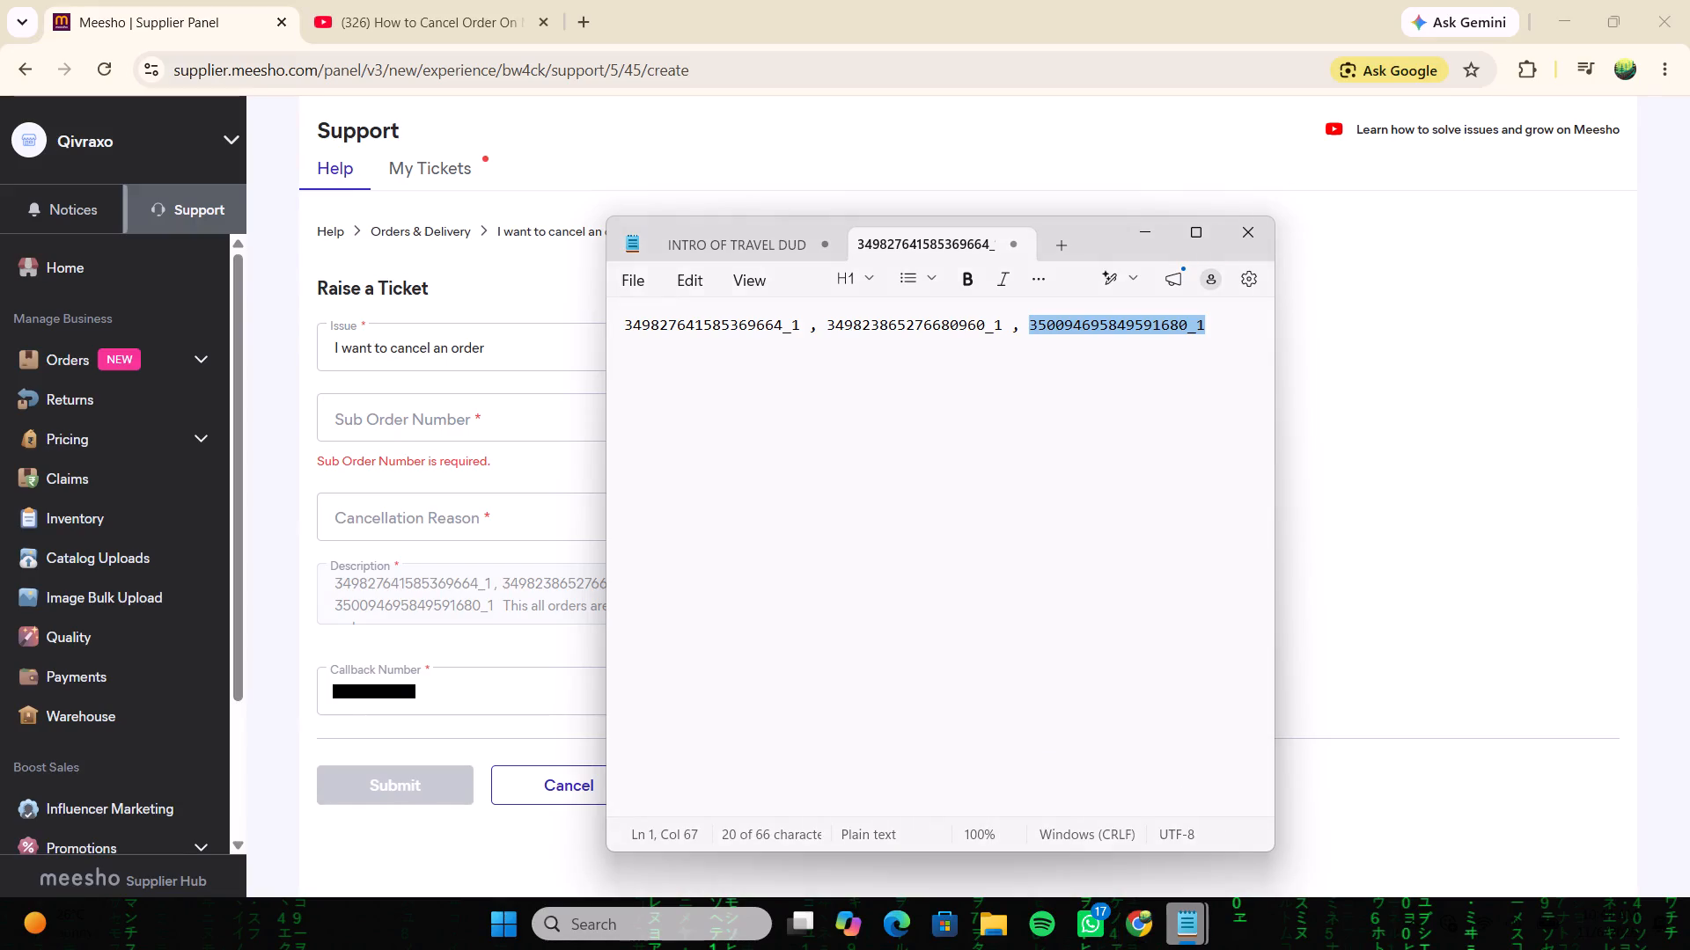
{"action": "left_click_drag", "start_coordinate": [804, 321], "coordinate": [670, 337]}
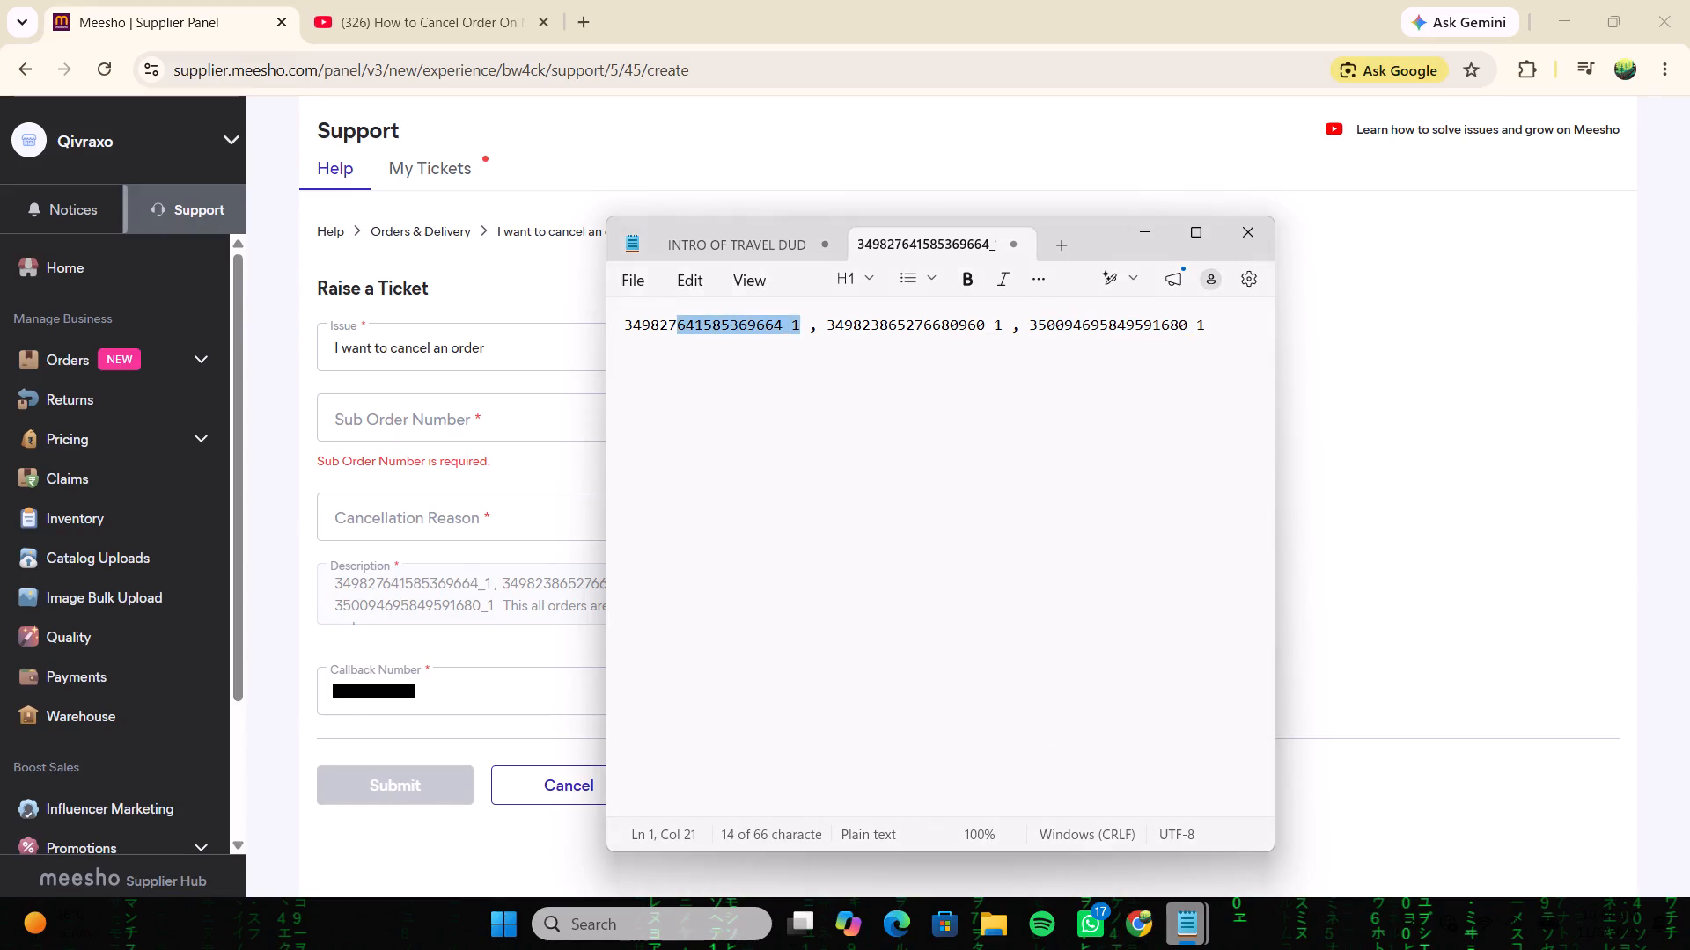
{"action": "left_click_drag", "start_coordinate": [670, 337], "coordinate": [615, 339]}
{"action": "key", "text": "ctrl+c"}
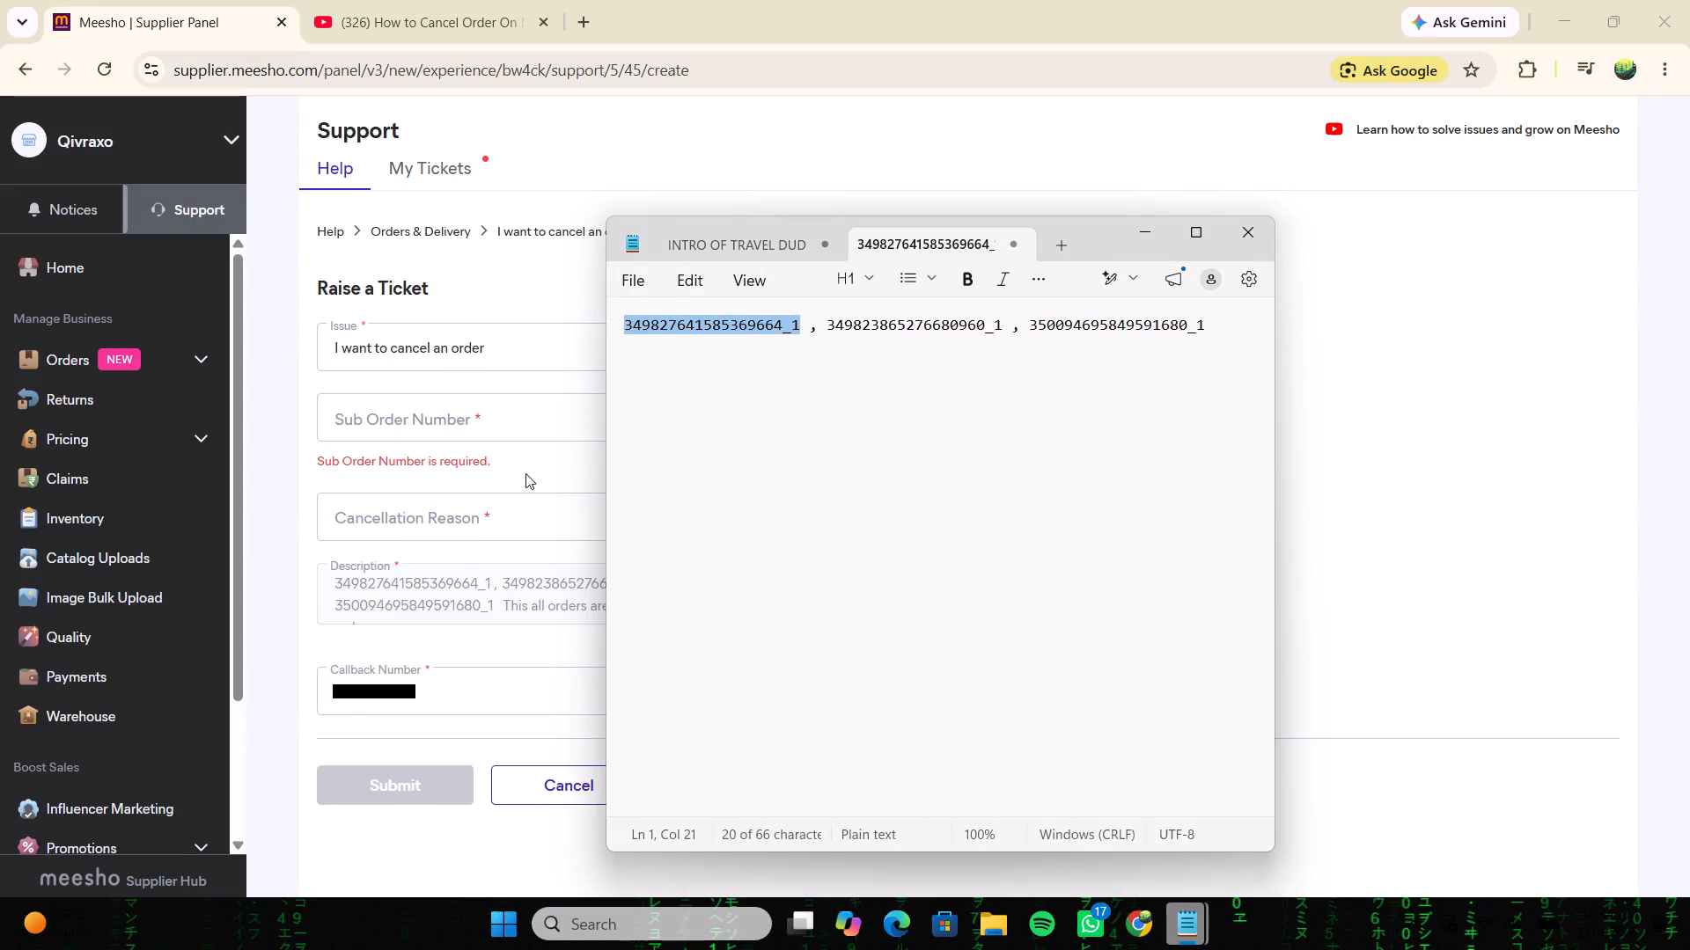
{"action": "left_click", "coordinate": [425, 418]}
{"action": "key", "text": "ctrl+v"}
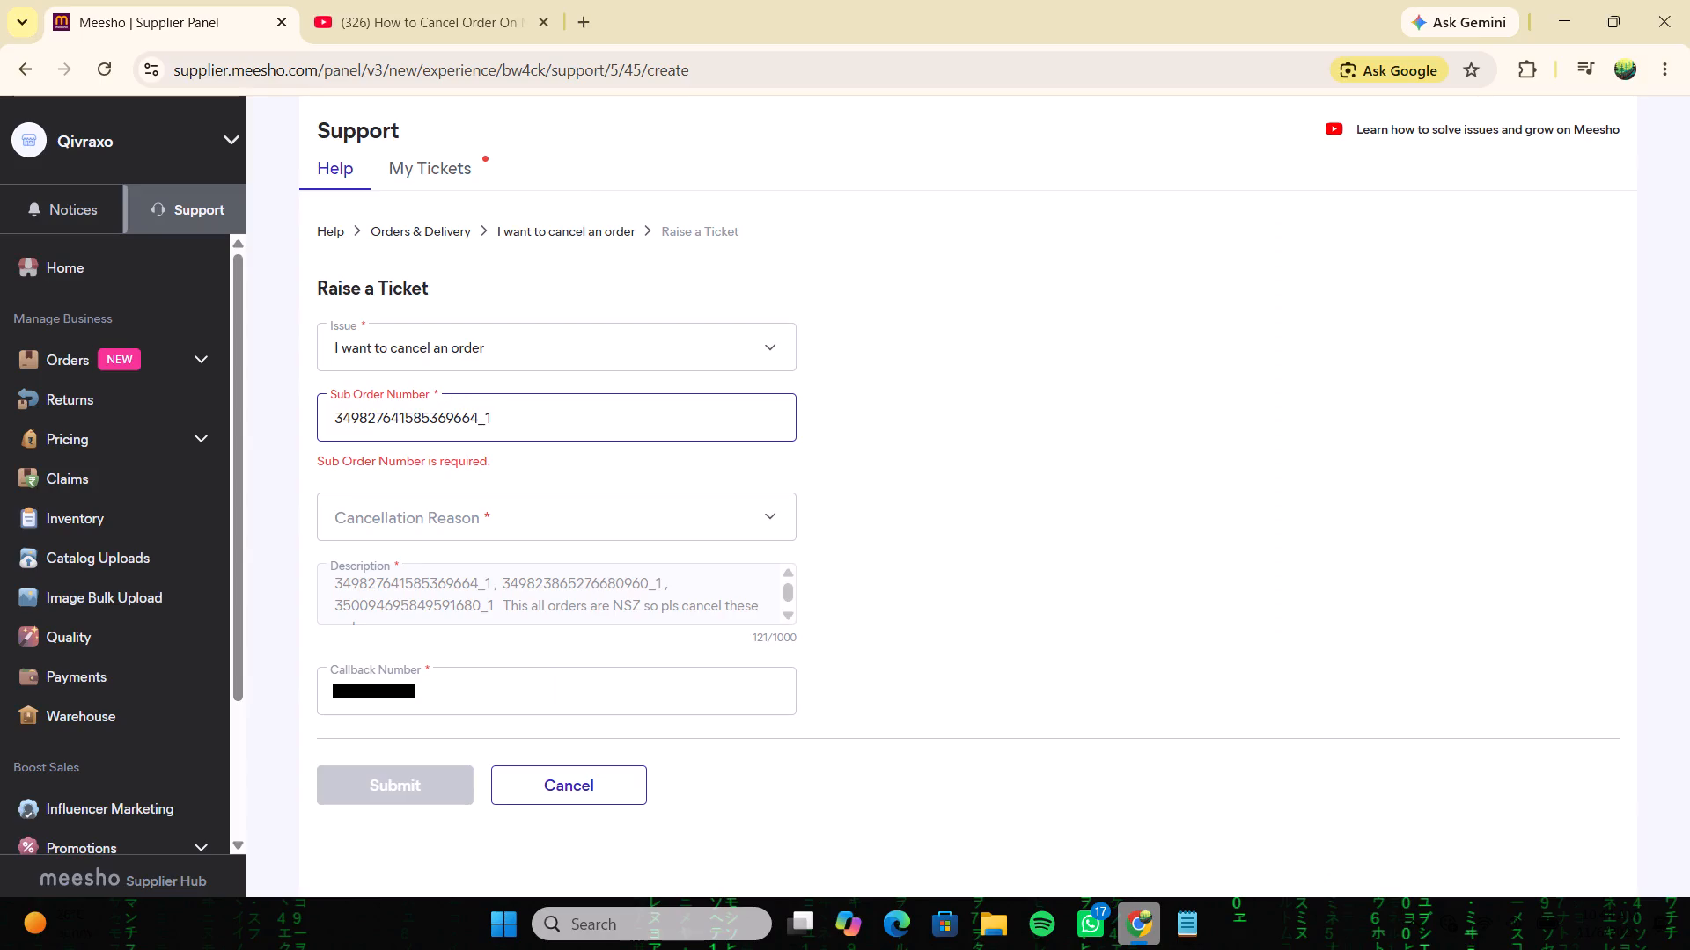
{"action": "key", "text": "space"}
{"action": "key", "text": "comma"}
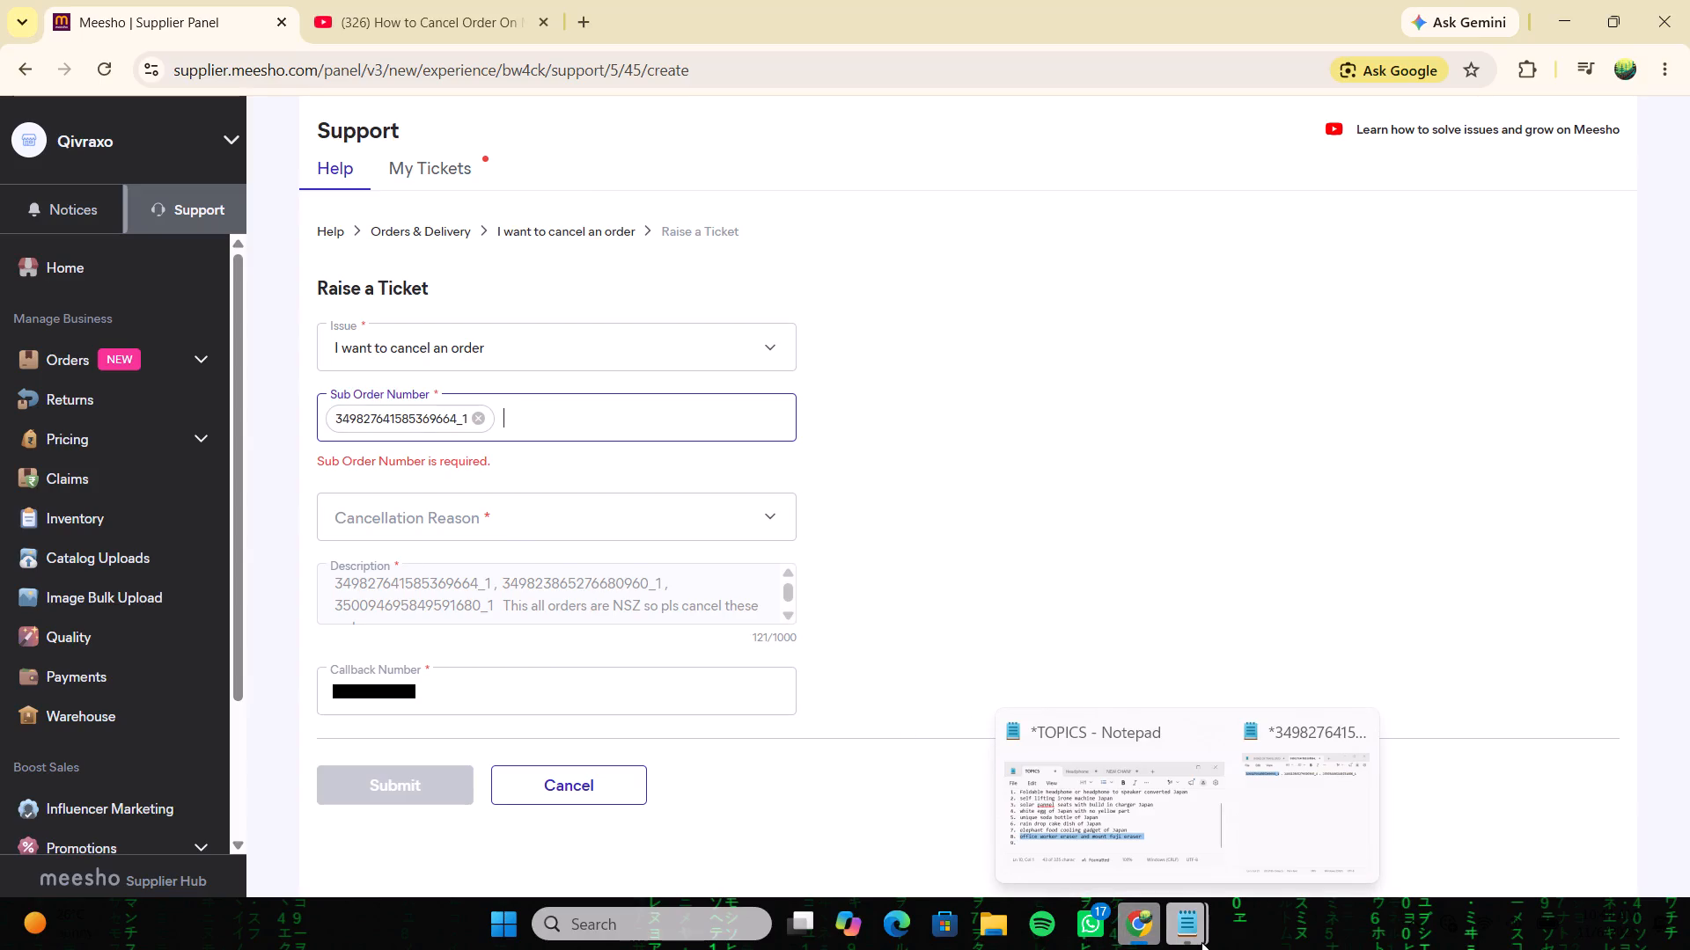
{"action": "left_click", "coordinate": [1237, 812]}
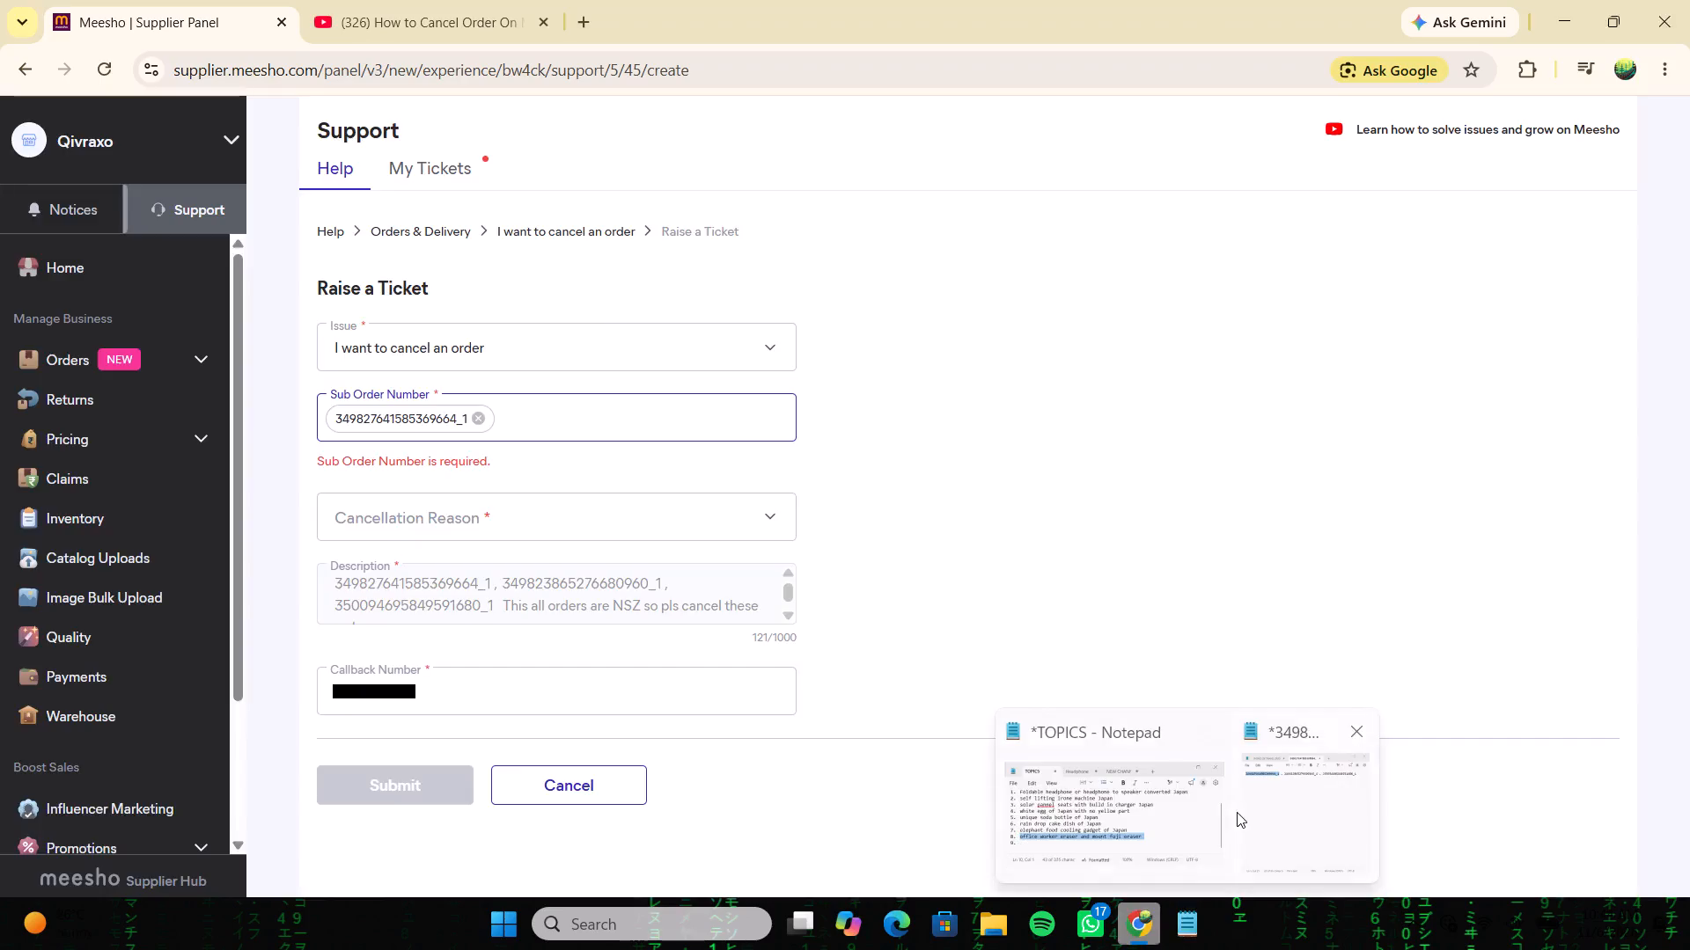
{"action": "left_click_drag", "start_coordinate": [1003, 322], "coordinate": [1000, 322]}
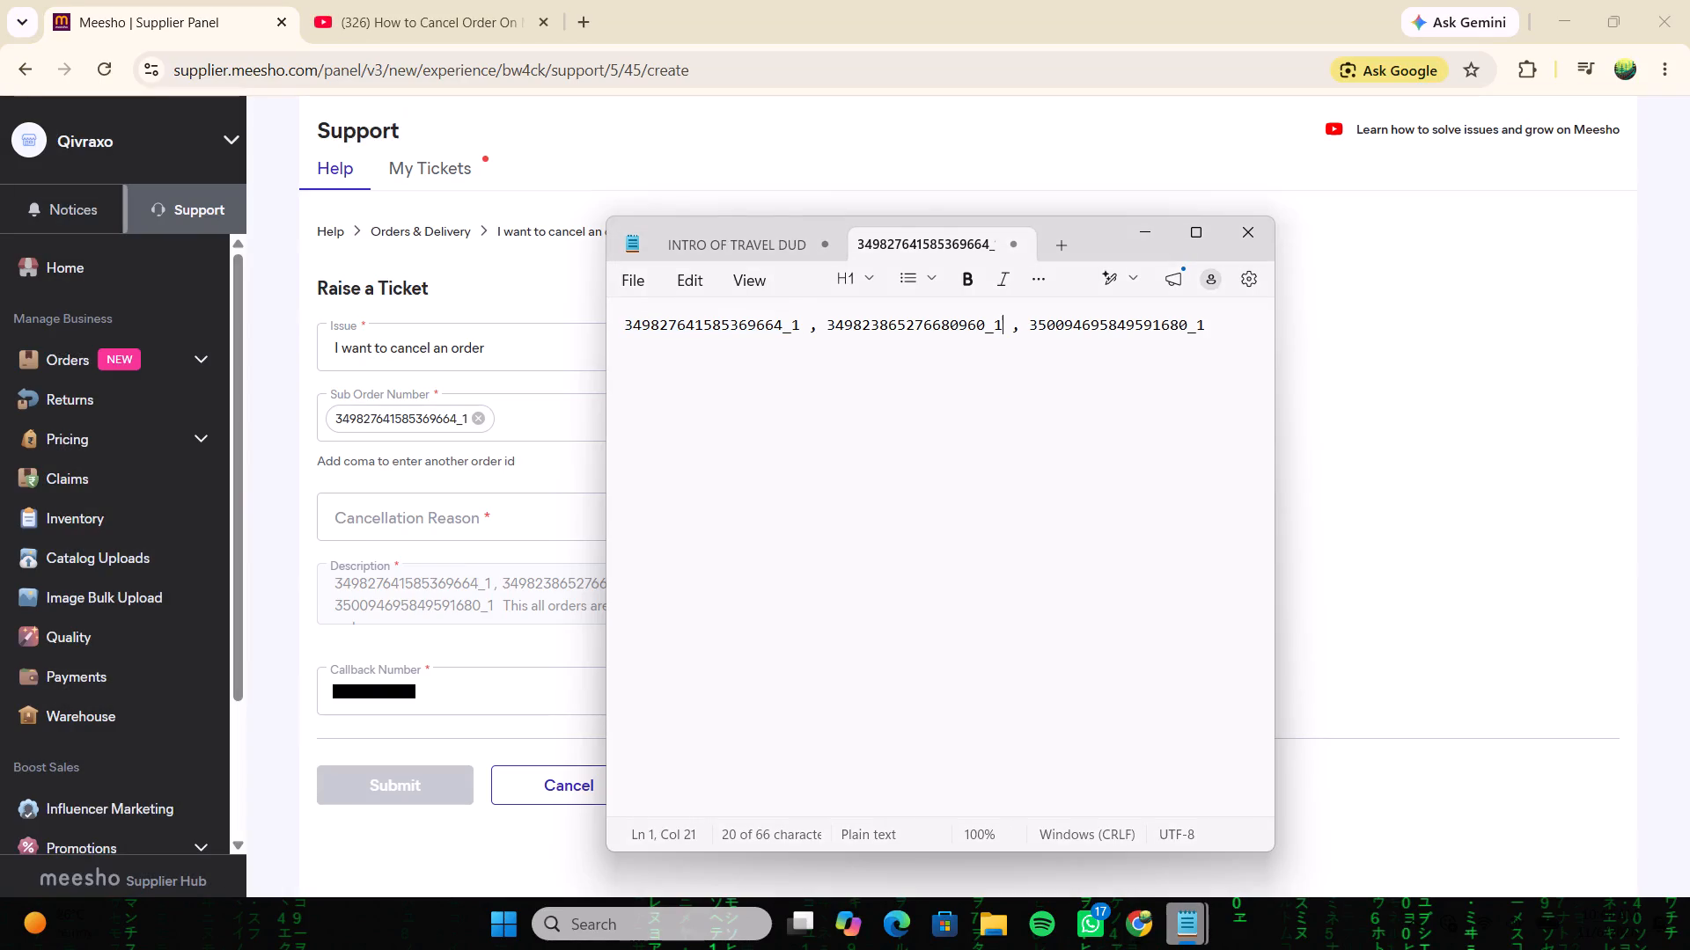
{"action": "left_click_drag", "start_coordinate": [1000, 322], "coordinate": [829, 327]}
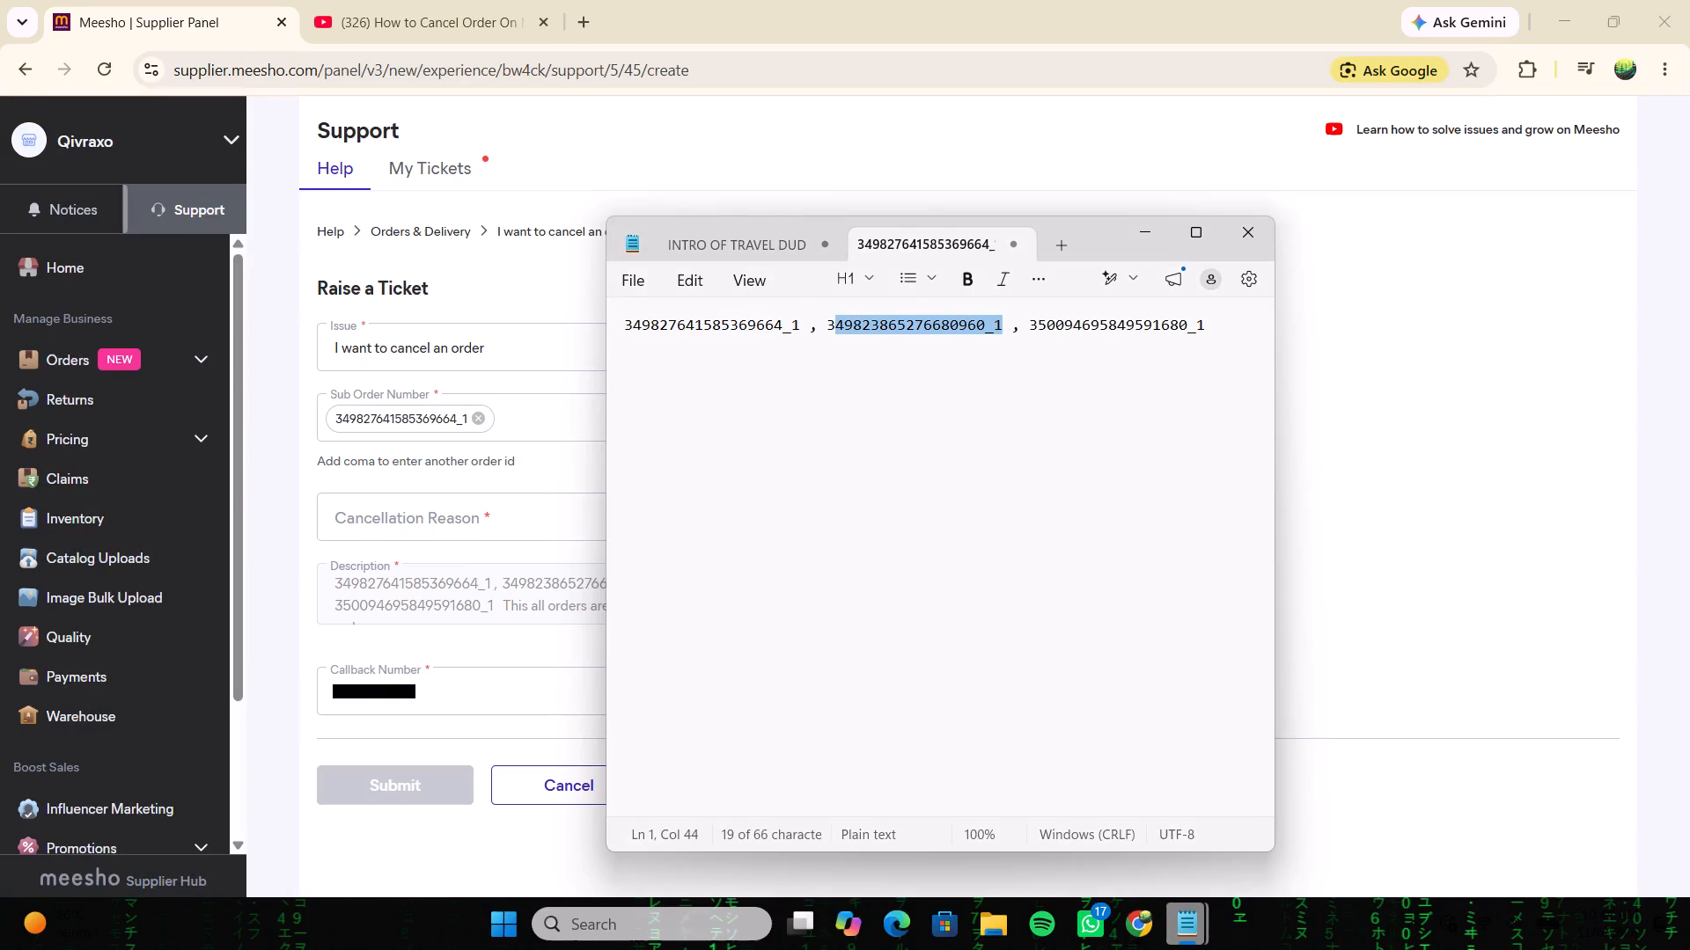
{"action": "left_click_drag", "start_coordinate": [825, 327], "coordinate": [1003, 328]}
{"action": "key", "text": "ctrl+c"}
{"action": "left_click", "coordinate": [588, 416]}
{"action": "key", "text": "ctrl+v"}
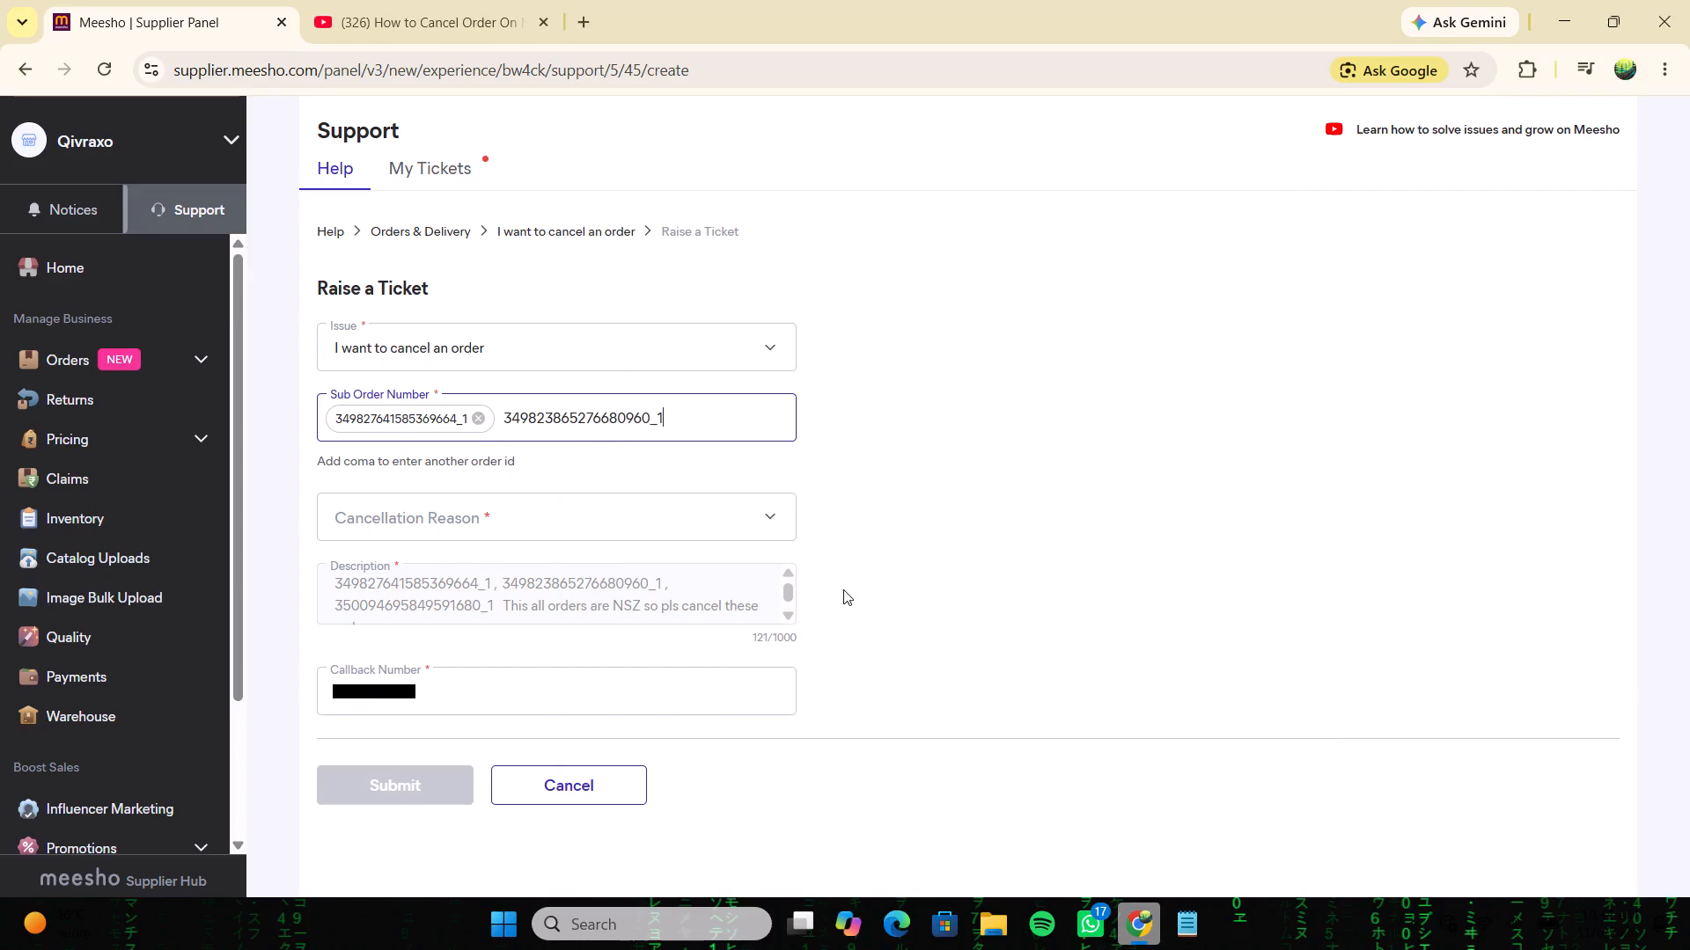
{"action": "key", "text": "comma"}
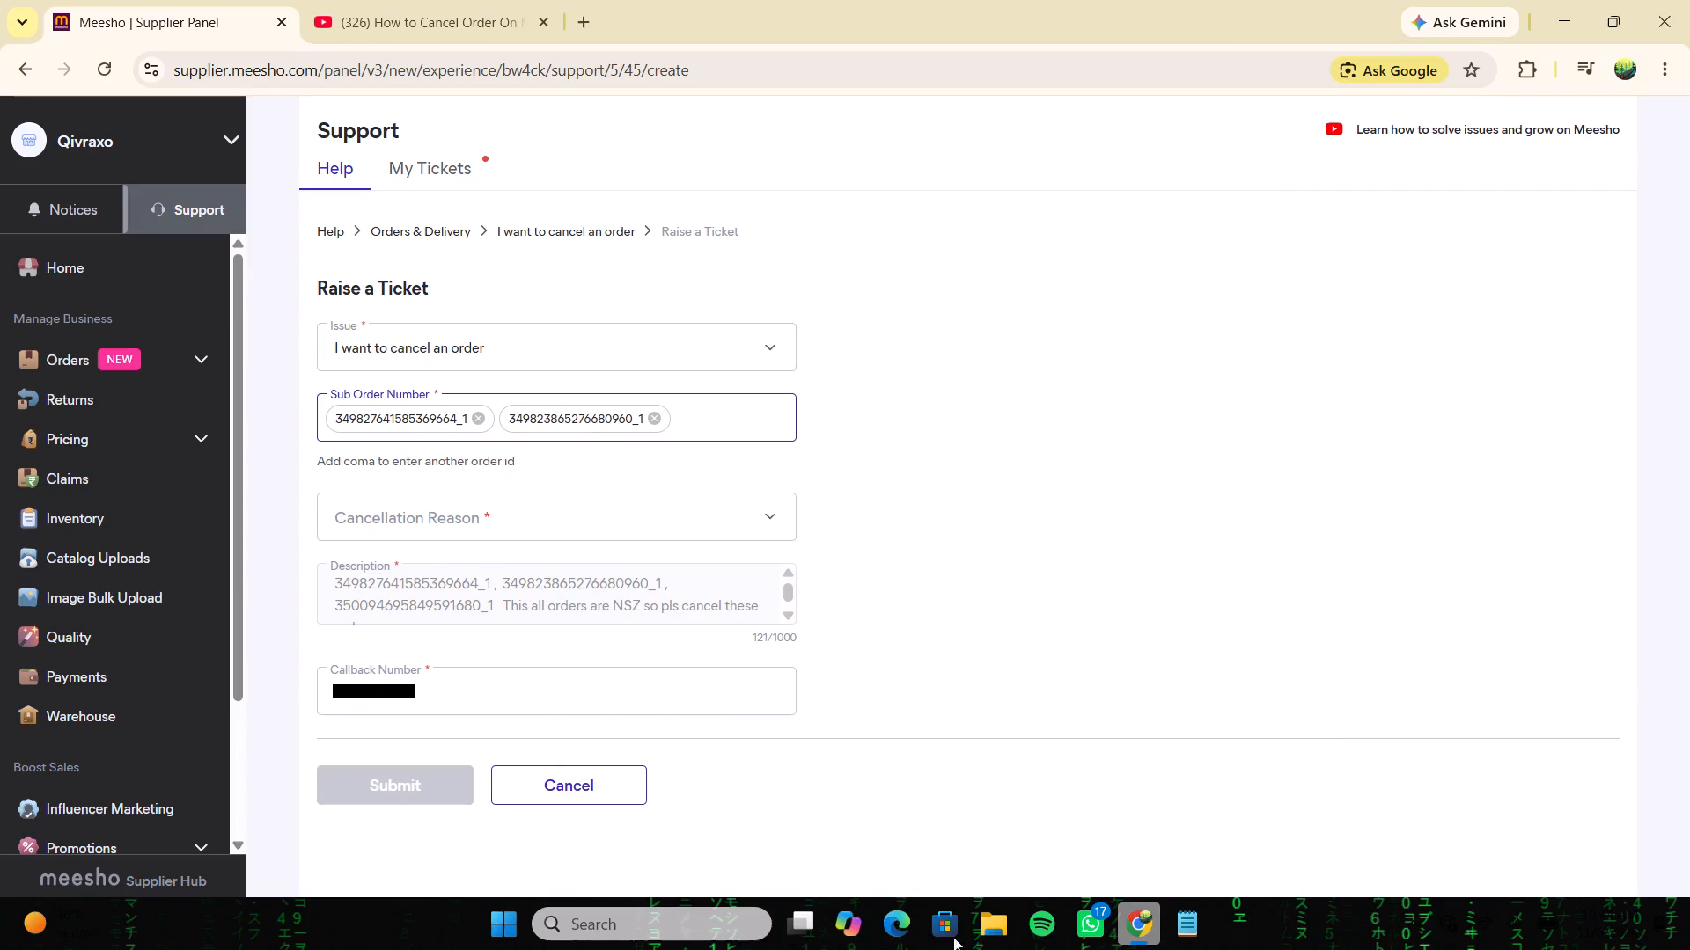
{"action": "left_click", "coordinate": [1306, 835]}
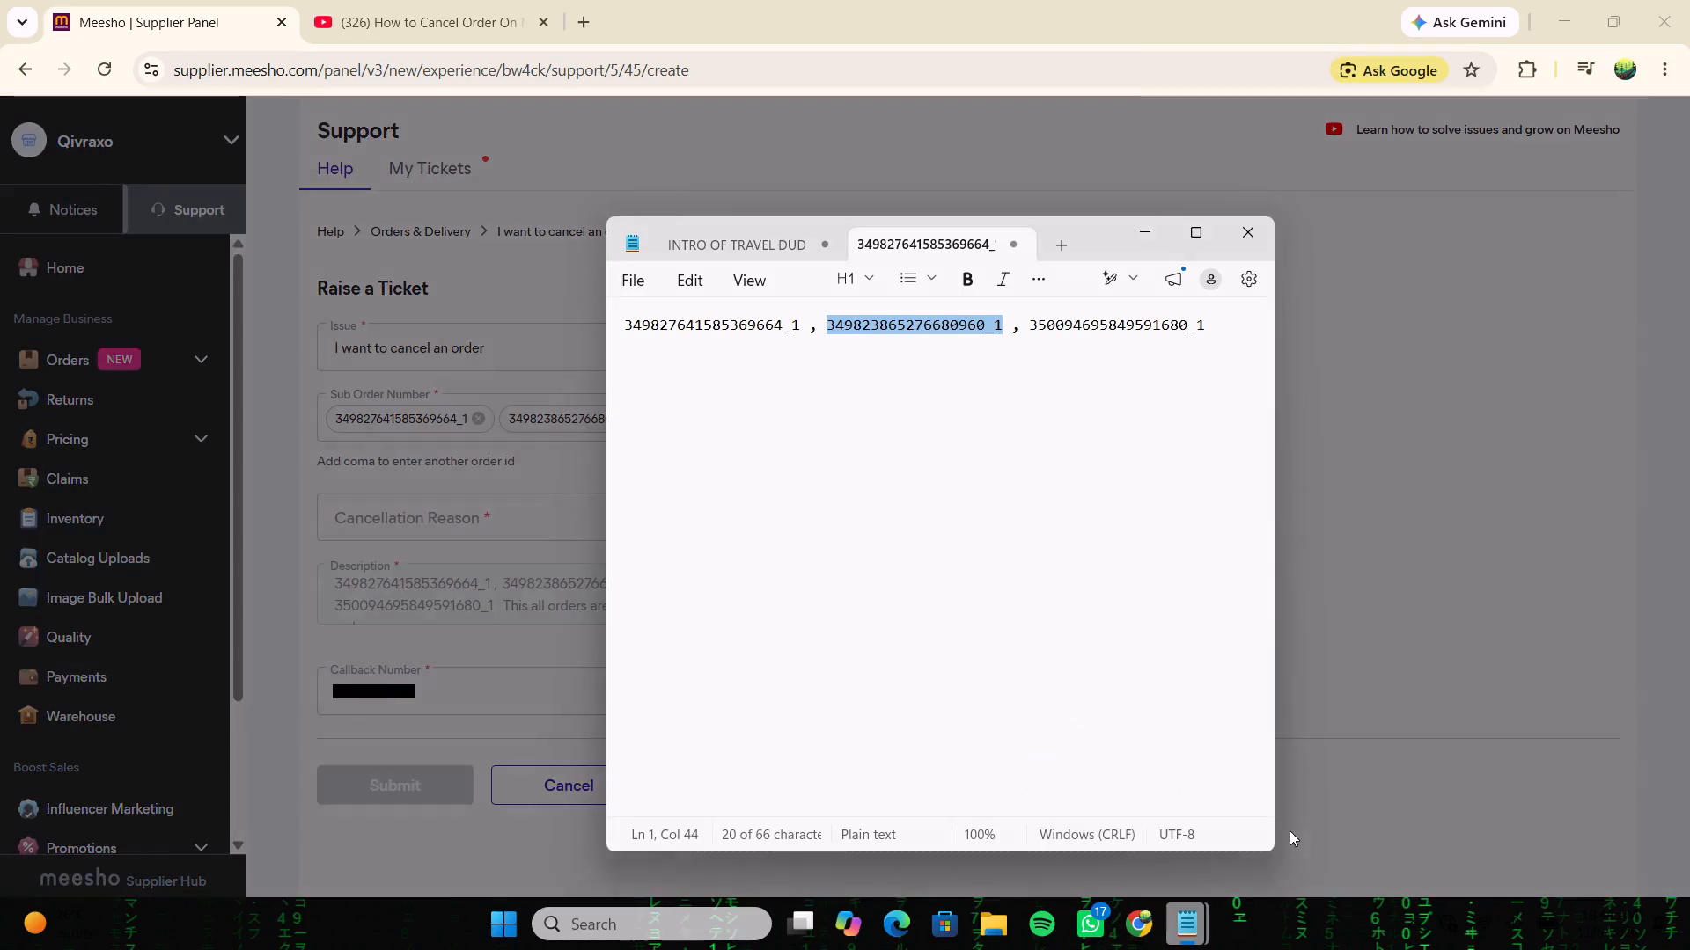
{"action": "left_click_drag", "start_coordinate": [1221, 325], "coordinate": [1039, 316]}
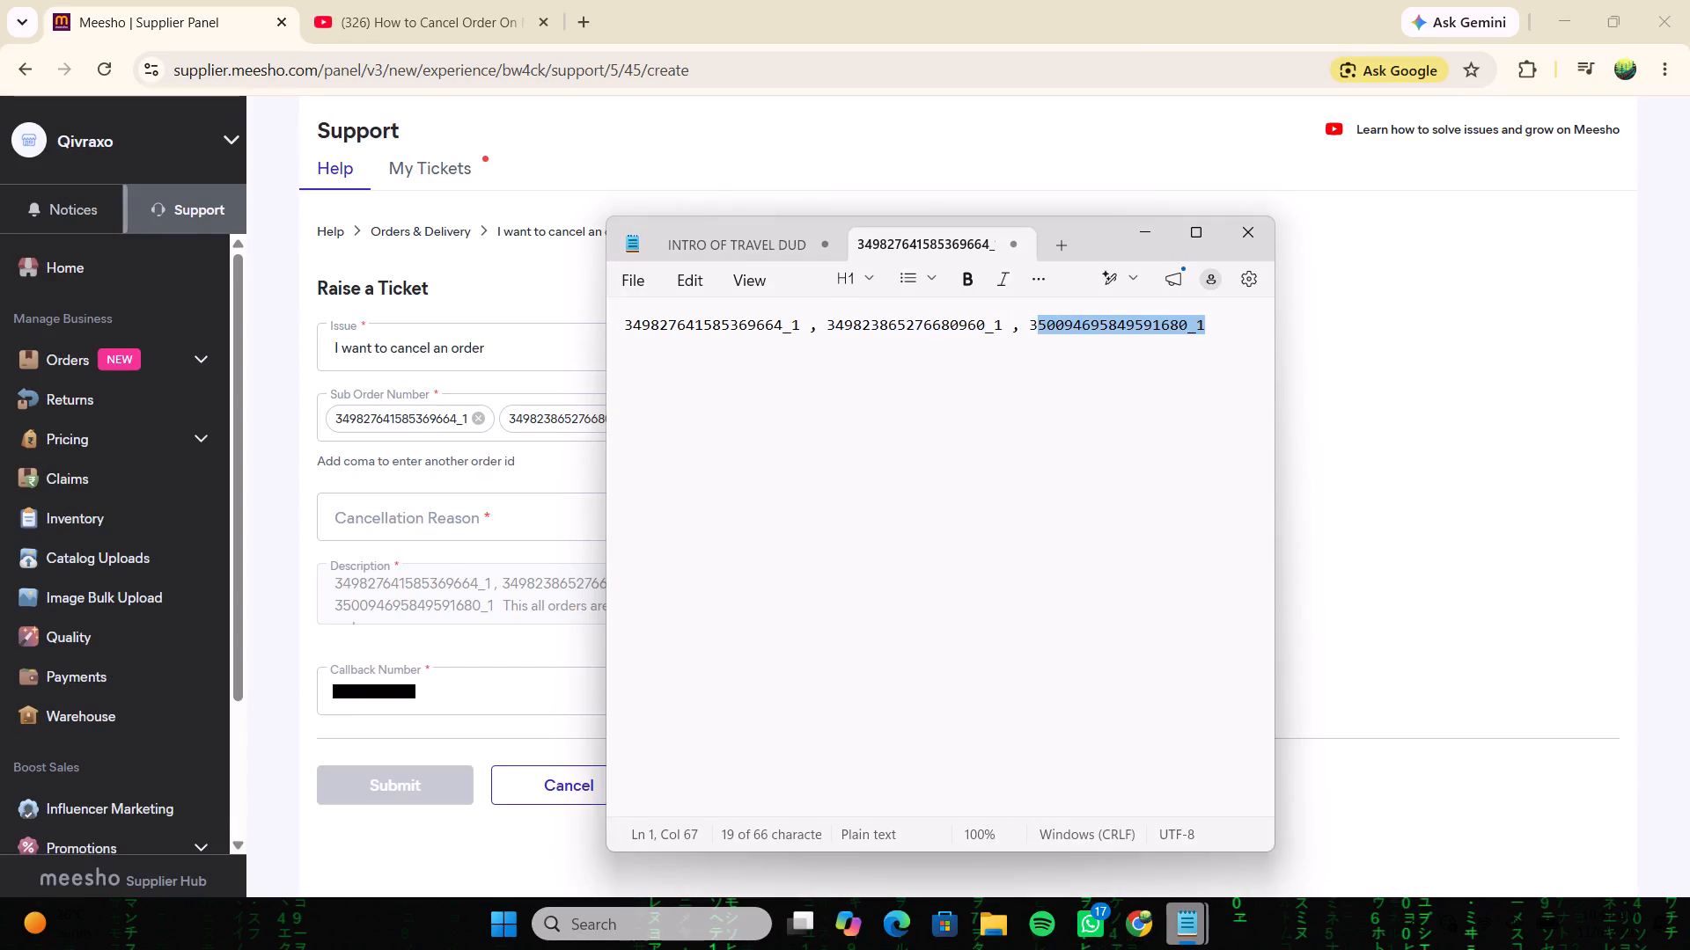
{"action": "left_click_drag", "start_coordinate": [1039, 316], "coordinate": [1027, 317]}
{"action": "key", "text": "ctrl+c"}
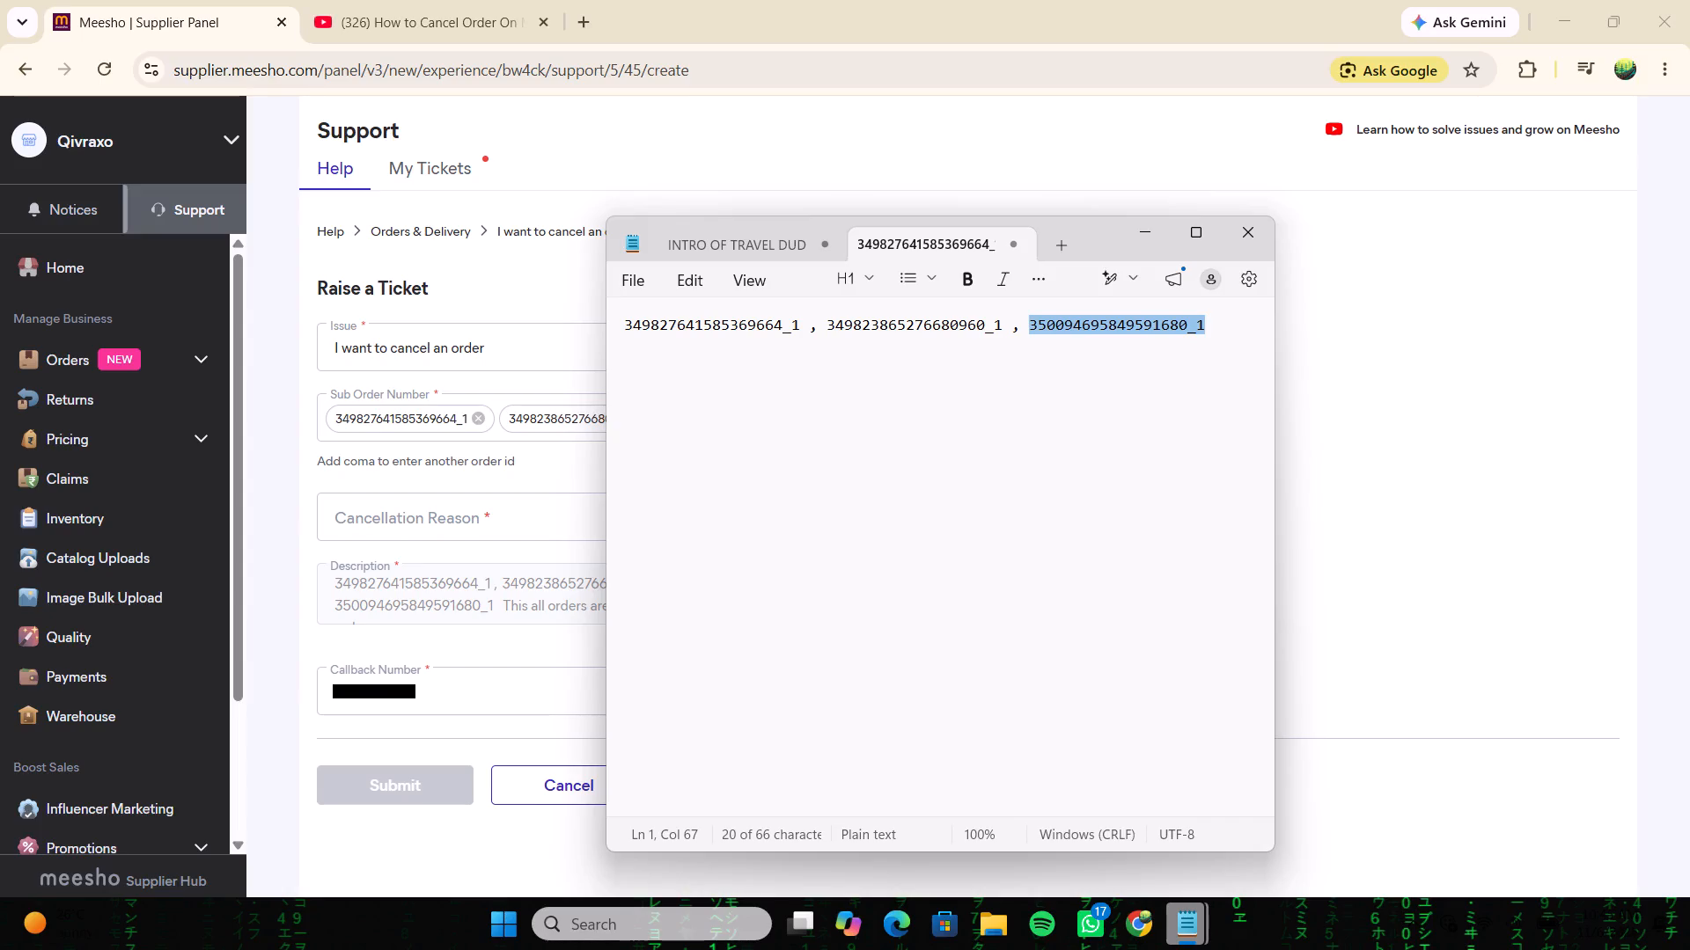
{"action": "left_click", "coordinate": [570, 486]}
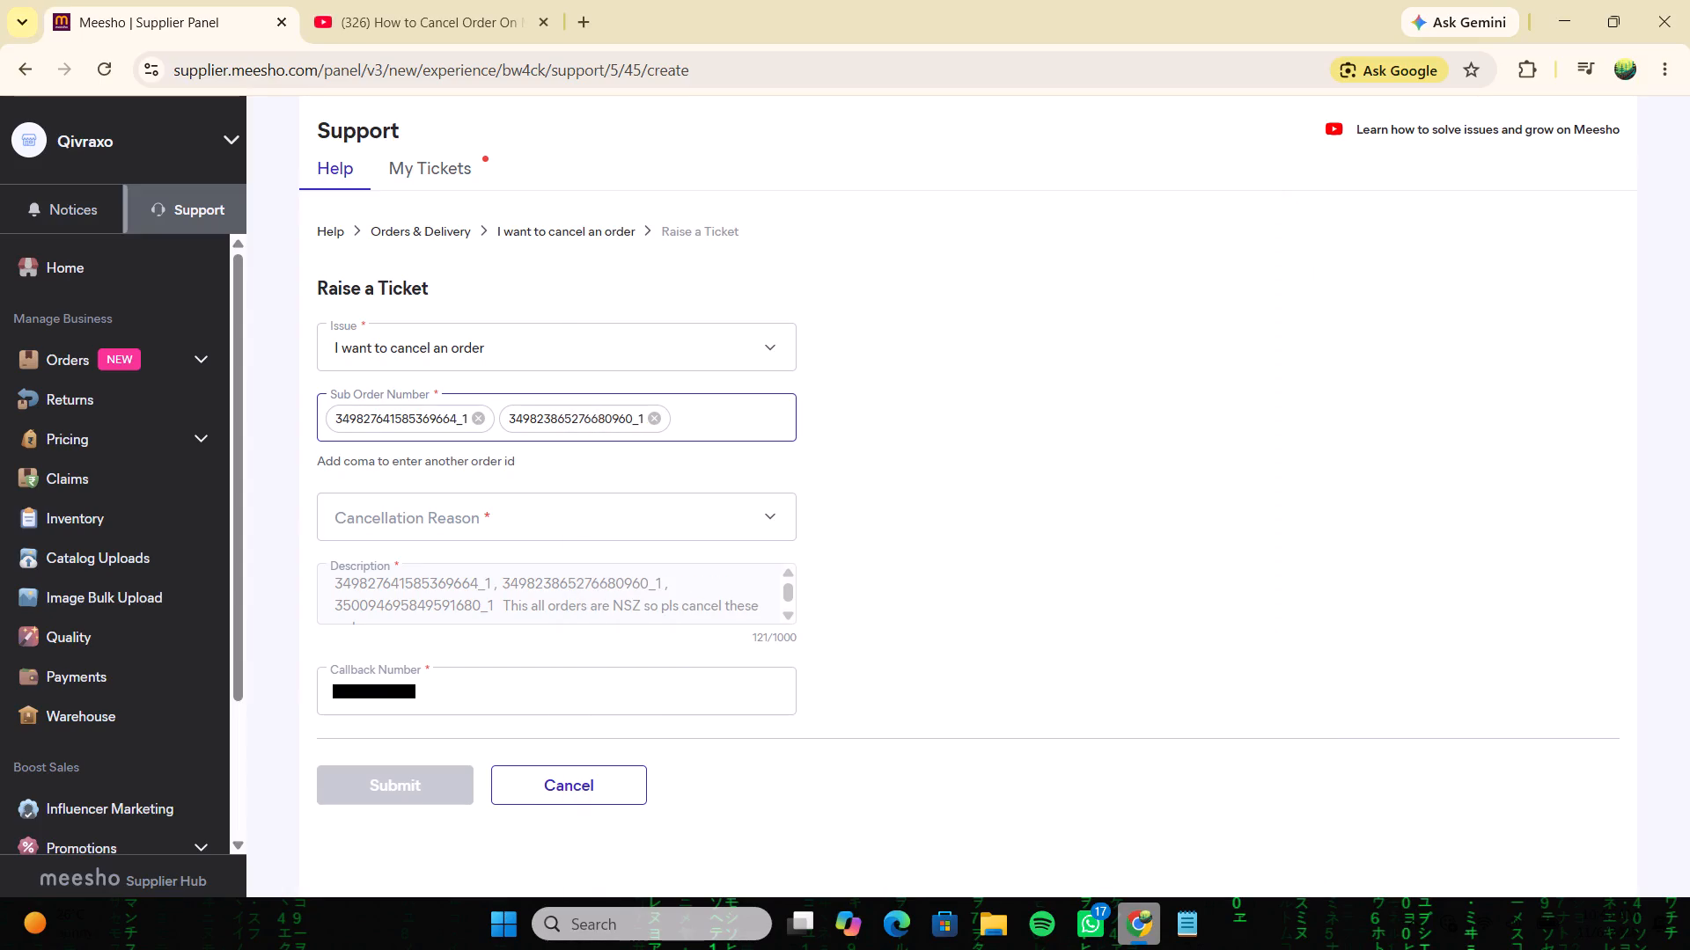
{"action": "triple_click", "coordinate": [716, 415]}
{"action": "key", "text": "ctrl+v"}
{"action": "key", "text": "comma"}
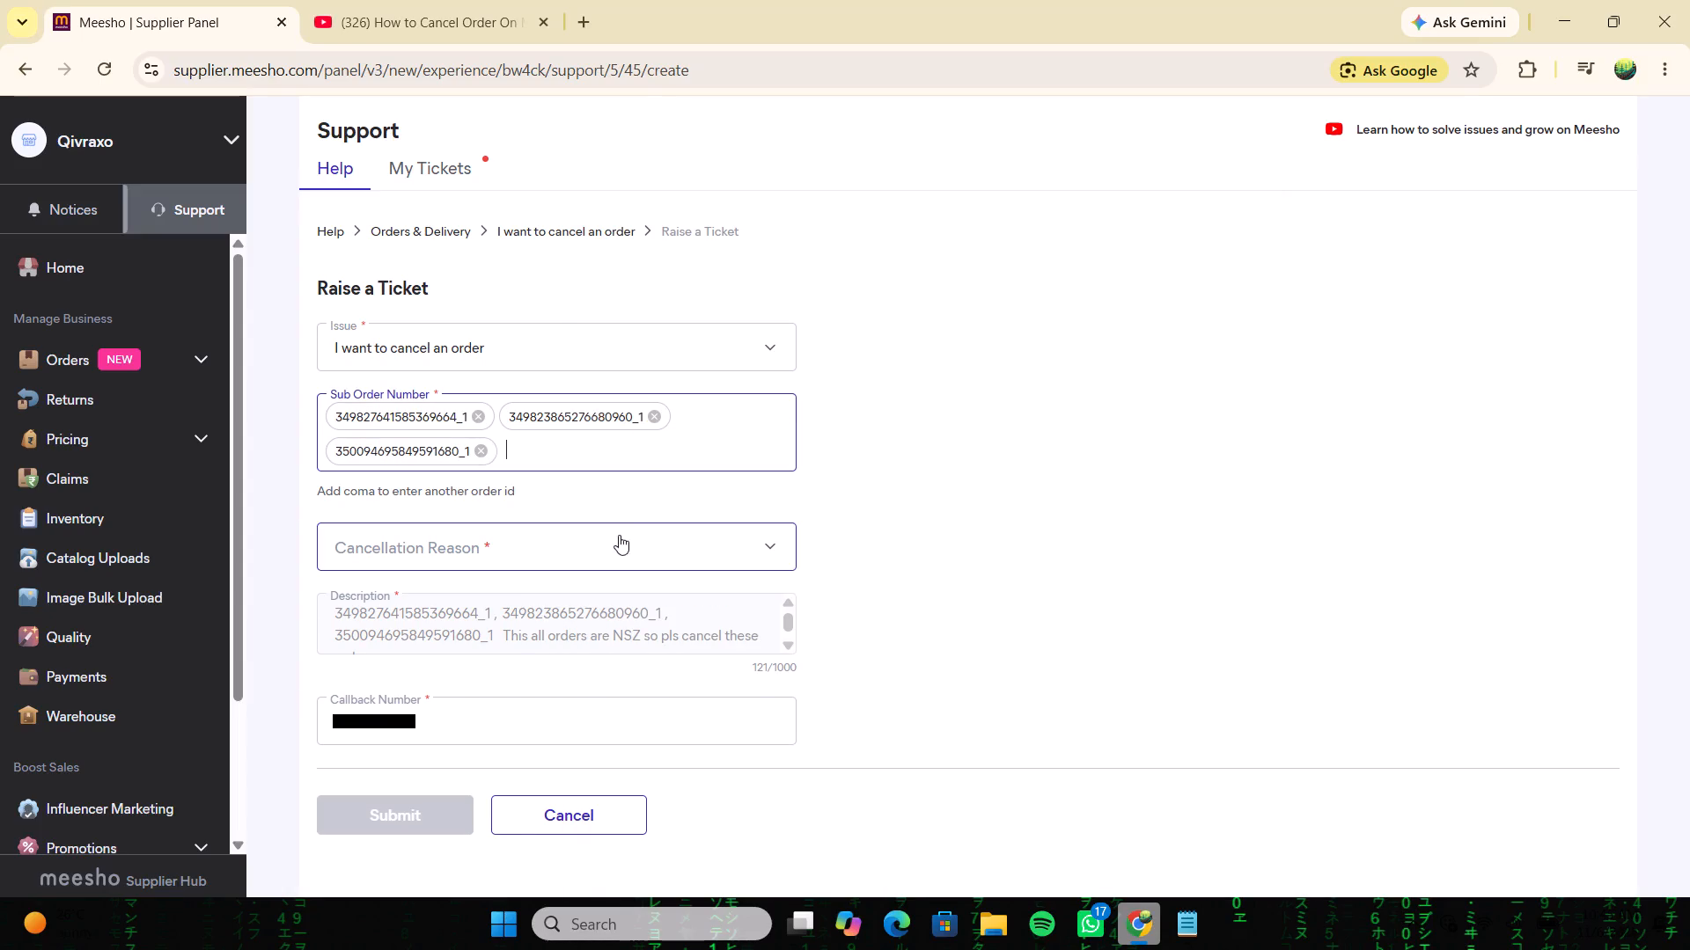
Set the cancellation reason to Inventory Out of Stock, review the description, and submit the ticket.
{"action": "left_click", "coordinate": [619, 535]}
{"action": "left_click", "coordinate": [616, 544]}
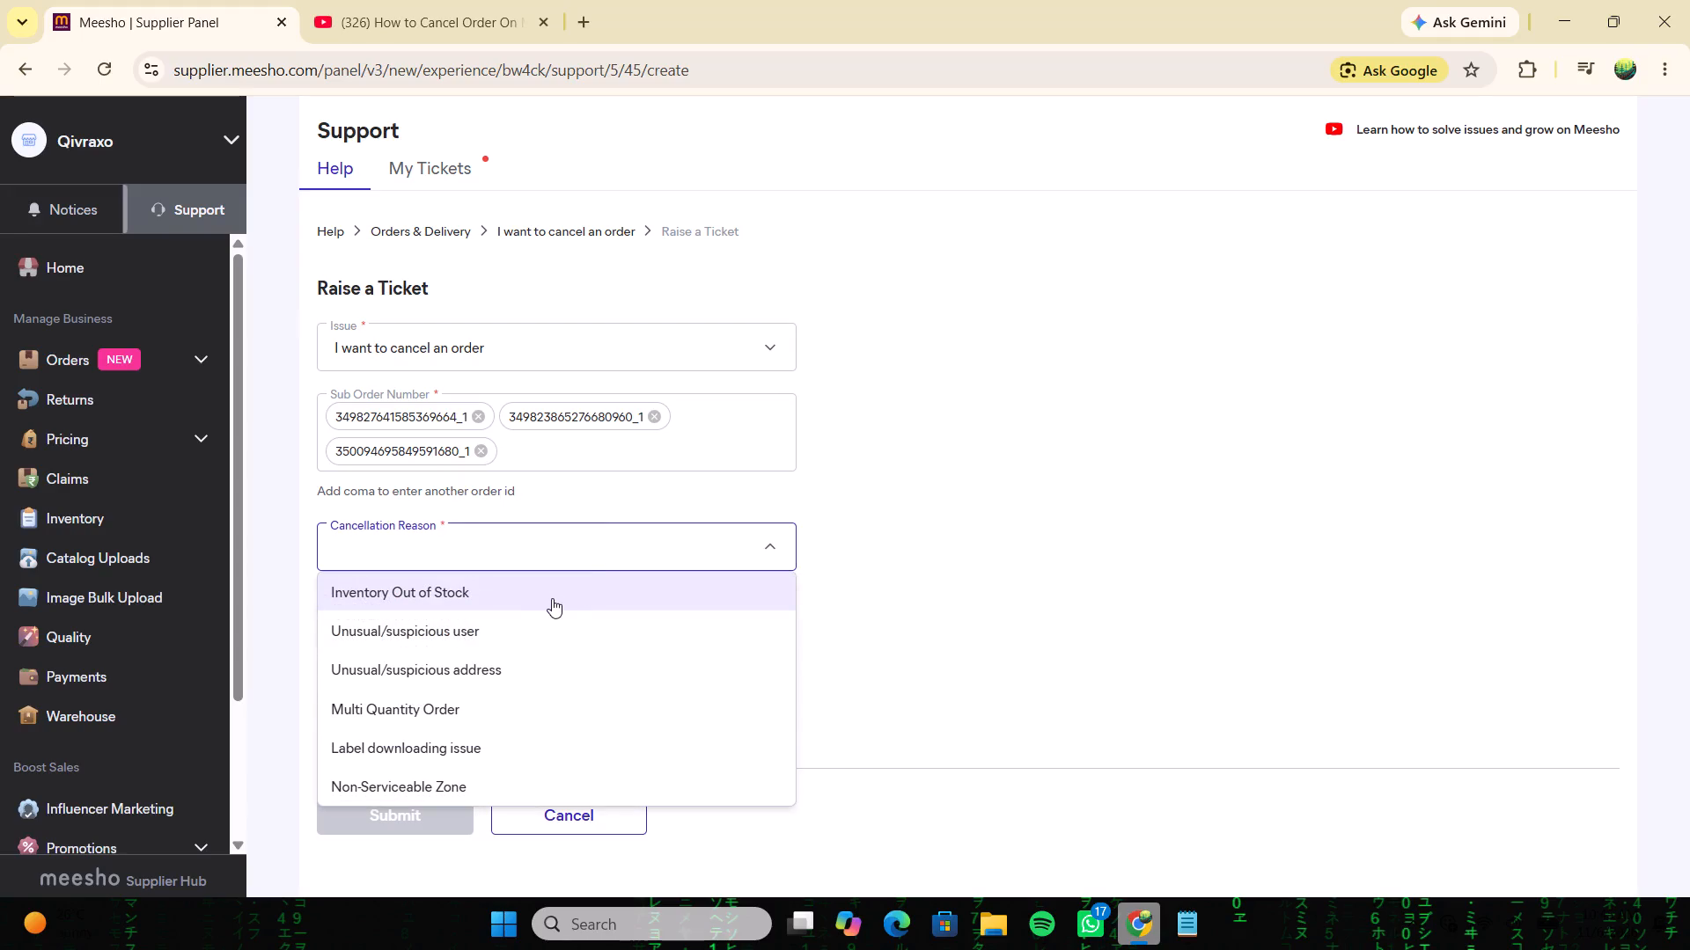
{"action": "left_click", "coordinate": [536, 596]}
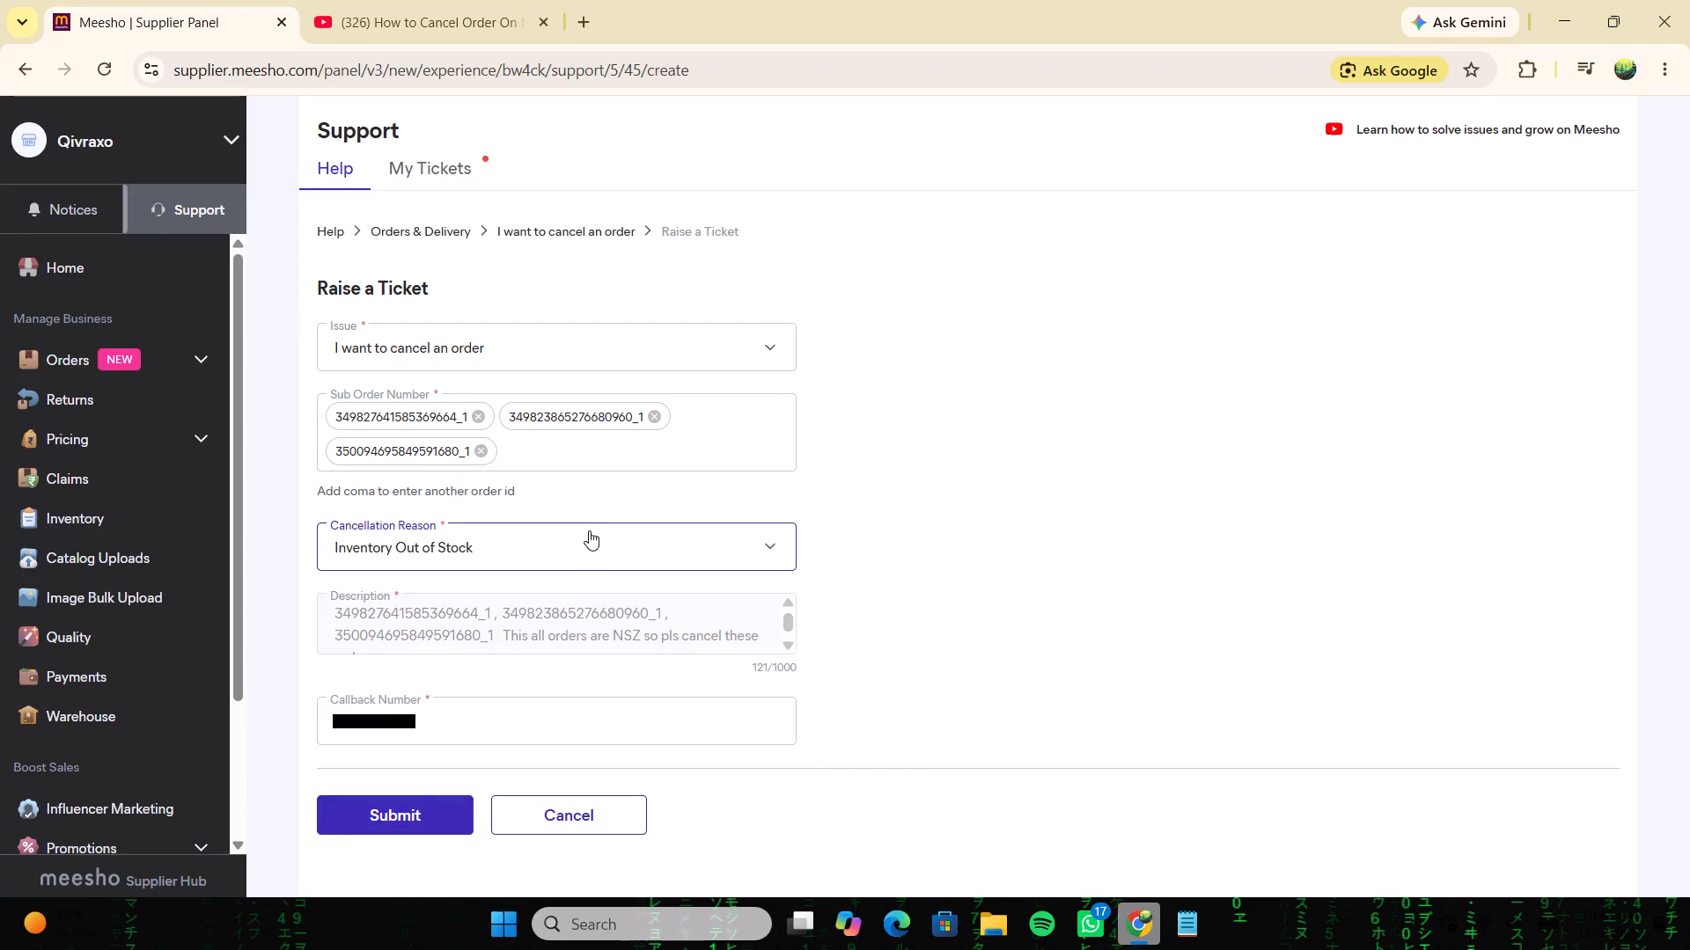
{"action": "scroll", "coordinate": [589, 531], "scroll_direction": "down", "scroll_amount": 2}
{"action": "scroll", "coordinate": [784, 622], "scroll_direction": "down", "scroll_amount": 1}
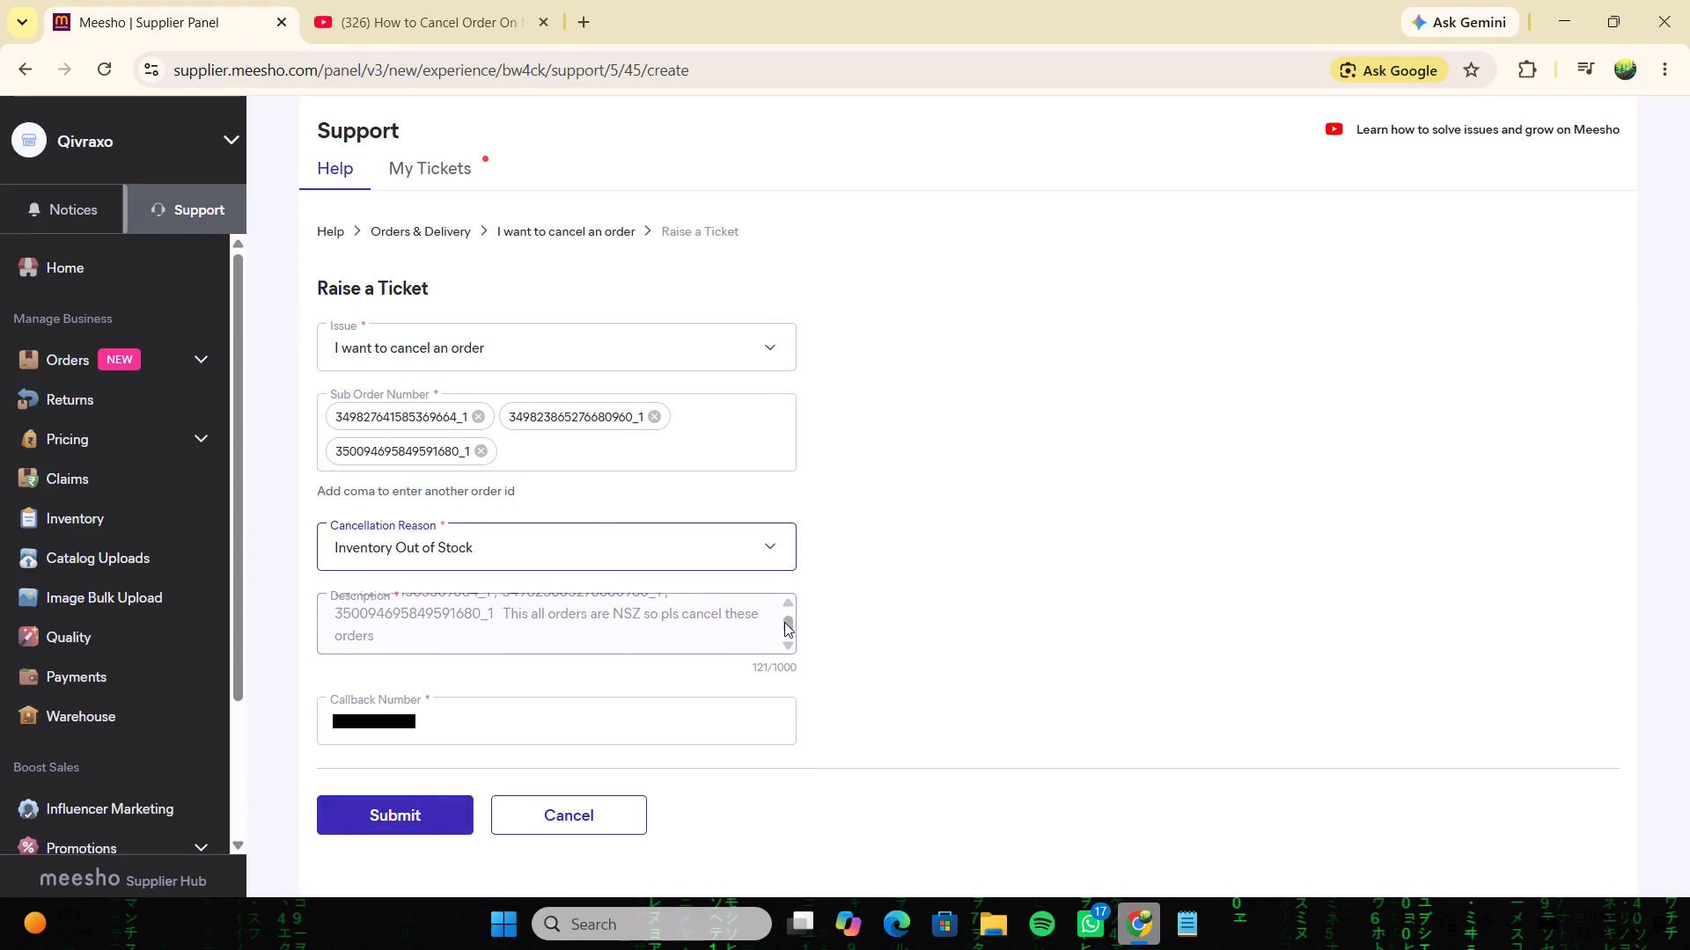
{"action": "scroll", "coordinate": [784, 622], "scroll_direction": "up", "scroll_amount": 3}
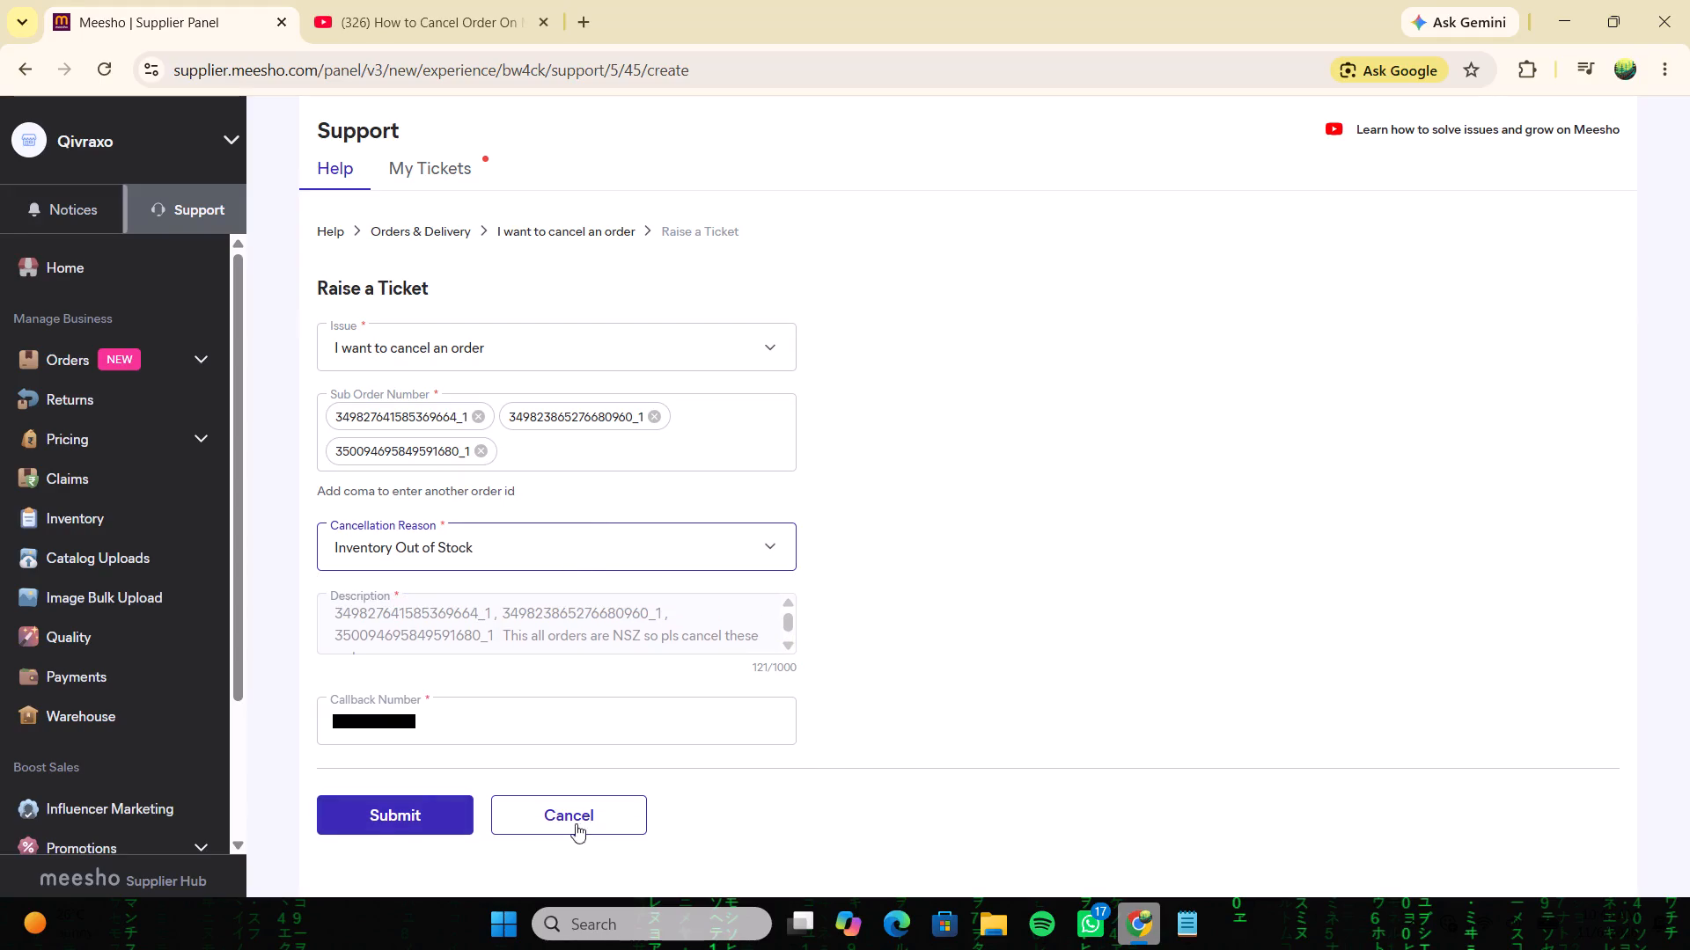
{"action": "left_click", "coordinate": [380, 818]}
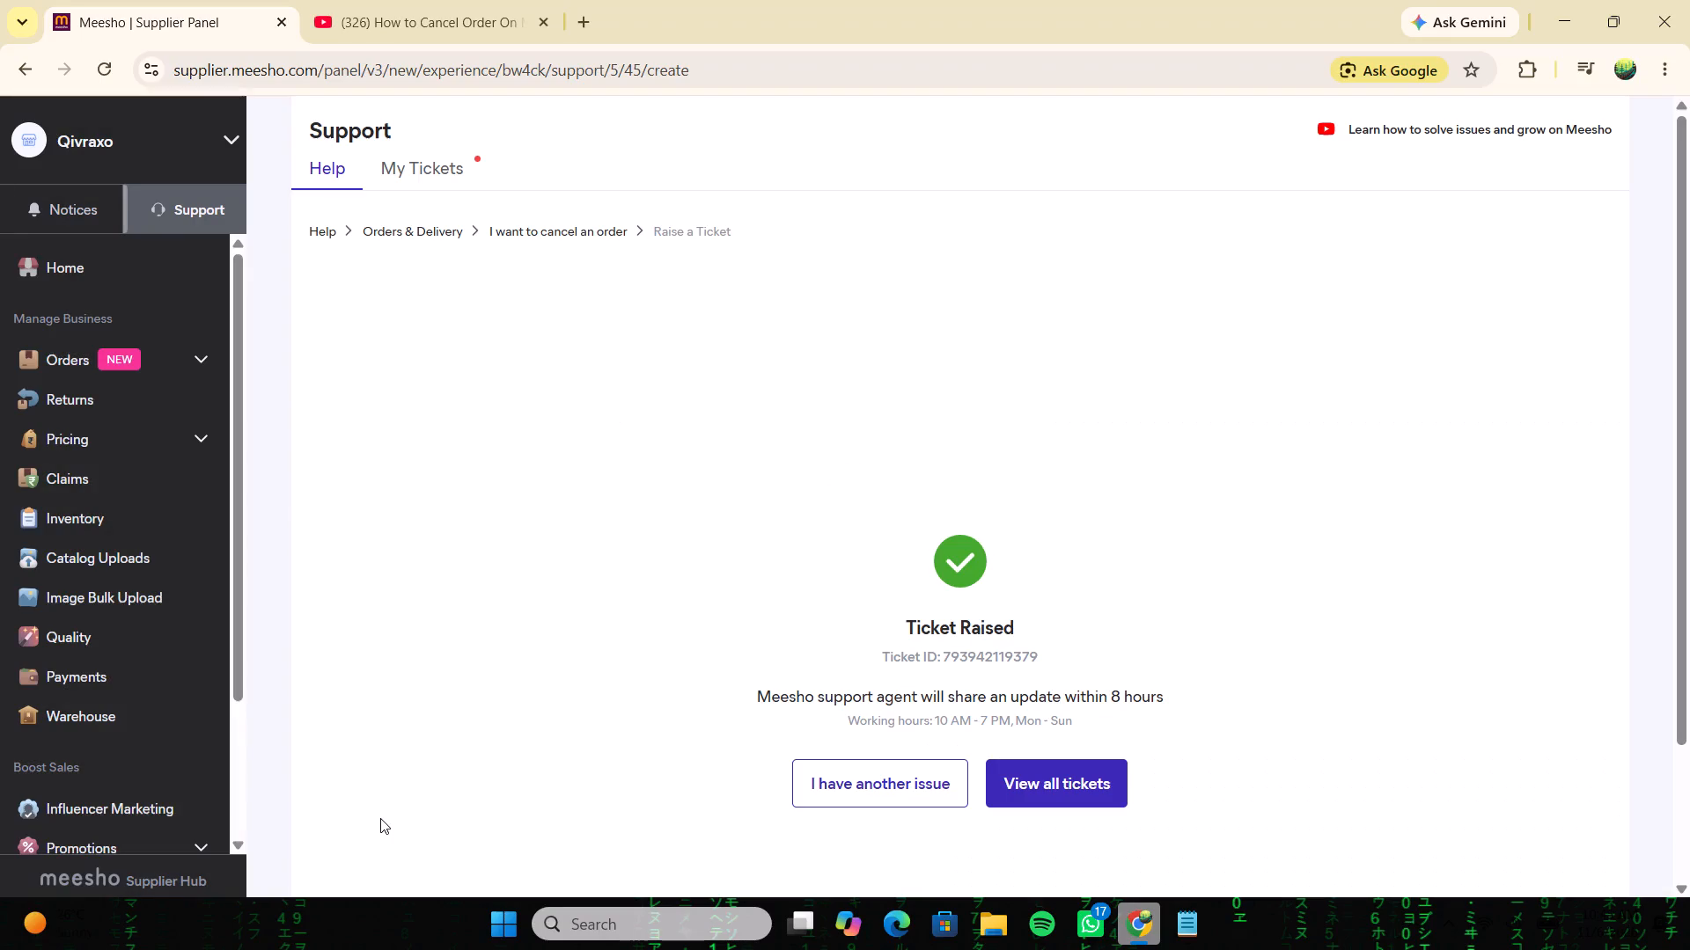
Open My Tickets to view the raised ticket and go through the update-trackers introduction to its end.
{"action": "left_click", "coordinate": [457, 186]}
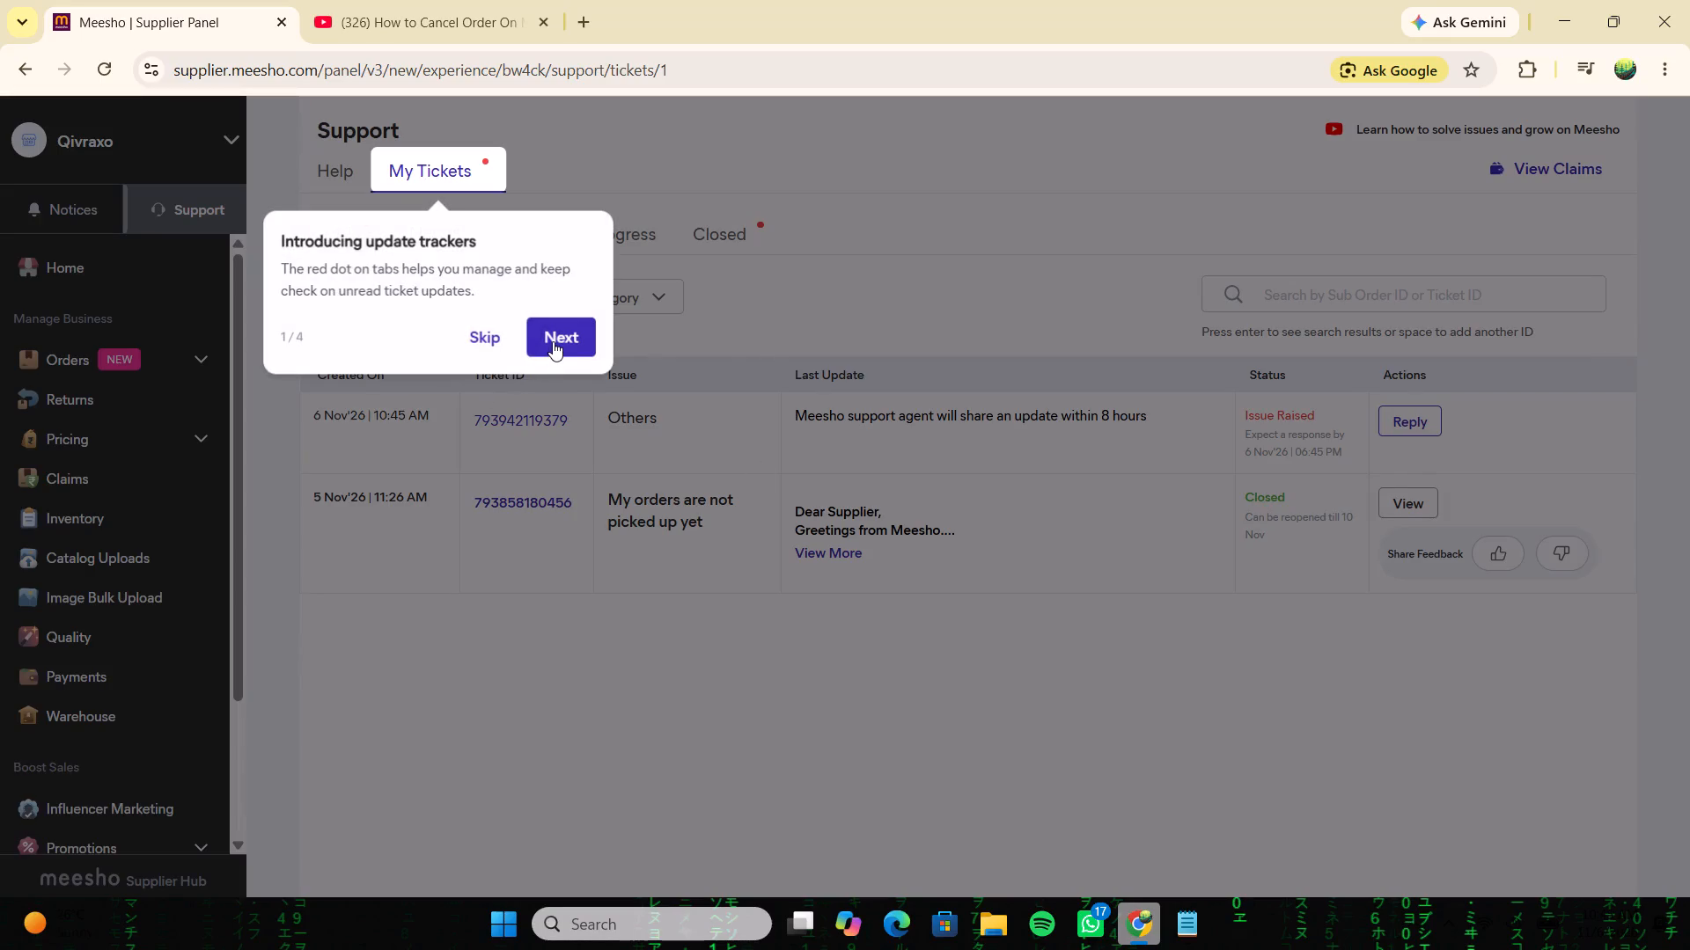
{"action": "left_click", "coordinate": [553, 341]}
{"action": "left_click", "coordinate": [1098, 229]}
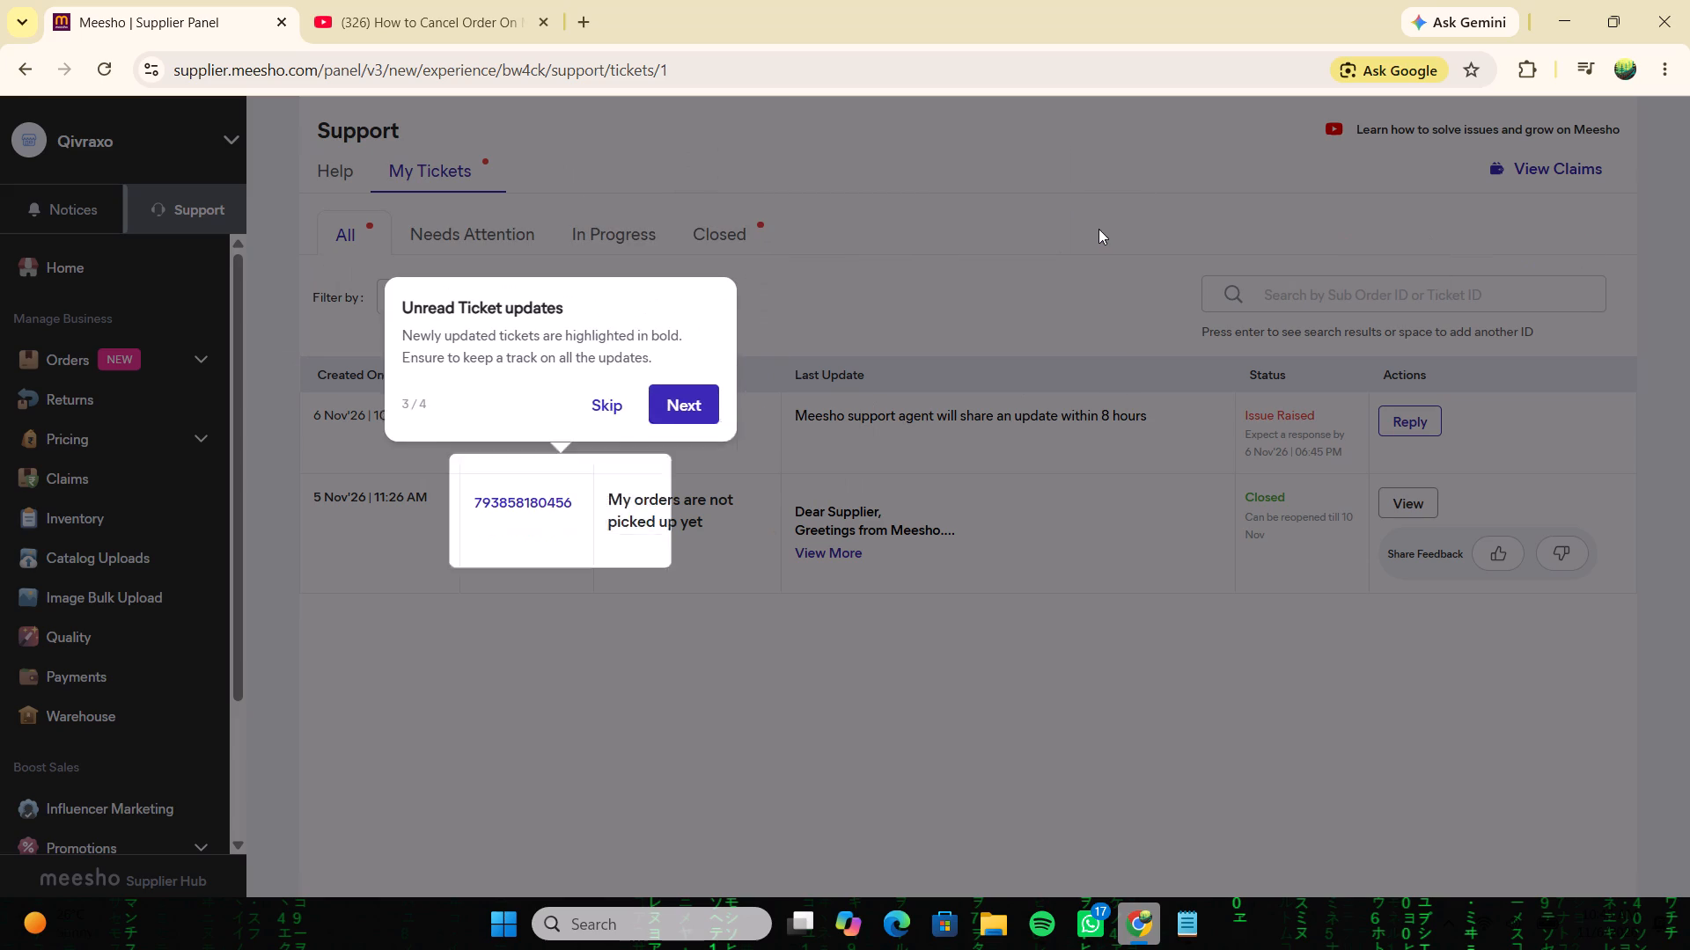
{"action": "left_click", "coordinate": [651, 408]}
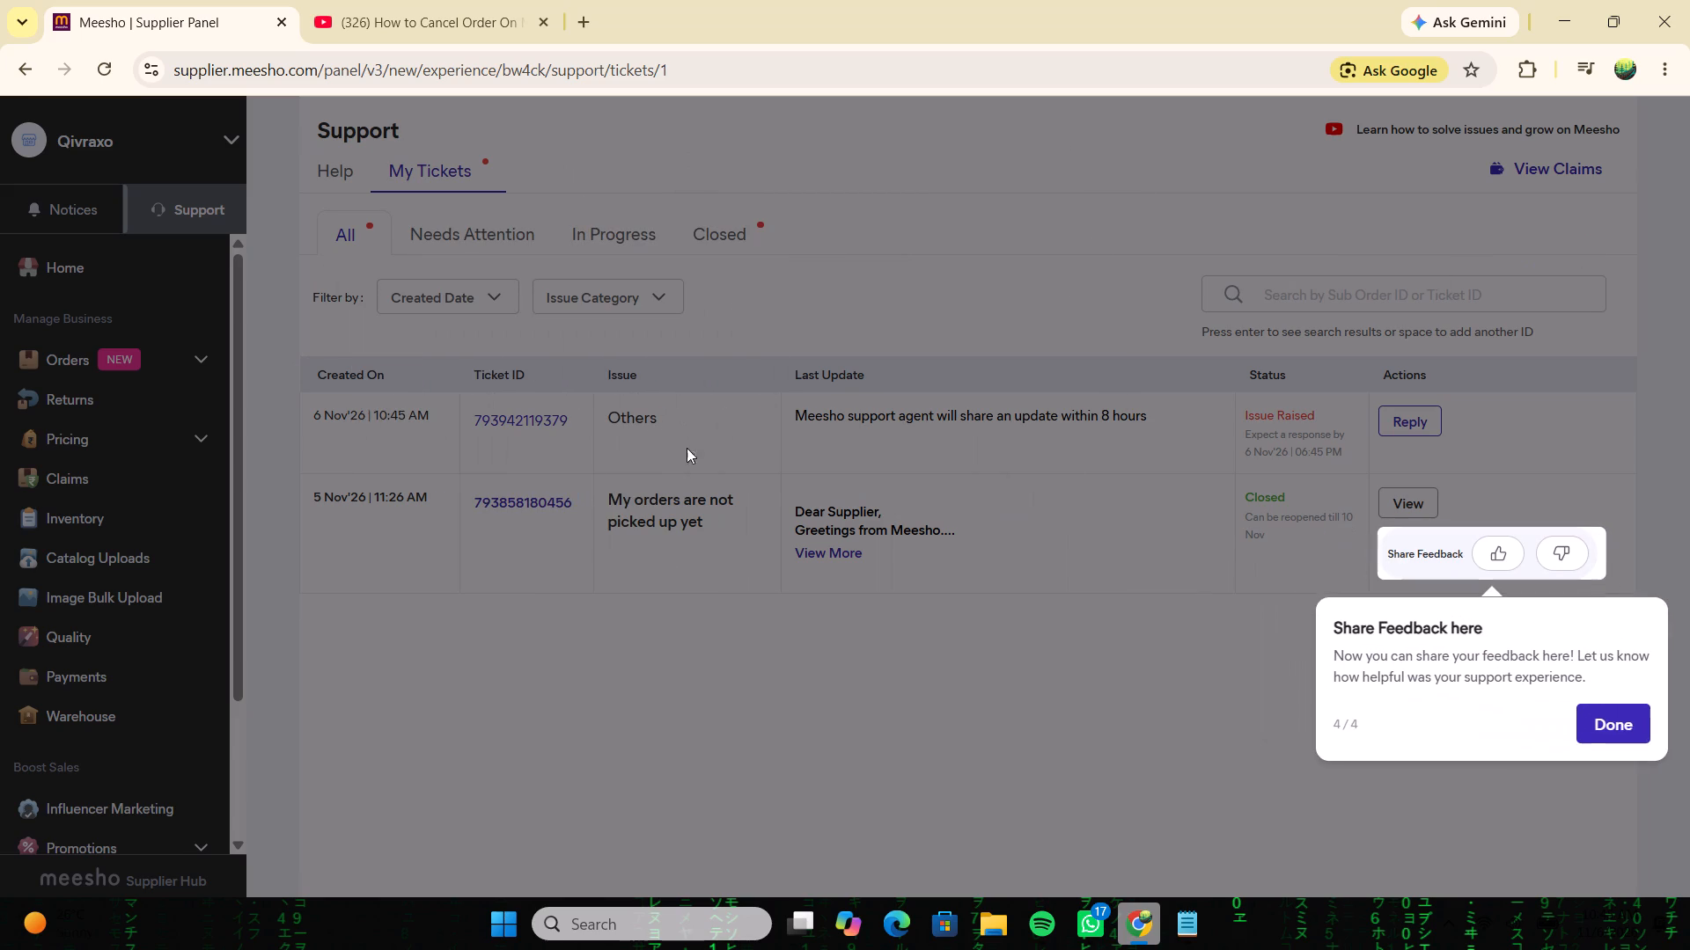
{"action": "left_click", "coordinate": [1637, 715]}
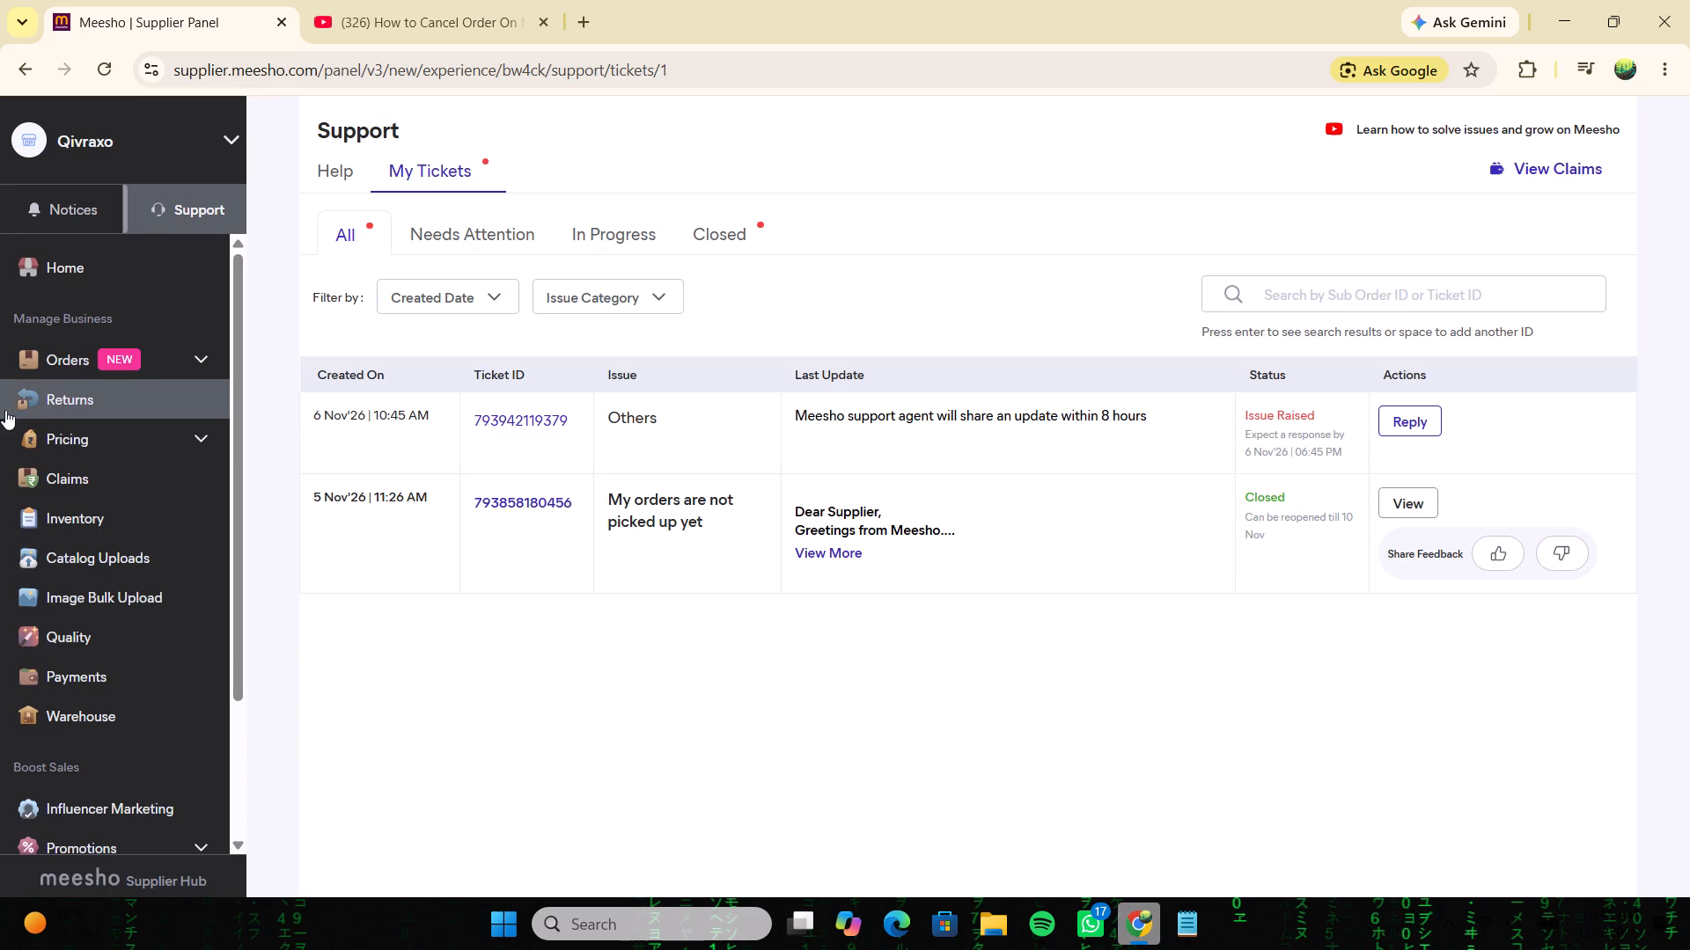
Return to the Orders page and check the pending TLC-020 orders.
{"action": "left_click", "coordinate": [59, 366]}
{"action": "scroll", "coordinate": [590, 504], "scroll_direction": "down", "scroll_amount": 4}
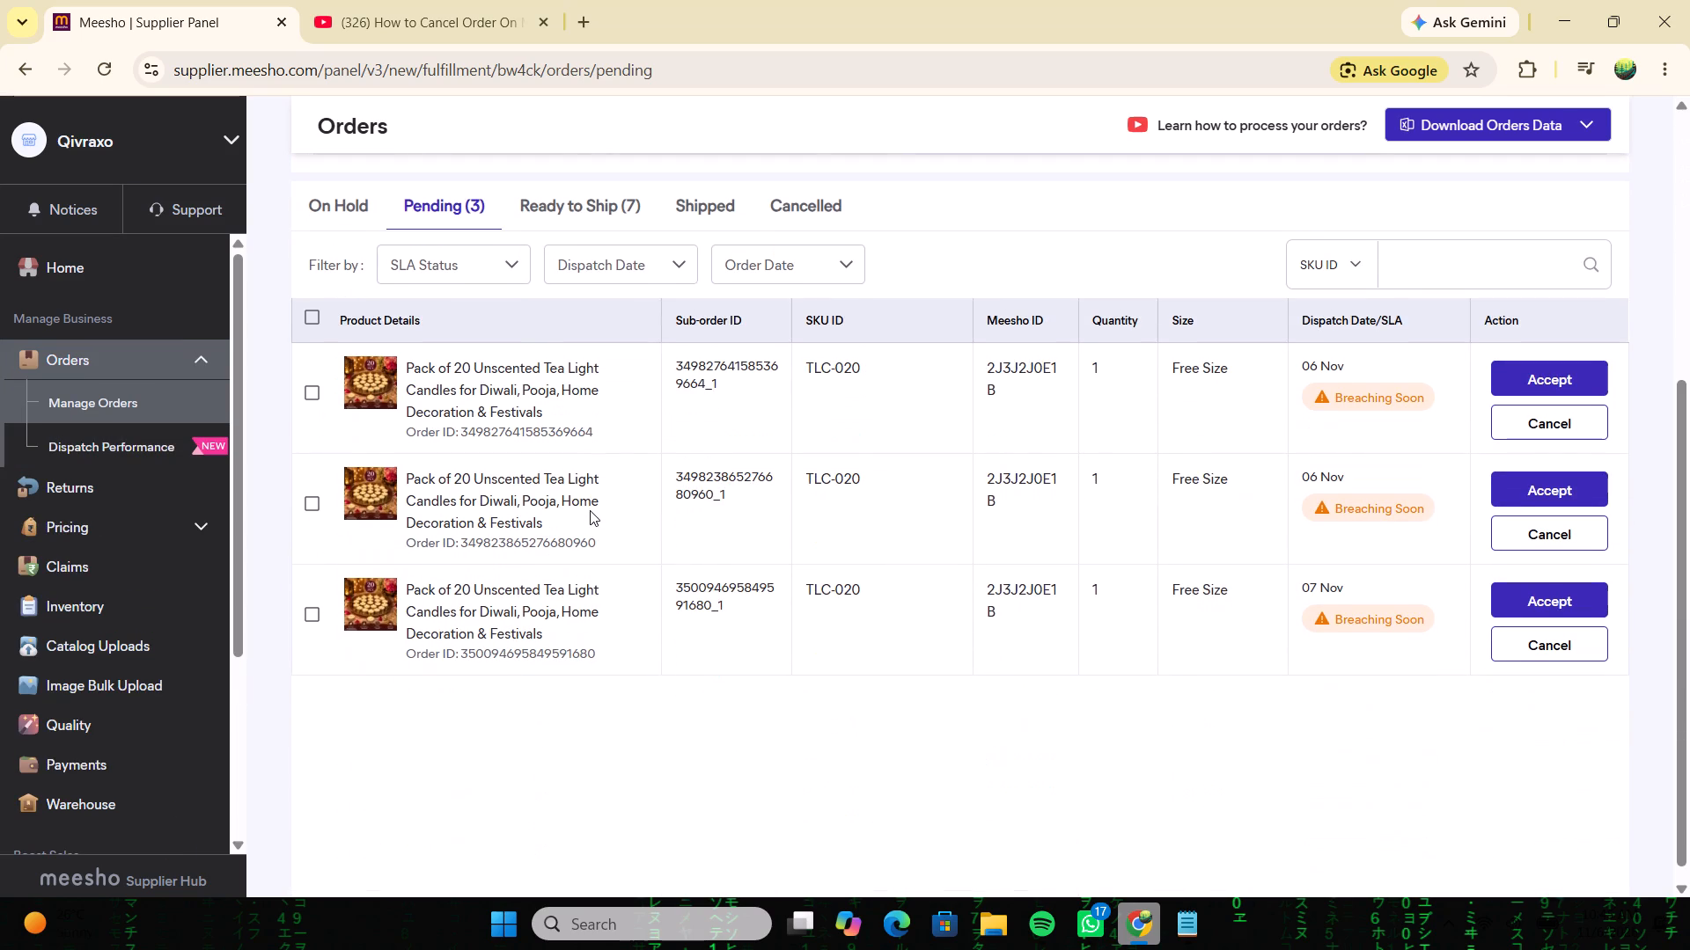